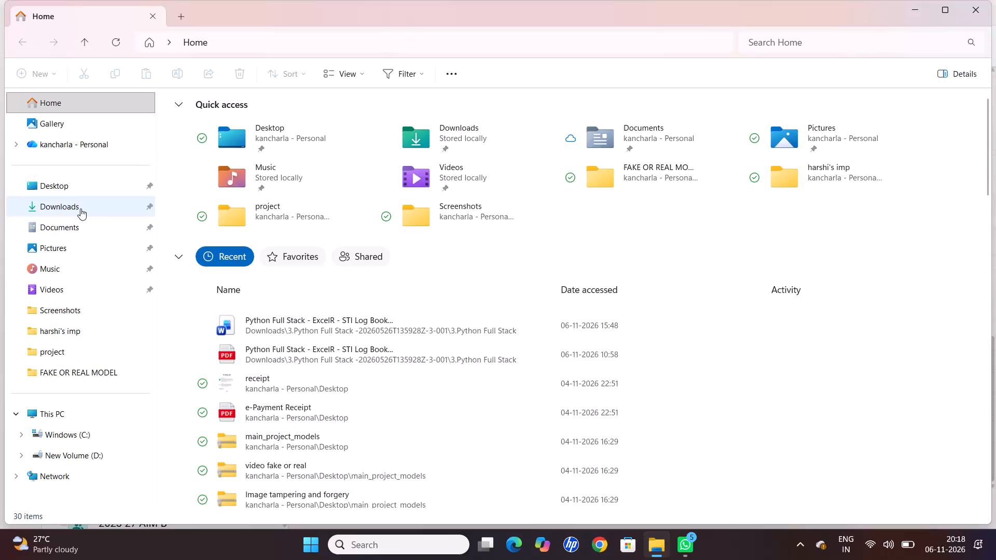
# Open the Downloads folder, refresh its listing, and check the most recent files.
pyautogui.click(80, 208)
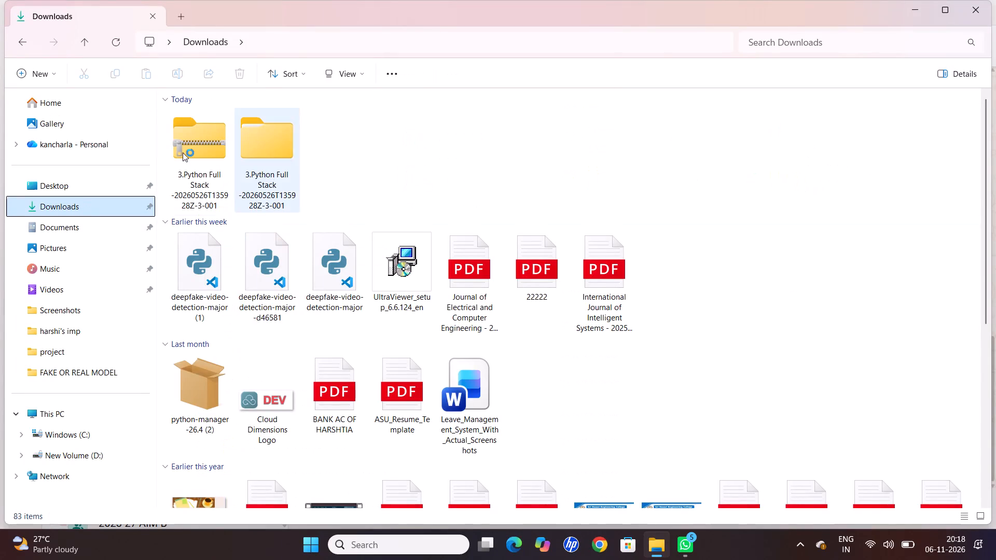
pyautogui.scroll(2, 337, 171)
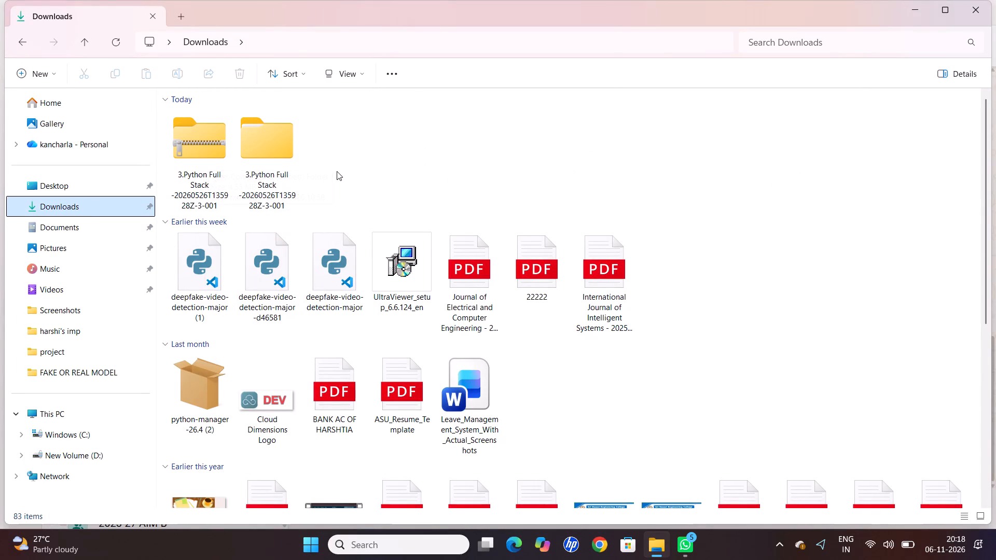
pyautogui.scroll(1, 337, 171)
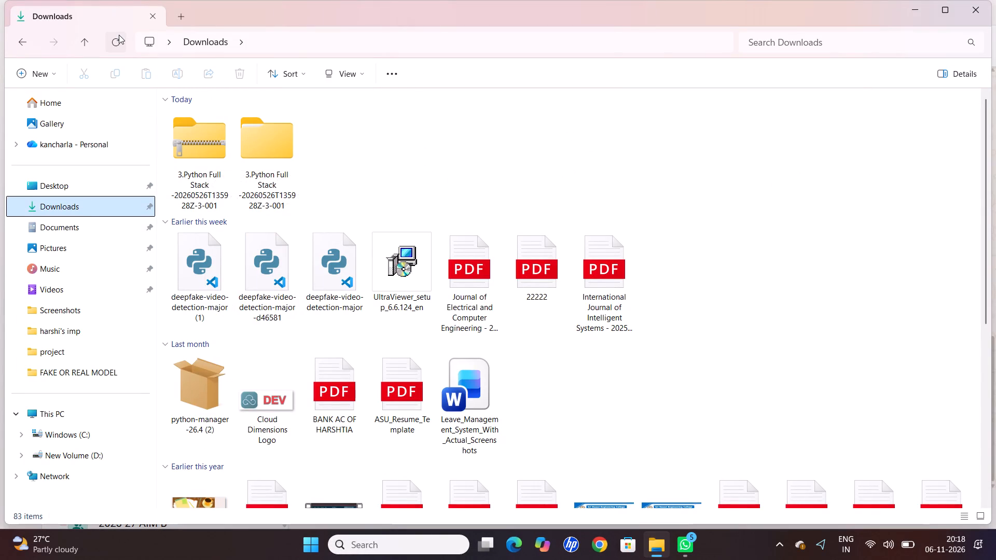
pyautogui.click(119, 35)
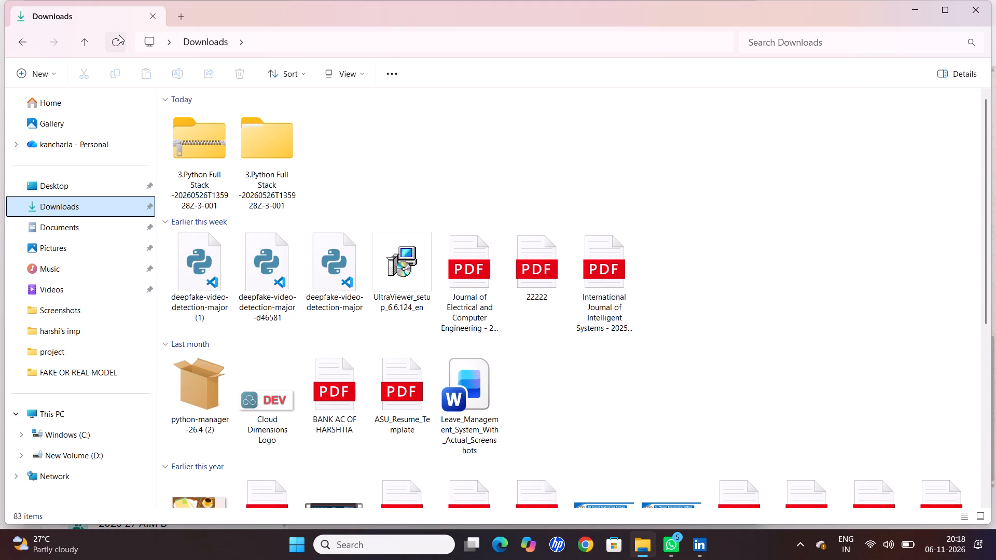
pyautogui.scroll(1, 363, 157)
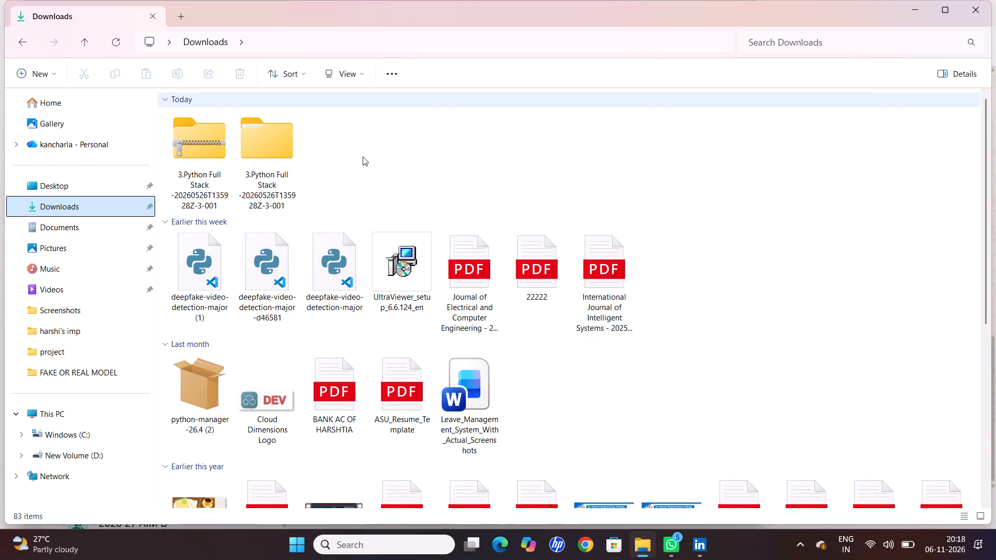
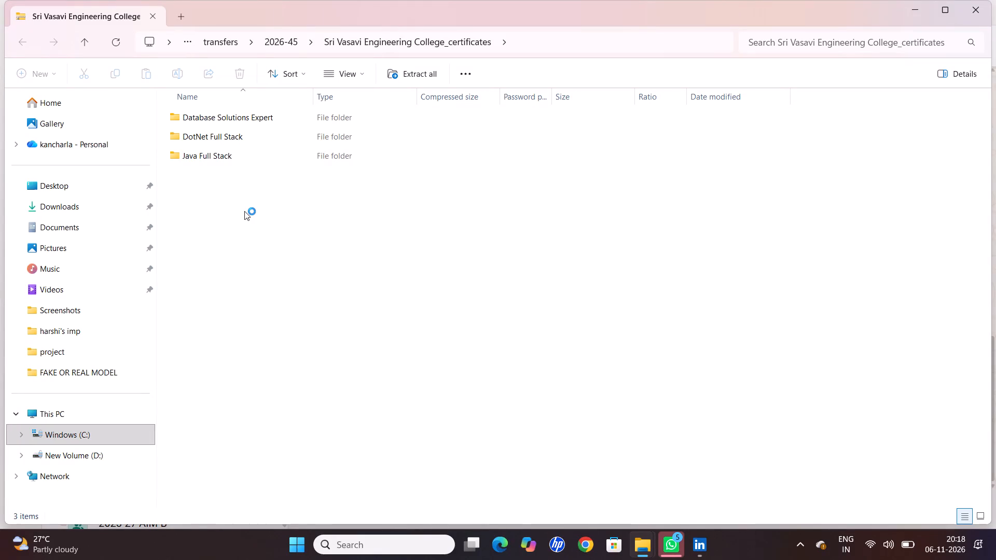
# Open the DotNet Full Stack folder in the college certificates archive and look through its list of certificate PDFs.
pyautogui.doubleClick(232, 135)
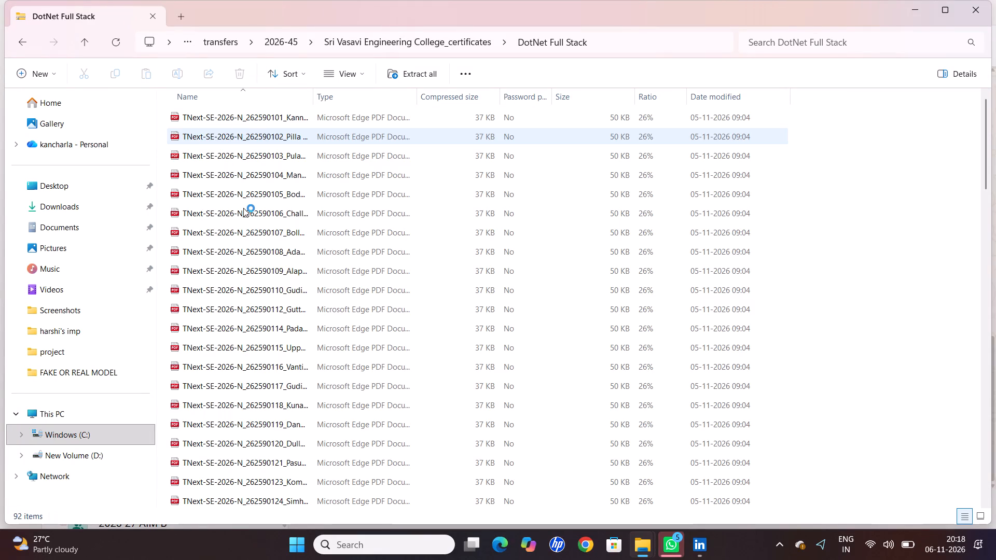
pyautogui.scroll(-2, 271, 304)
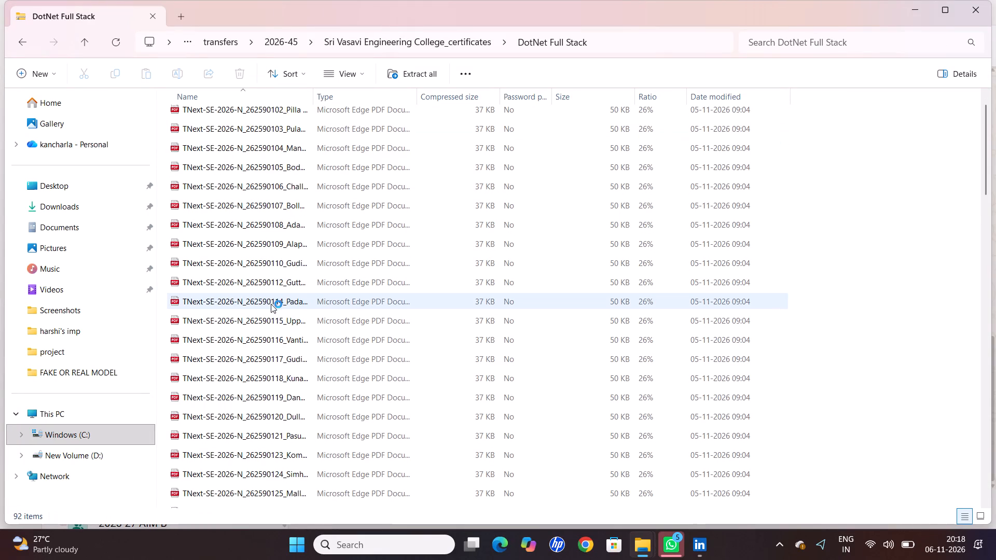
pyautogui.scroll(-6, 271, 304)
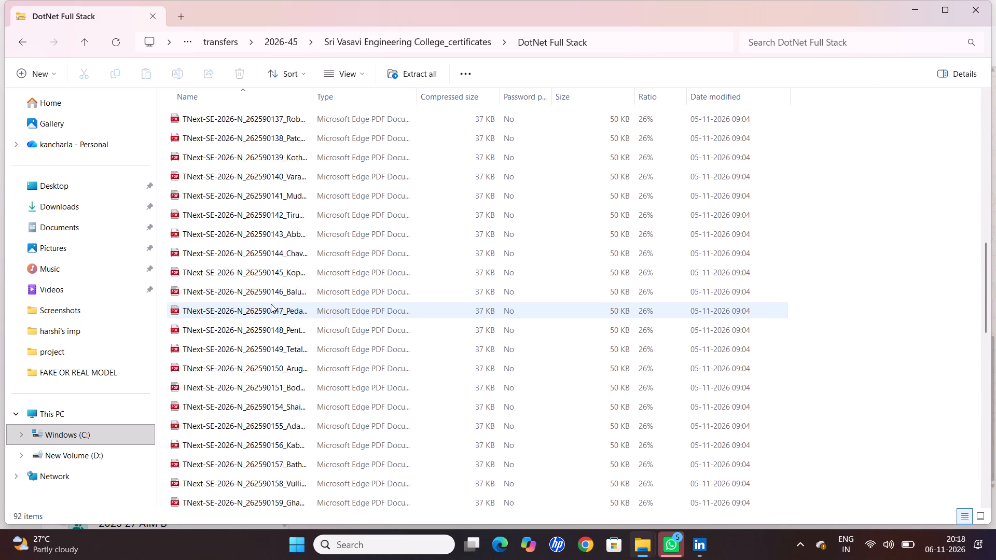
pyautogui.scroll(-8, 271, 304)
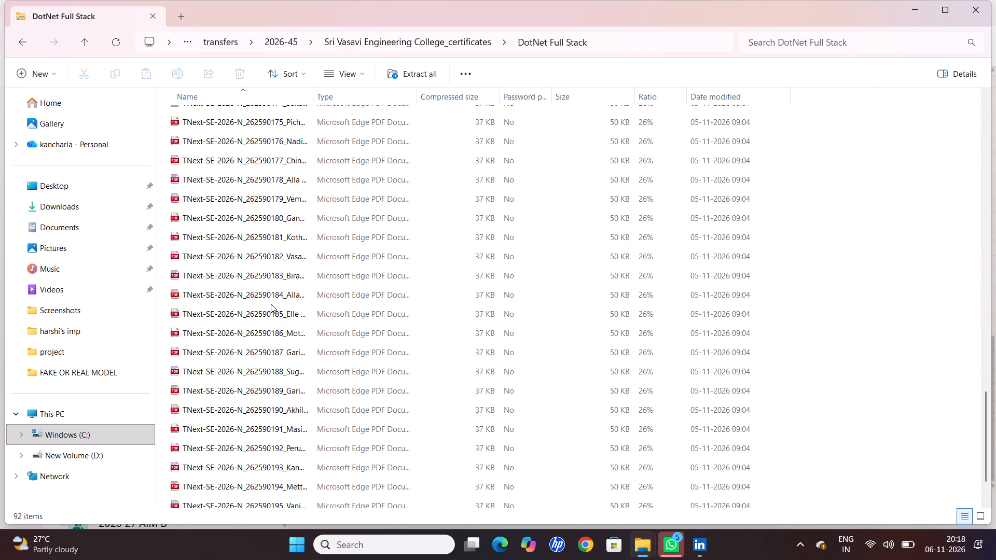
pyautogui.scroll(-1, 271, 304)
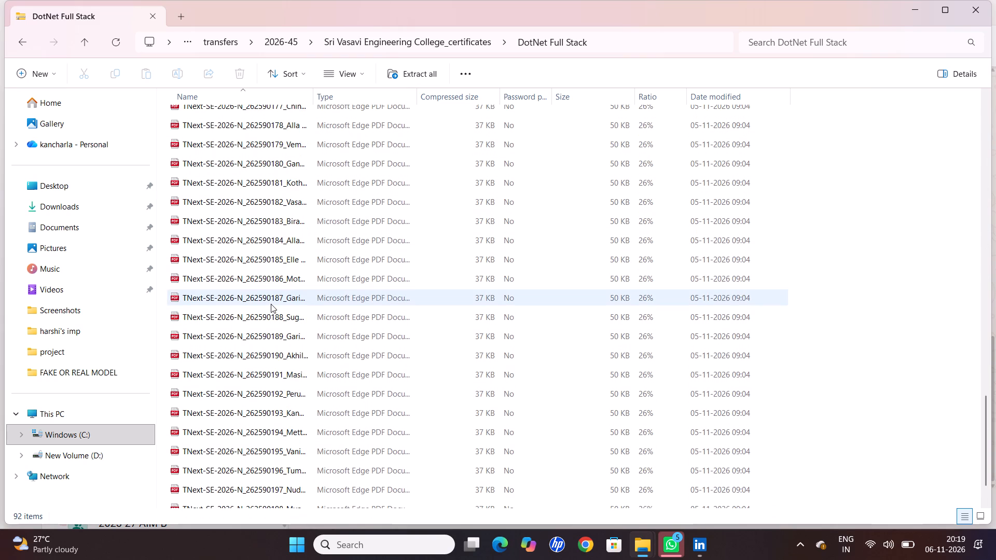
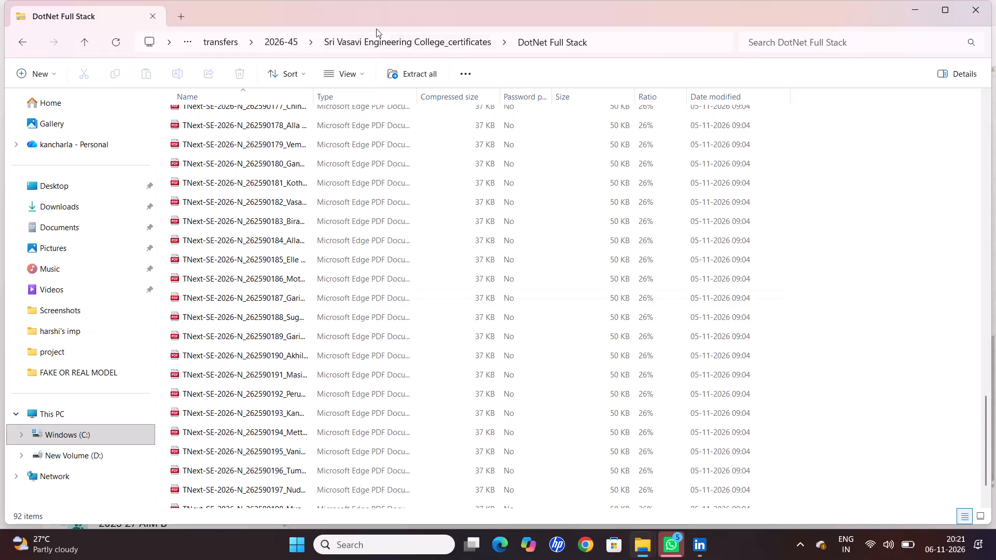
# Search the Database Solutions Expert folder of the college certificates archive for the certificate by its DB_ number.
pyautogui.click(453, 39)
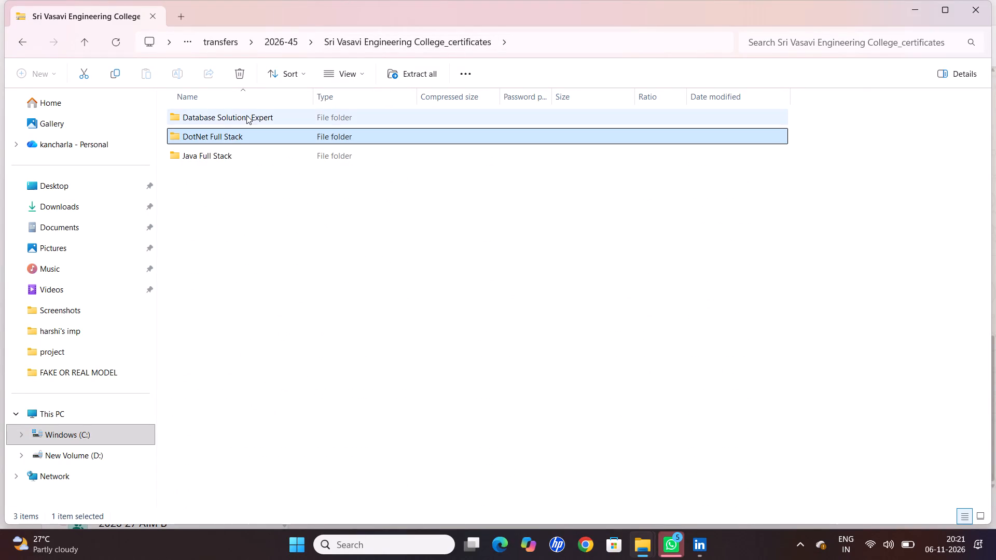
pyautogui.doubleClick(246, 115)
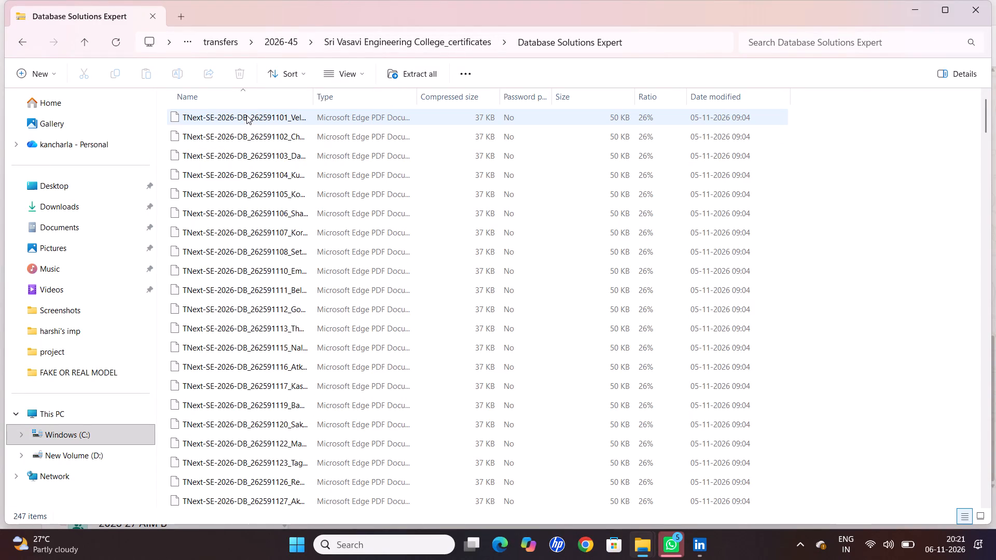
pyautogui.click(789, 33)
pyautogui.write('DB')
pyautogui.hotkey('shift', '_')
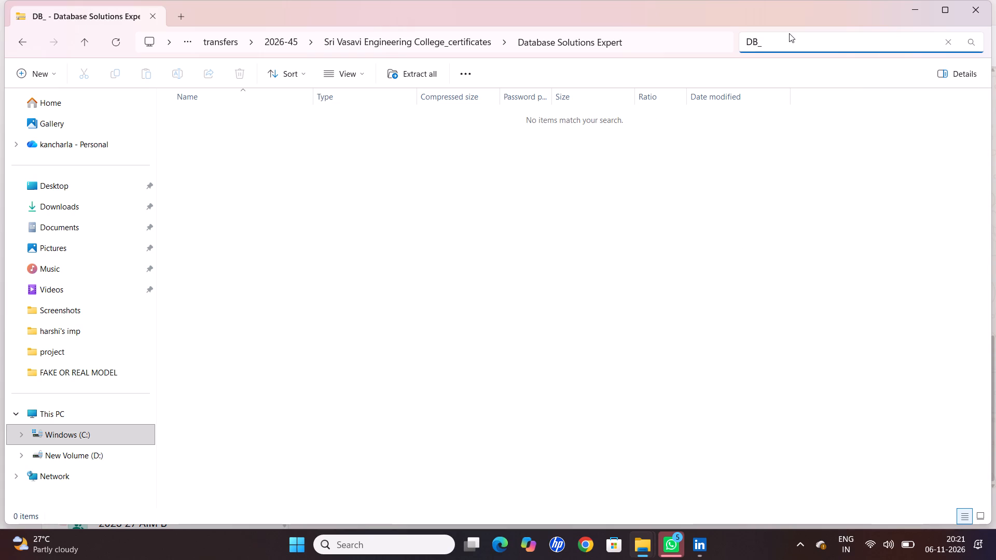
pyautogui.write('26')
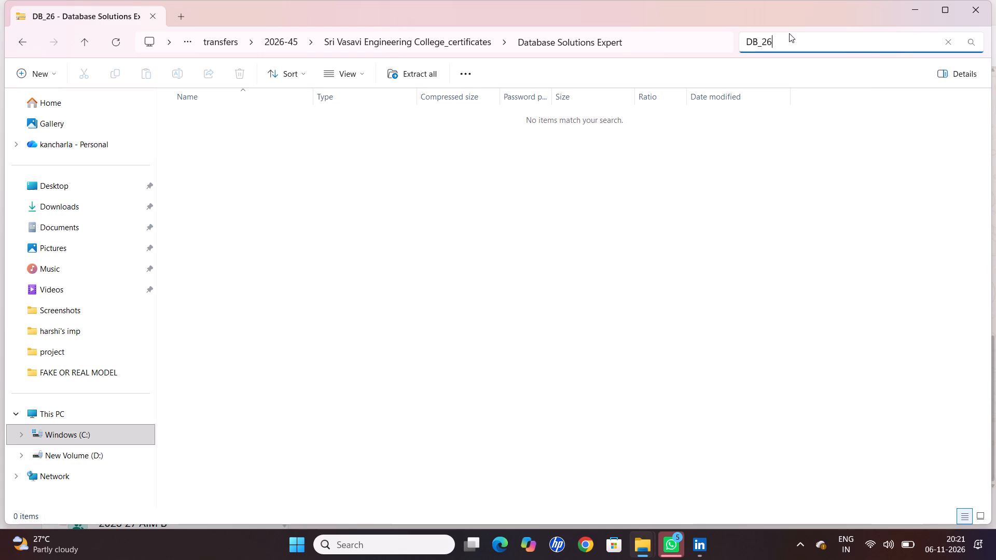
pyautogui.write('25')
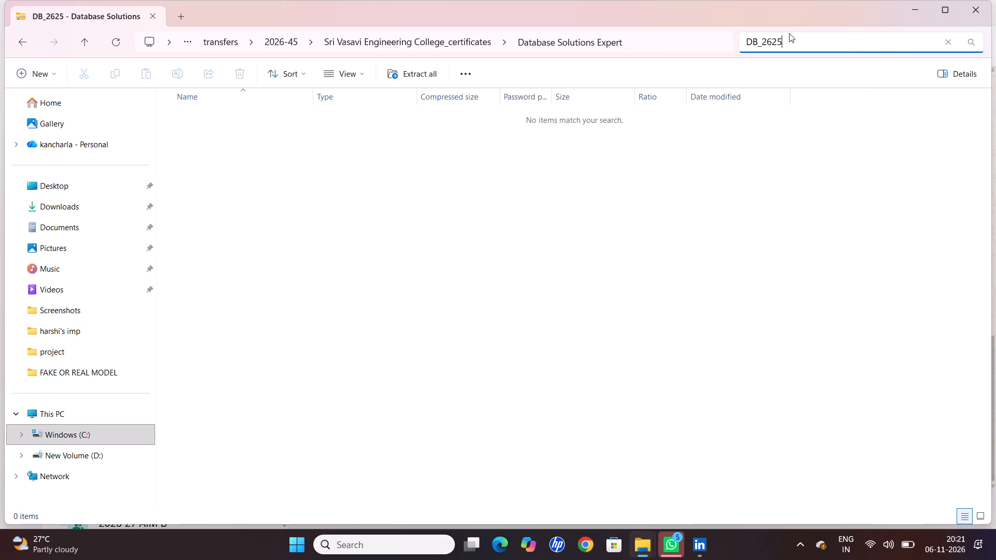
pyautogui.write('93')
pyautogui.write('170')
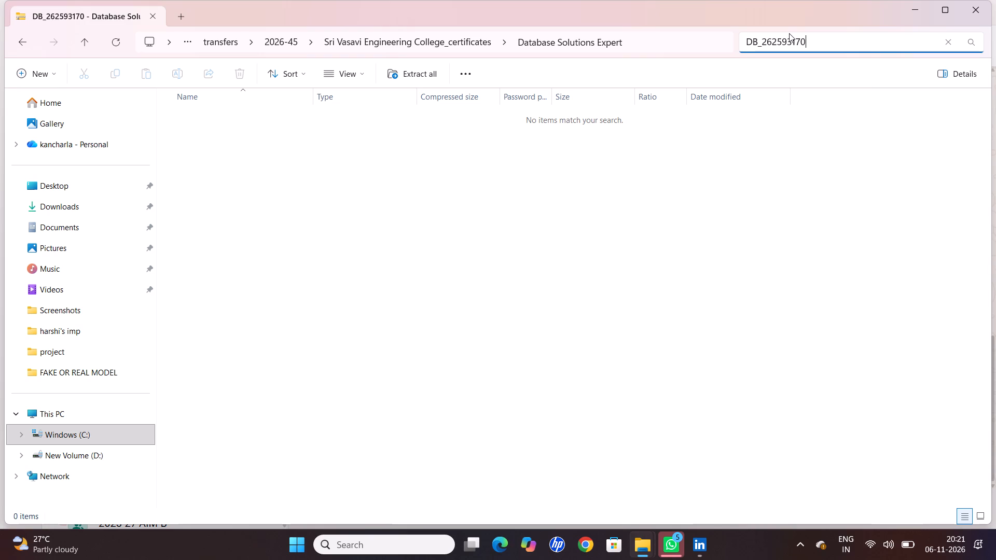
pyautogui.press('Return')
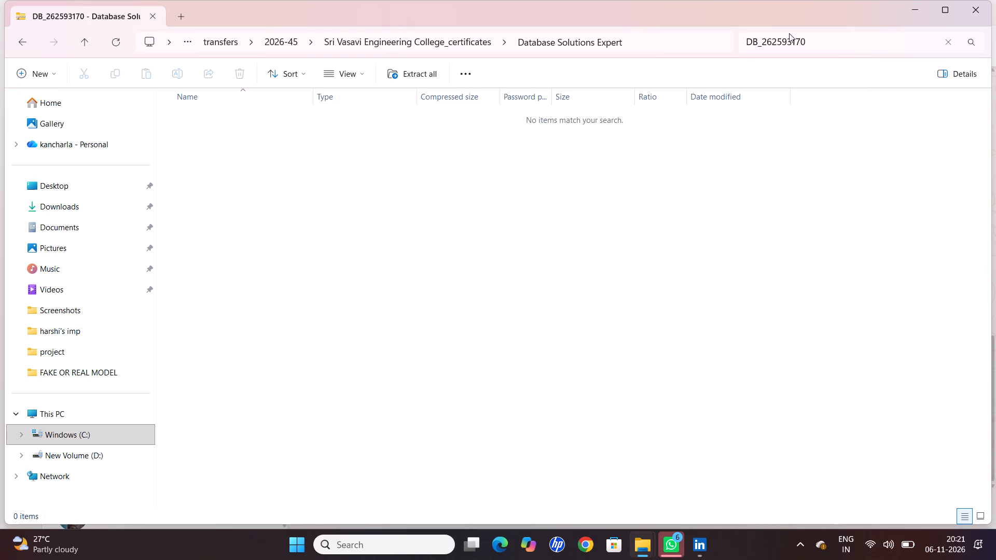
# Clear the certificate number search and go back to the Sri Vasavi Engineering College_certificates folder.
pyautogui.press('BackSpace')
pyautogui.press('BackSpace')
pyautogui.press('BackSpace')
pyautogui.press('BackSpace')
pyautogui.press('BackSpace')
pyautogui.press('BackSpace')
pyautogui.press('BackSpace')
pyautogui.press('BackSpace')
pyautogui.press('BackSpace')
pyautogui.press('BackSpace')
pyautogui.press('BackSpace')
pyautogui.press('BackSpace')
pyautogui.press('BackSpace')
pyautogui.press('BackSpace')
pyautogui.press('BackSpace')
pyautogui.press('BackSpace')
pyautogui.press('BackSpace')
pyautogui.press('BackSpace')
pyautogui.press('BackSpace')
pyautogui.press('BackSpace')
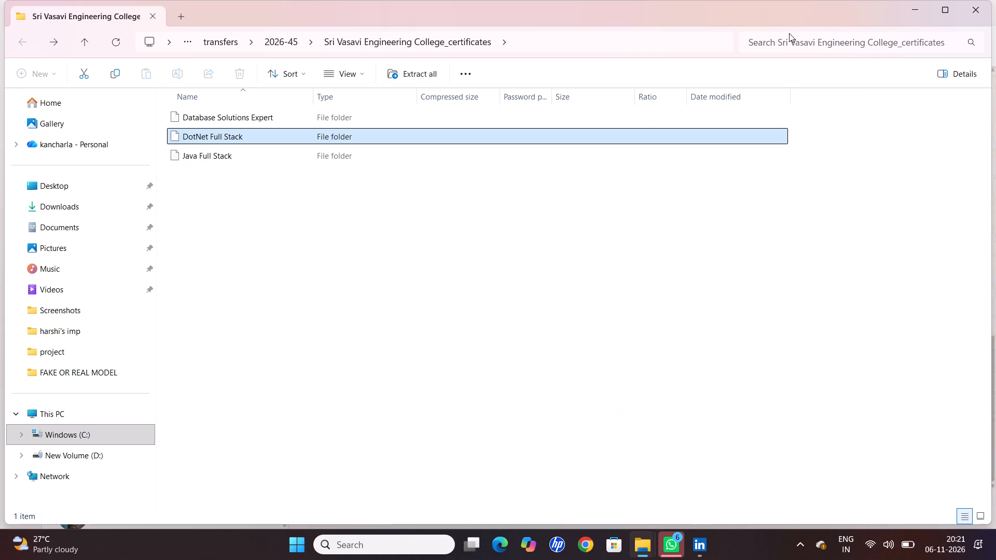
# Try searching the whole Sri Vasavi Engineering College_certificates folder for DB_, and clear the search.
pyautogui.click(853, 50)
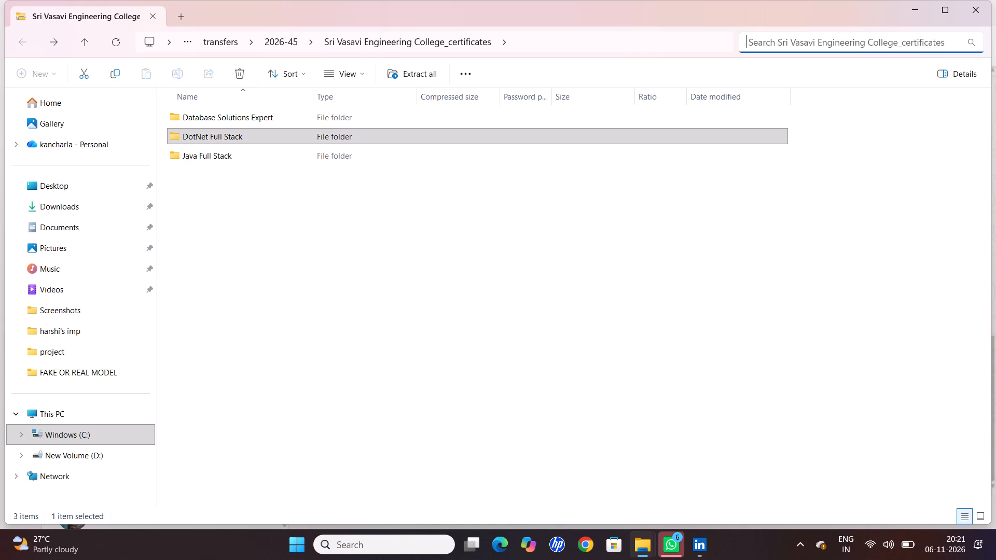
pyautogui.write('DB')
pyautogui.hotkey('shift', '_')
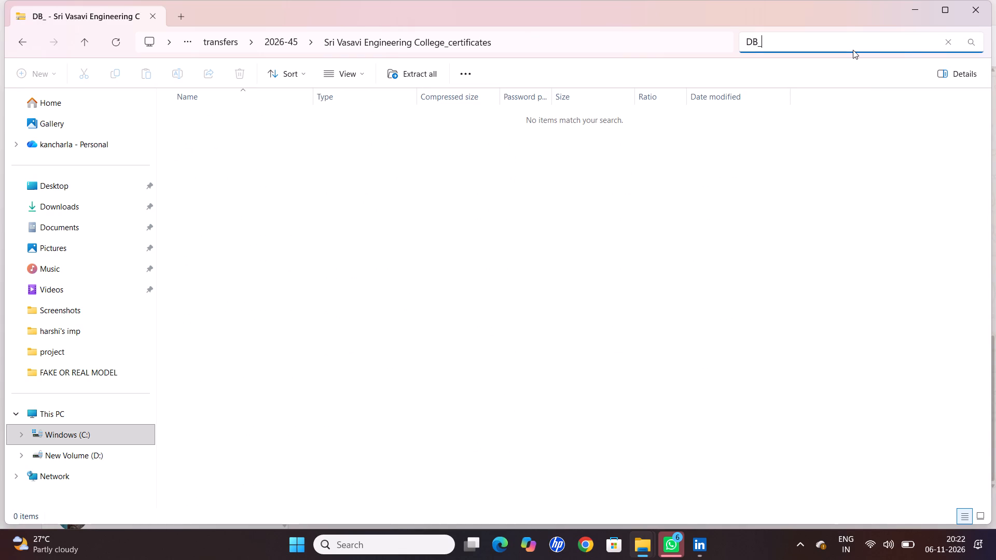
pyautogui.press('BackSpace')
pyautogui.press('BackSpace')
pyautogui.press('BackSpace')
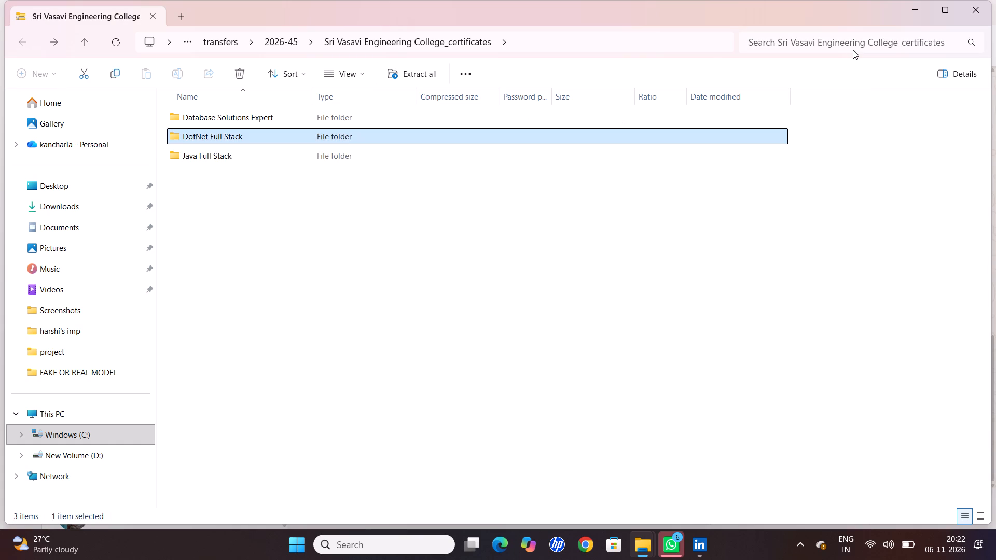
# Try searching the whole Sri Vasavi Engineering College_certificates folder for N_, and clear the search.
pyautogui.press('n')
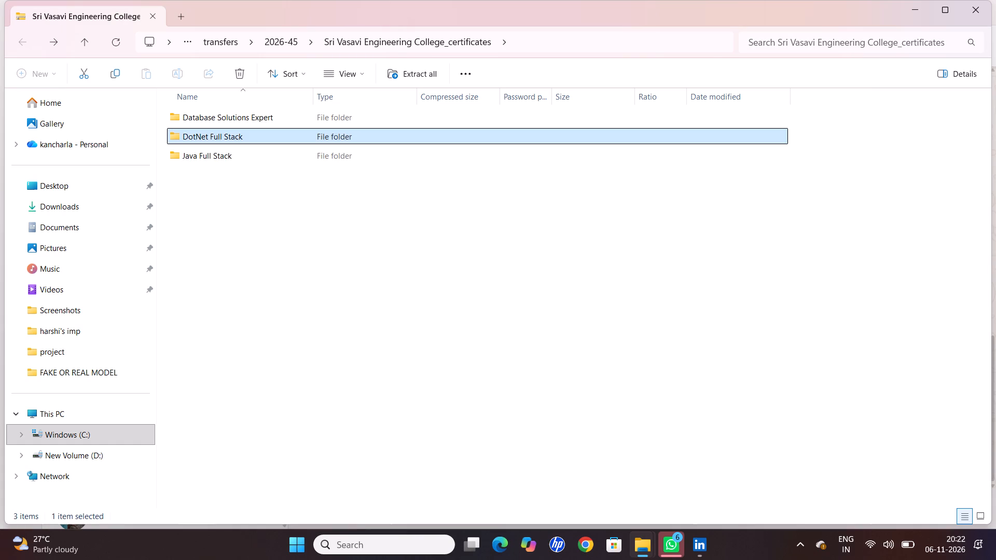
pyautogui.click(846, 47)
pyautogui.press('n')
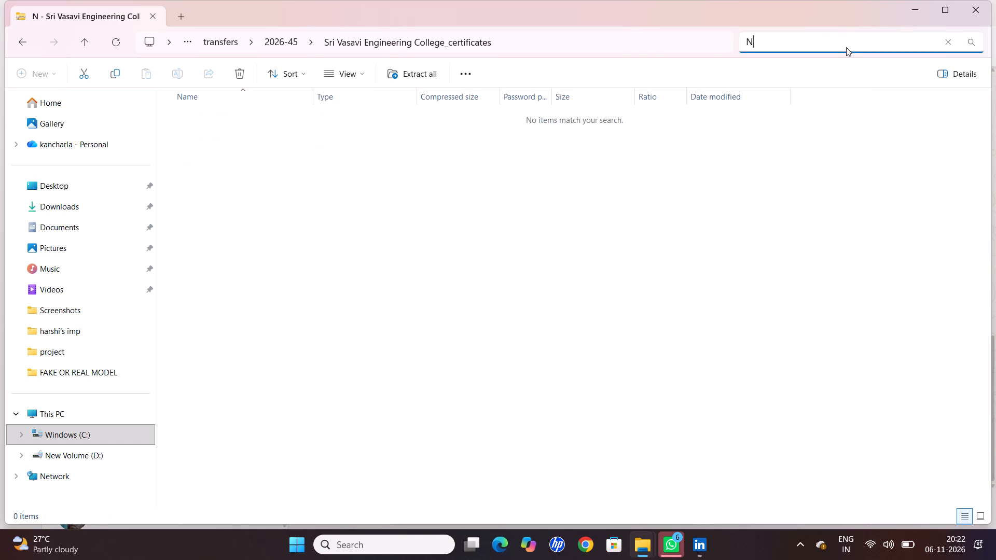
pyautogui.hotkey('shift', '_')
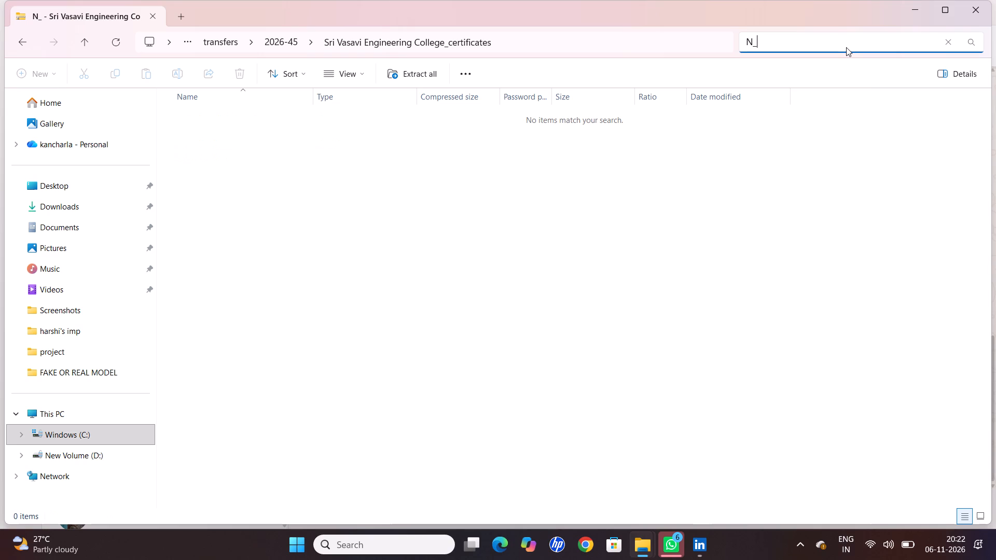
pyautogui.press('BackSpace')
pyautogui.press('BackSpace')
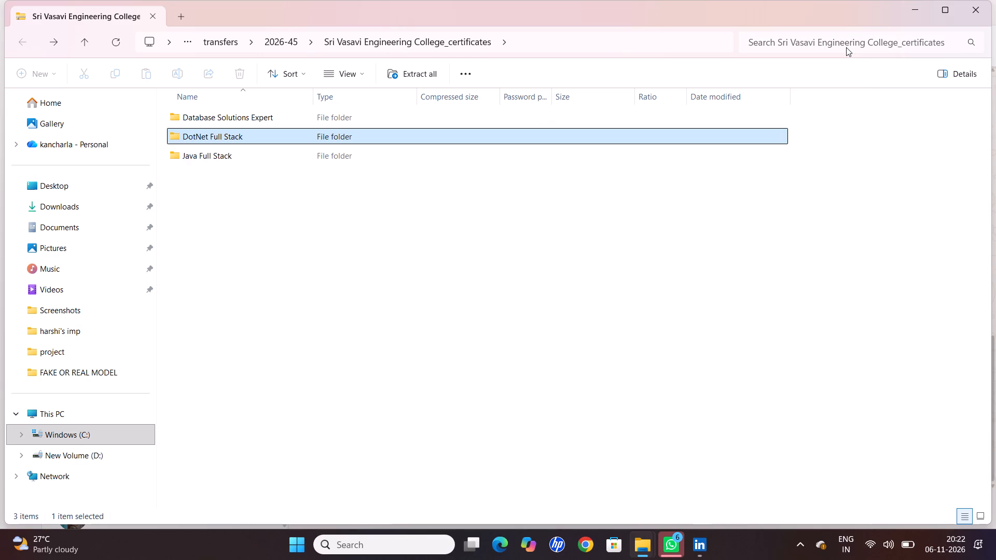
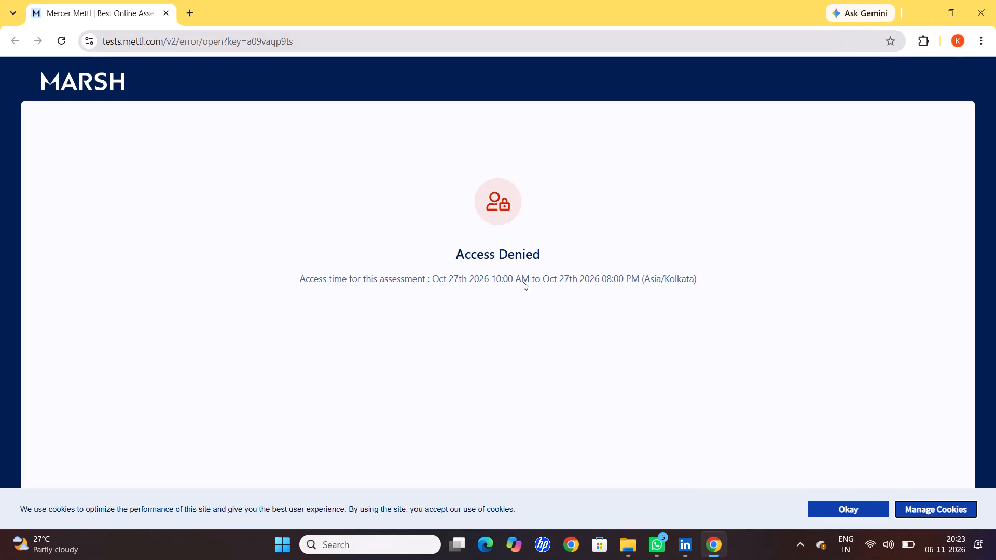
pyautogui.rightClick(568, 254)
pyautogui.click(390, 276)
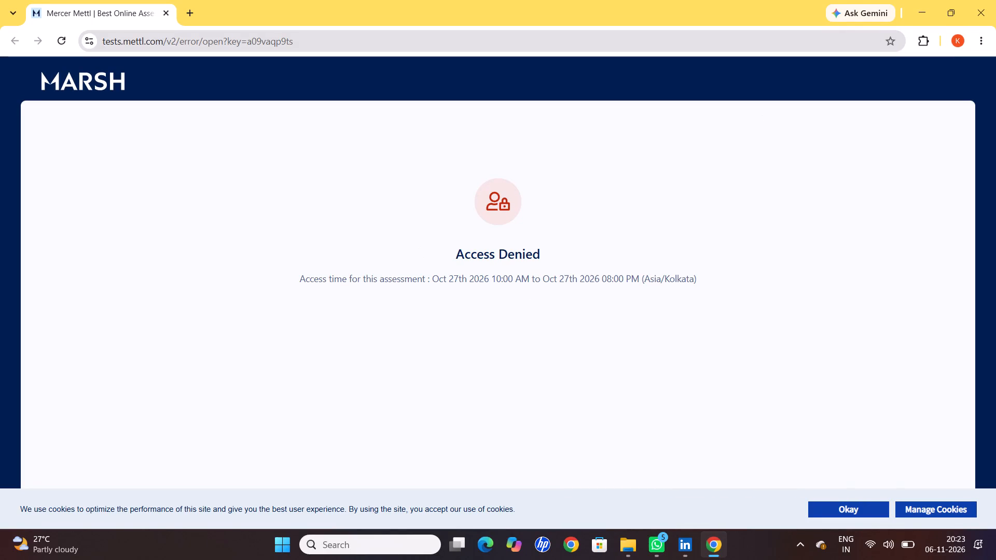
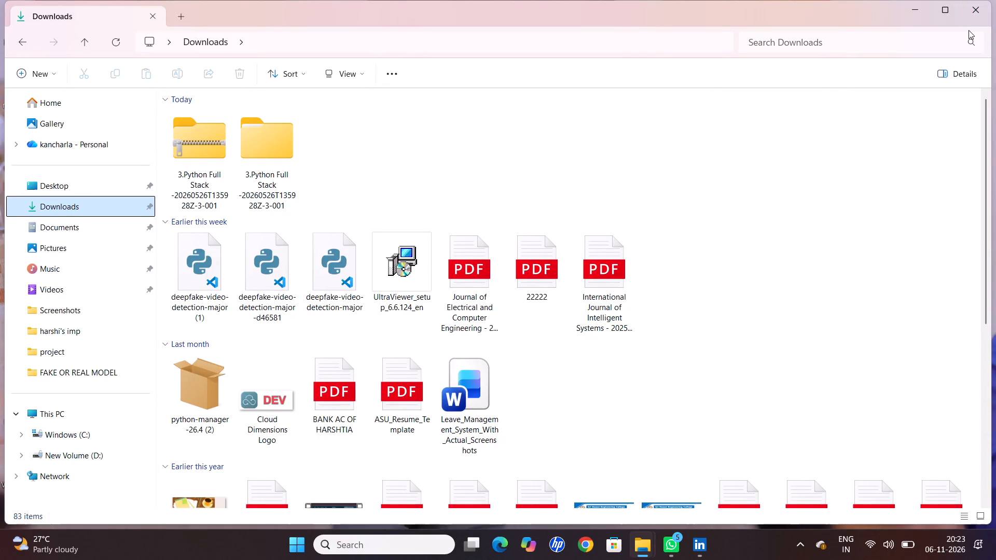
# Close the Downloads folder window and the LinkedIn window.
pyautogui.click(976, 18)
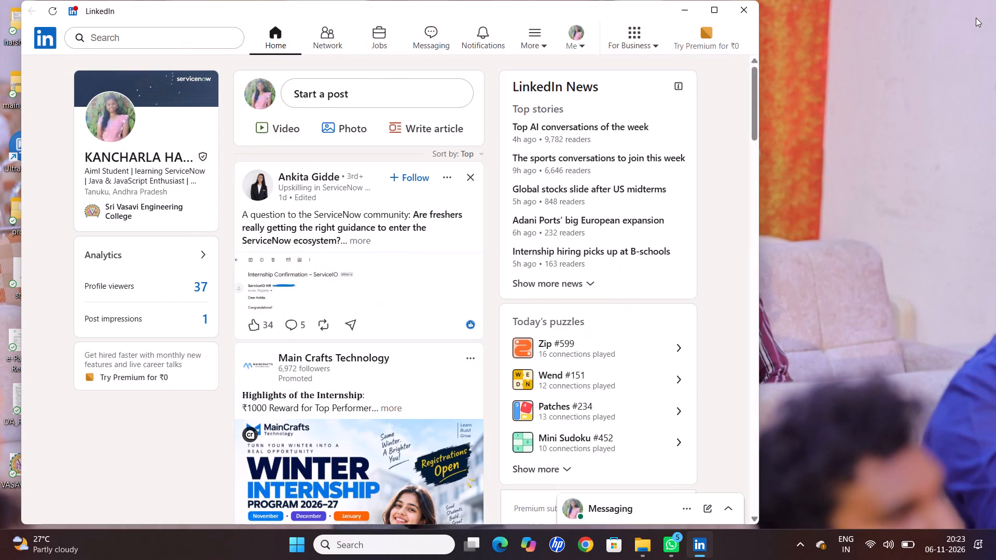
pyautogui.click(739, 11)
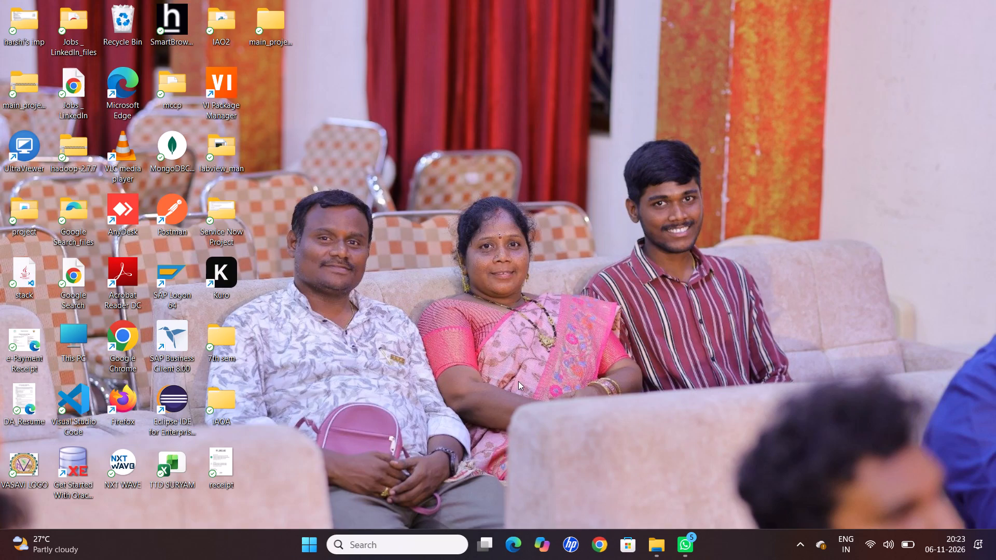
# Switch to the File Explorer window showing the Sri Vasavi Engineering College_certificates archive.
pyautogui.click(648, 547)
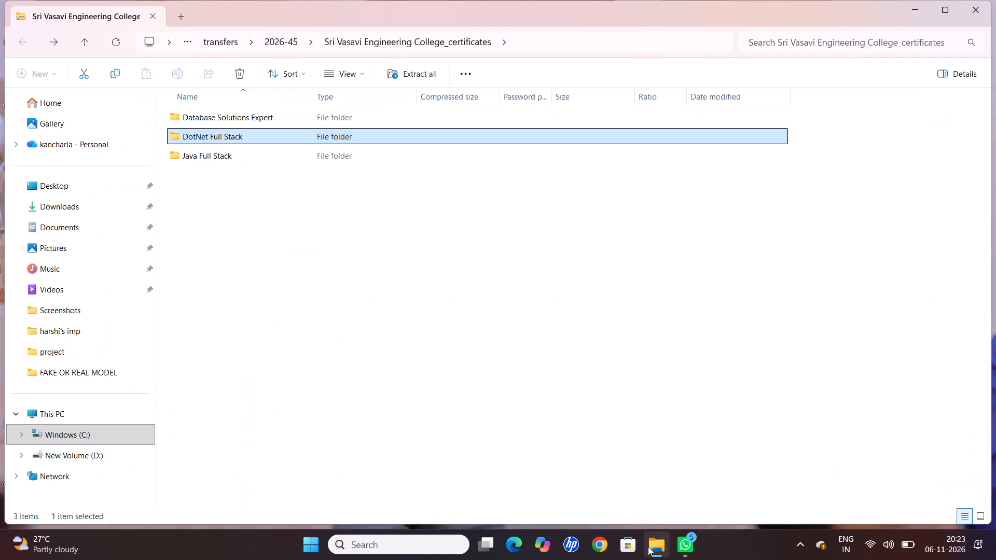
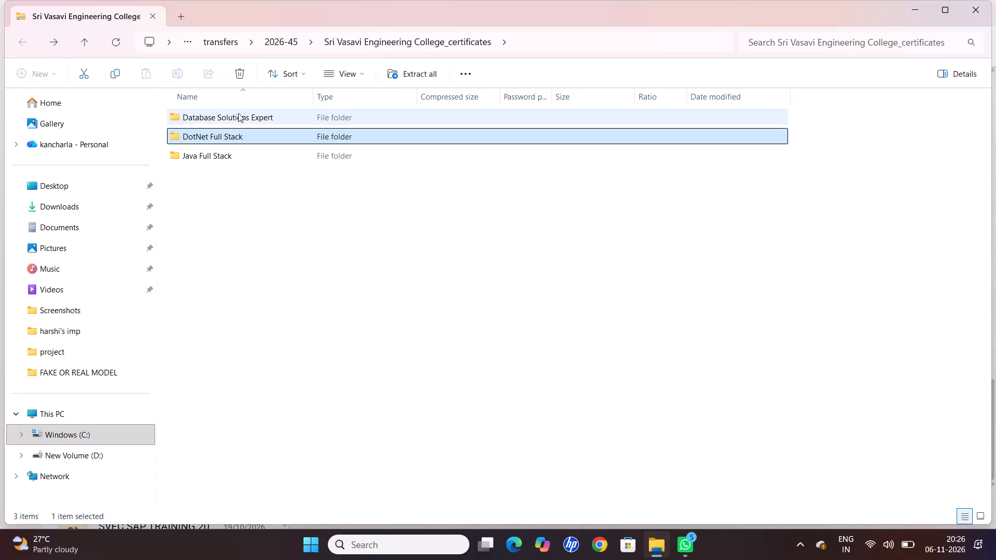
# Find the certificate PDF whose number ends in 3170 in the Database Solutions Expert folder, and open it to view the certificate.
pyautogui.doubleClick(240, 113)
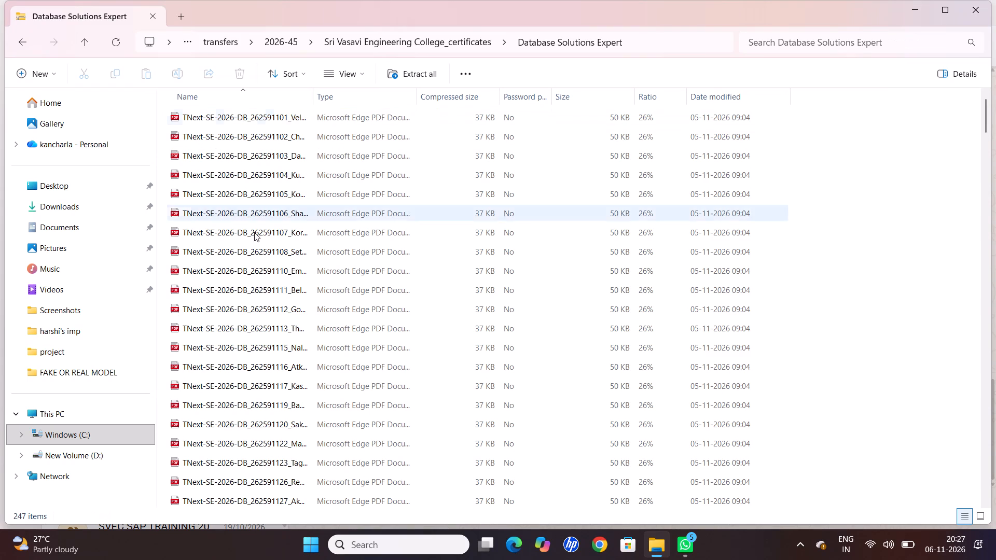
pyautogui.scroll(-11, 273, 377)
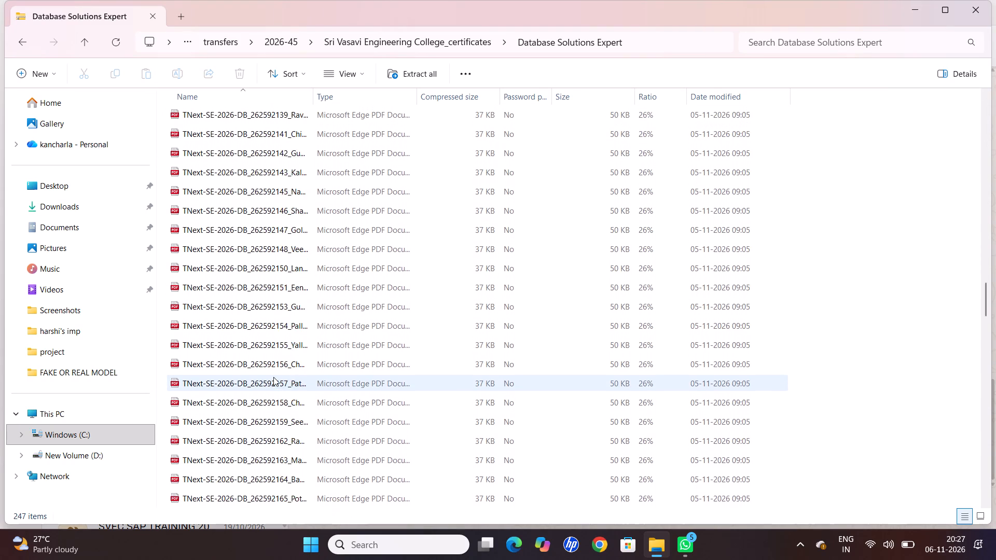
pyautogui.scroll(-7, 273, 377)
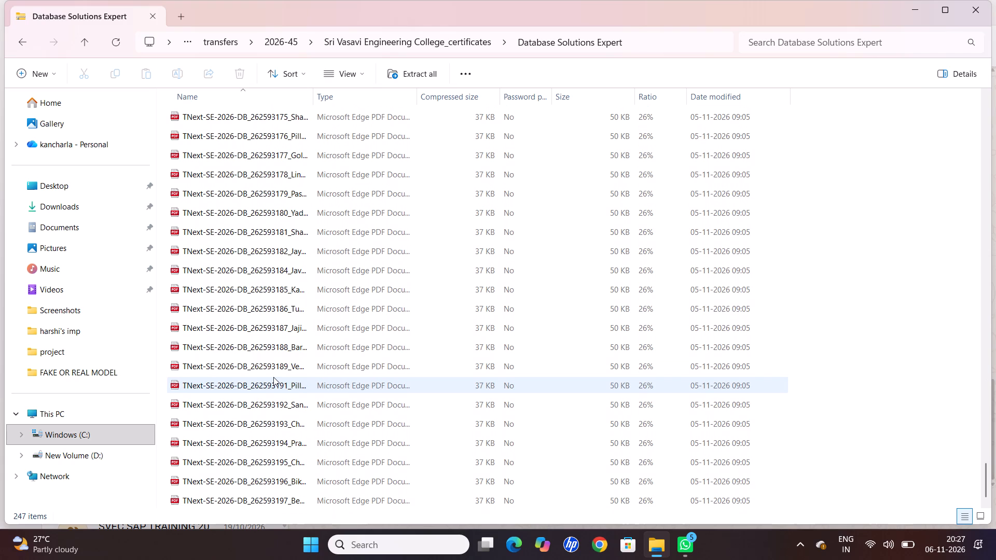
pyautogui.scroll(-1, 273, 377)
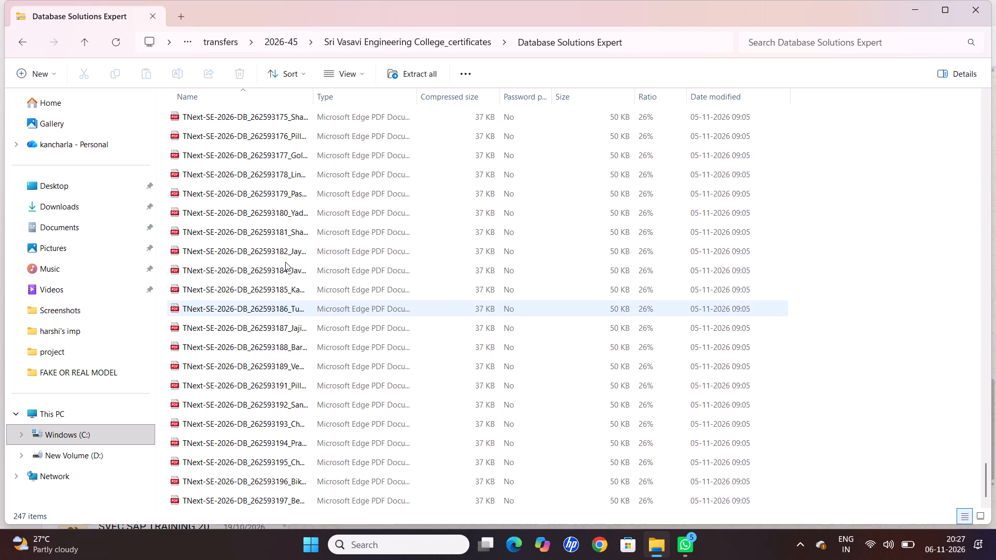
pyautogui.scroll(2, 292, 170)
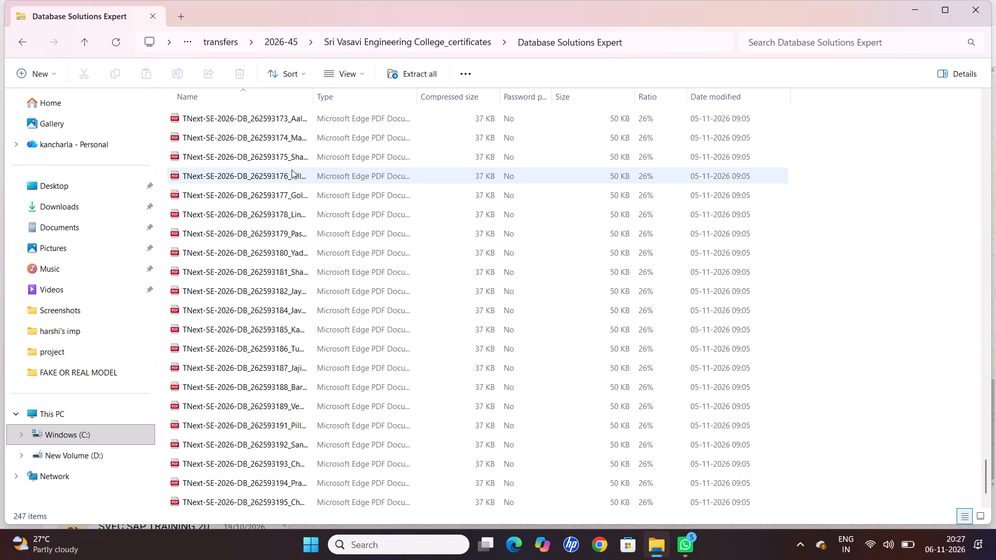
pyautogui.scroll(2, 292, 170)
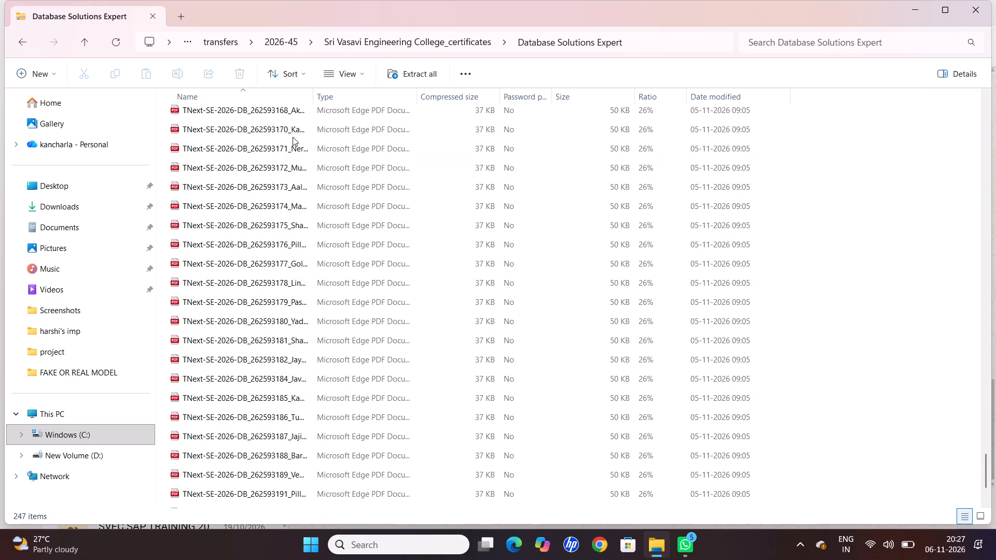
pyautogui.doubleClick(292, 134)
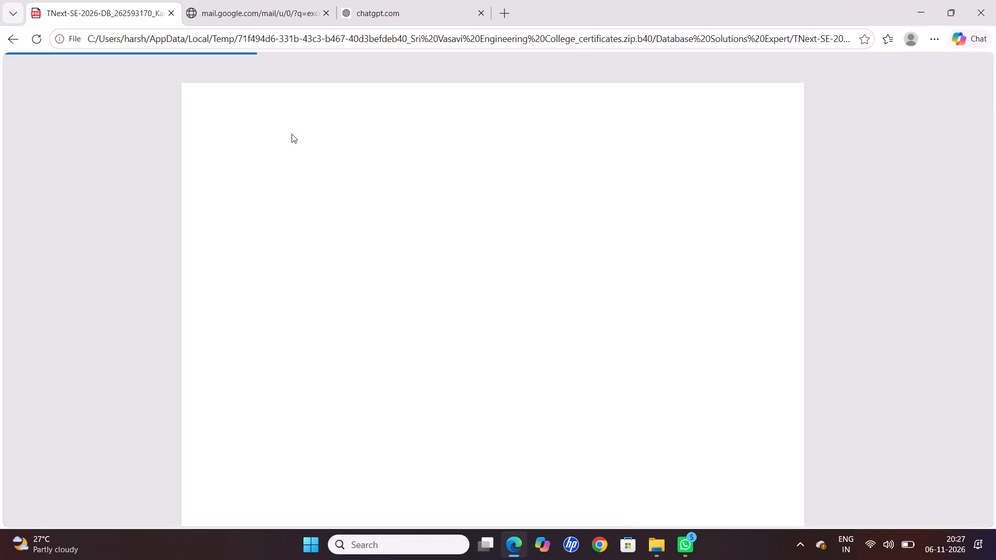
pyautogui.scroll(-11, 482, 313)
pyautogui.scroll(3, 482, 313)
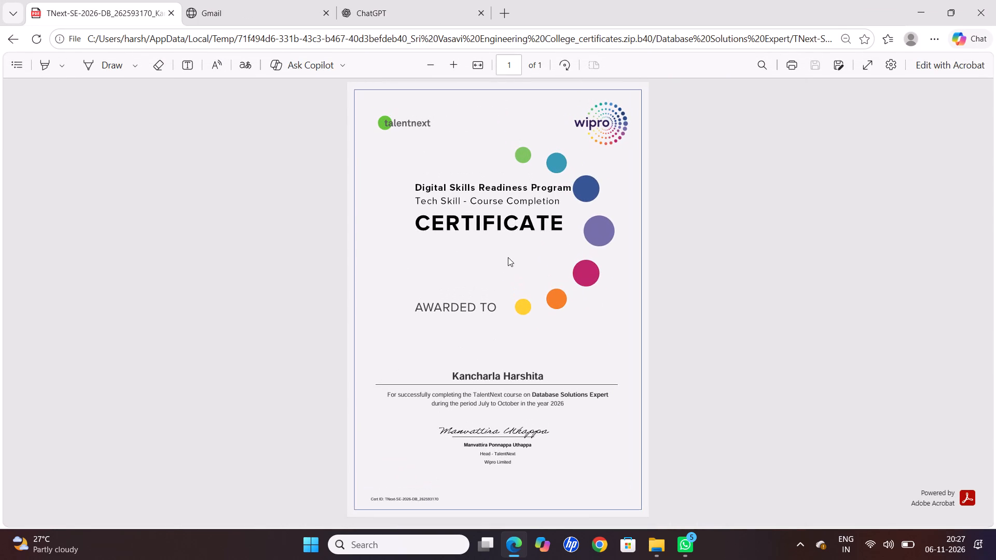
pyautogui.click(506, 254)
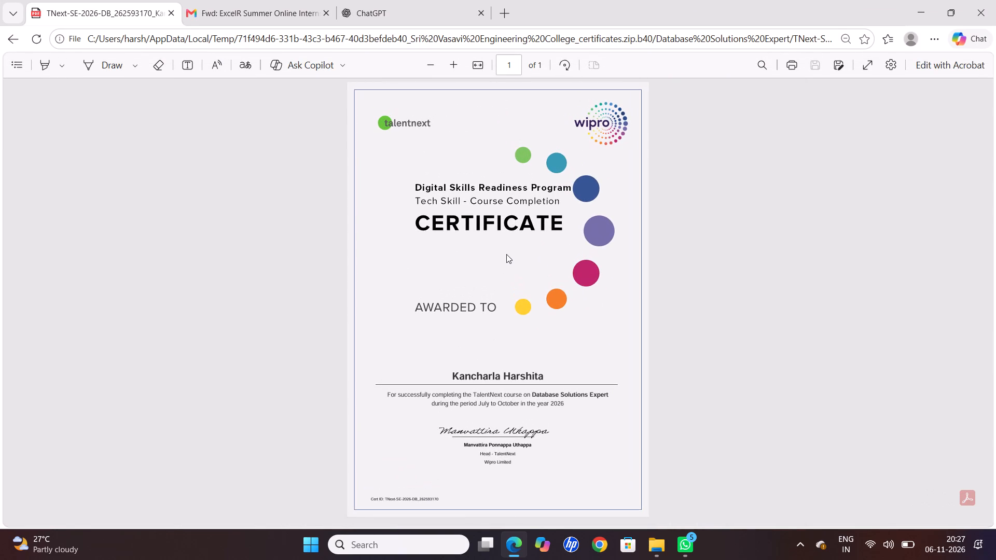
pyautogui.click(610, 207)
# Copy the opened certificate's full file address and minimize the browser window to return to the archive folder.
pyautogui.click(523, 38)
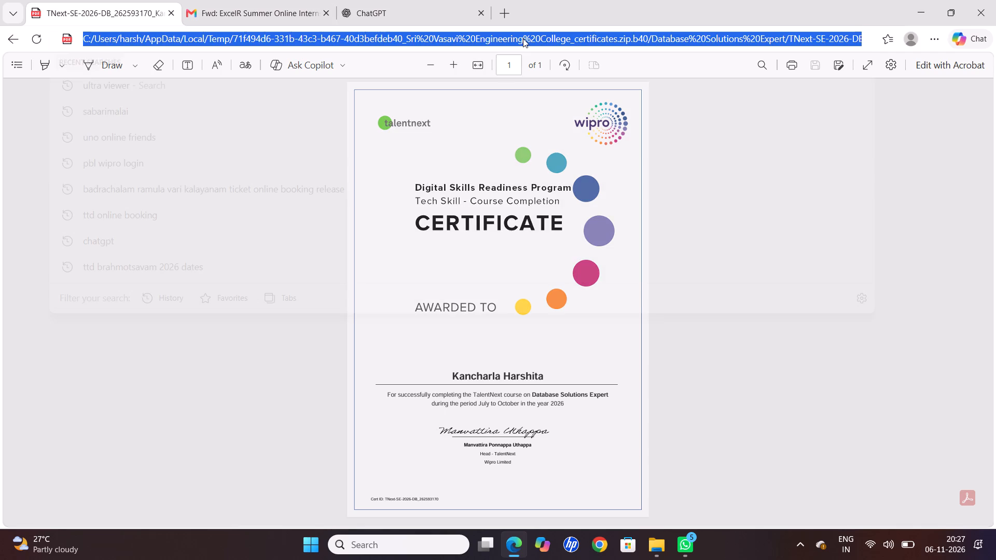
pyautogui.hotkey('ctrl', 'c')
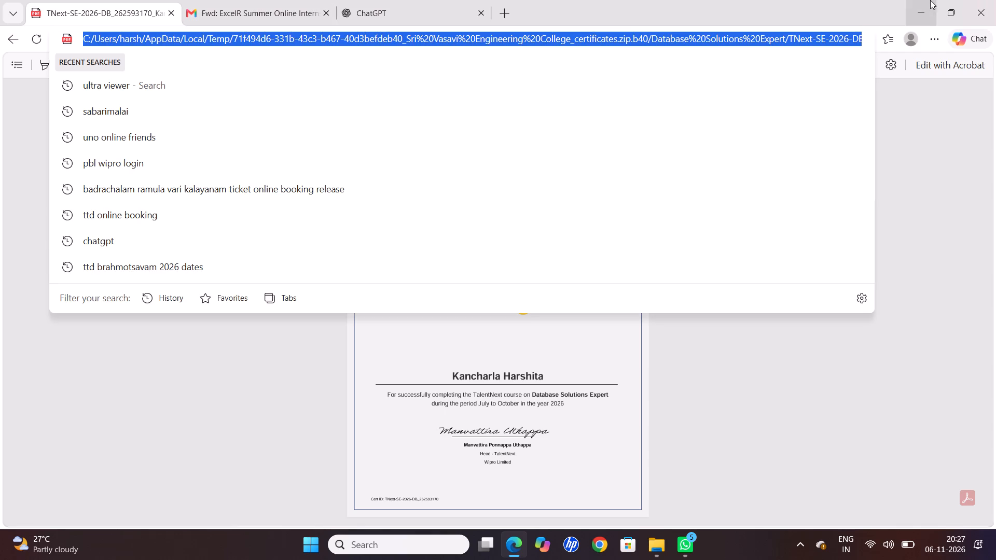
pyautogui.click(929, 0)
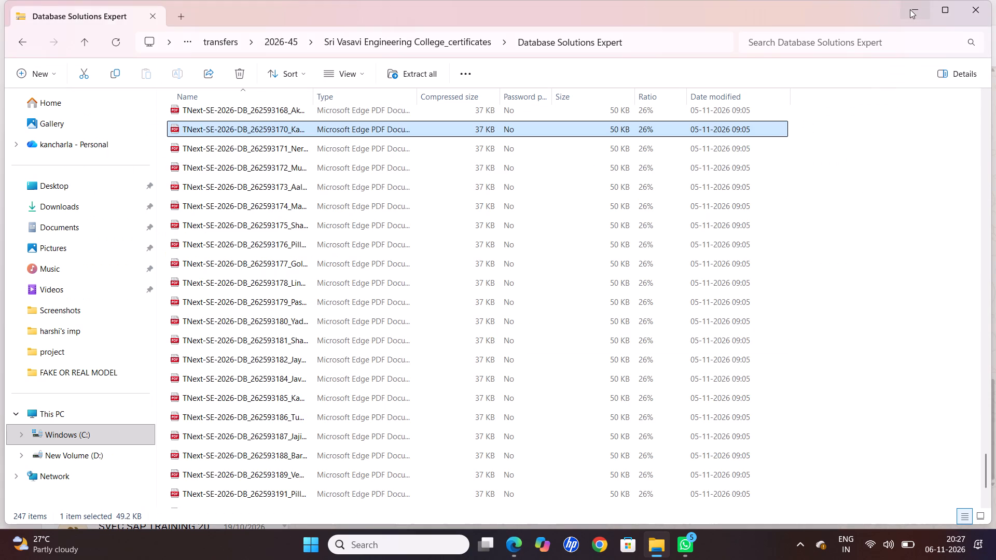
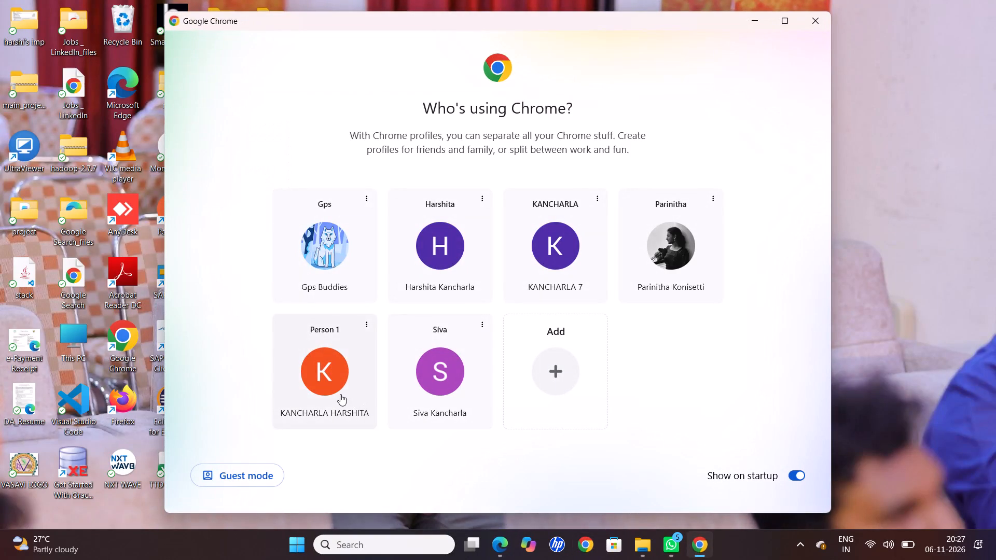
# Open the certificate PDF from its copied file address in Chrome, using the Person 1 profile.
pyautogui.click(340, 394)
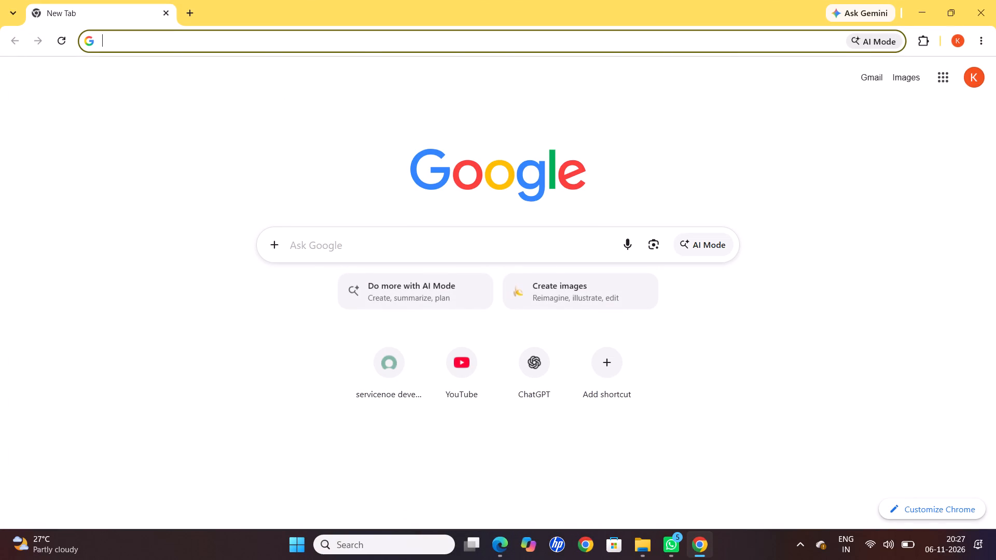
pyautogui.hotkey('ctrl', 'v')
pyautogui.press('Return')
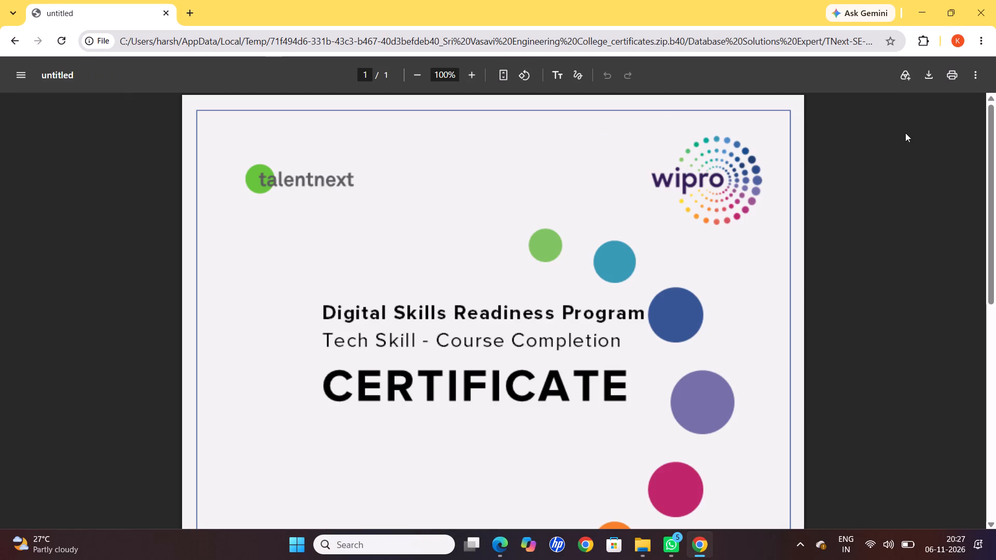
# Download the certificate PDF into the harshi's imp folder under its suggested file name, and minimize the browser window.
pyautogui.click(928, 78)
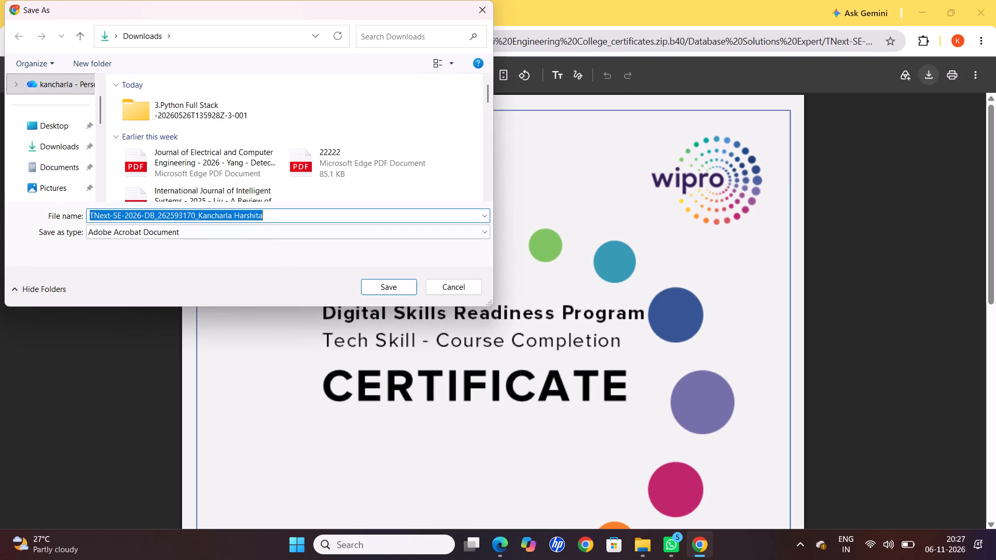
pyautogui.click(195, 216)
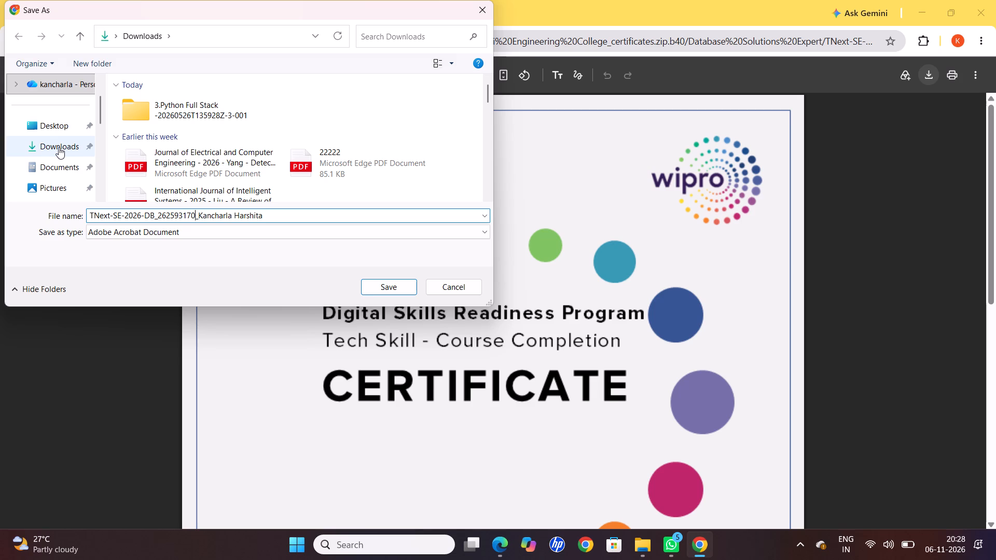
pyautogui.scroll(-2, 59, 147)
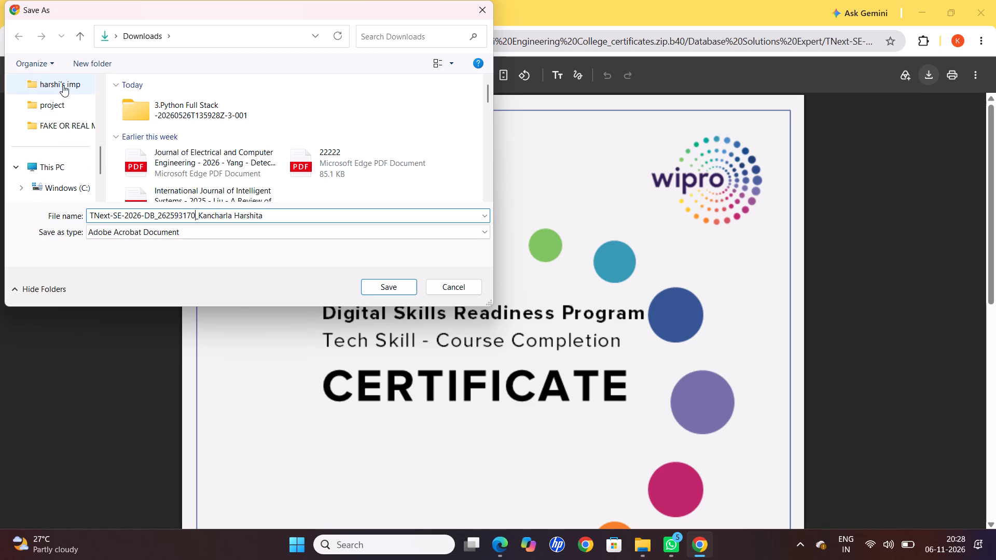
pyautogui.doubleClick(62, 86)
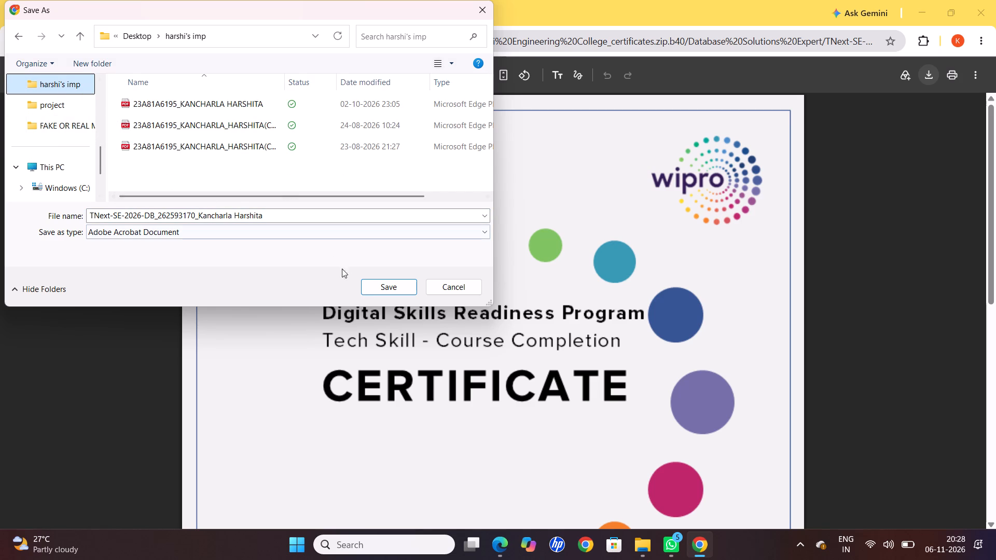
pyautogui.click(378, 284)
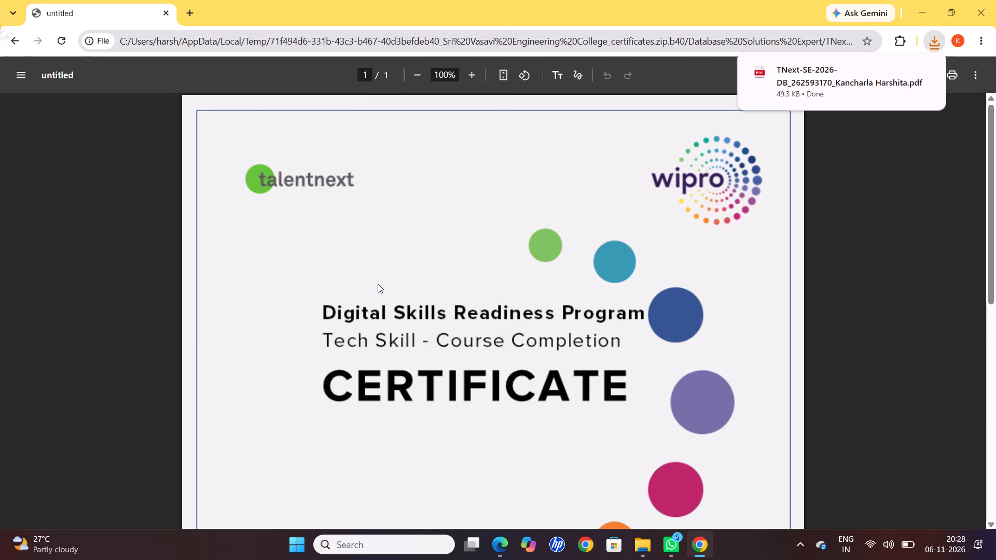
pyautogui.click(933, 13)
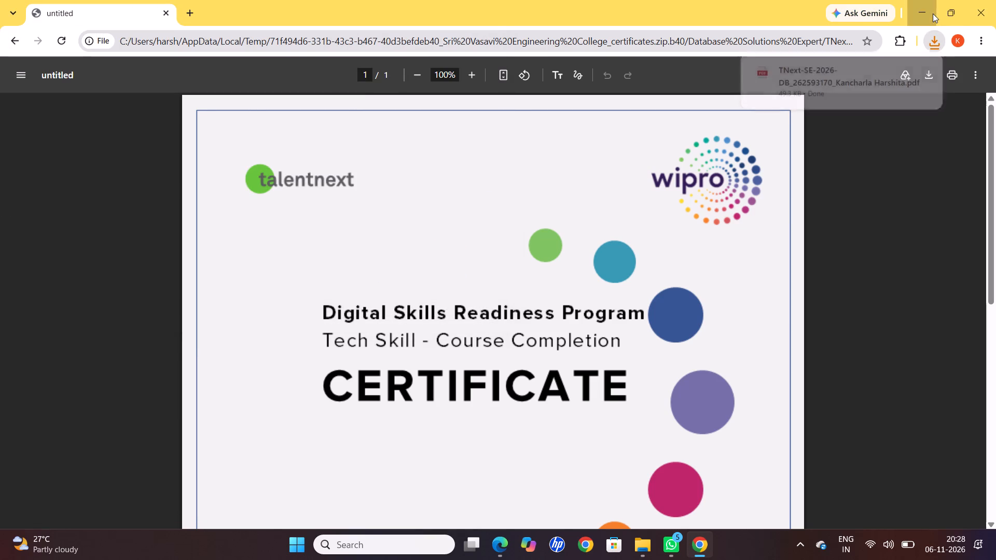
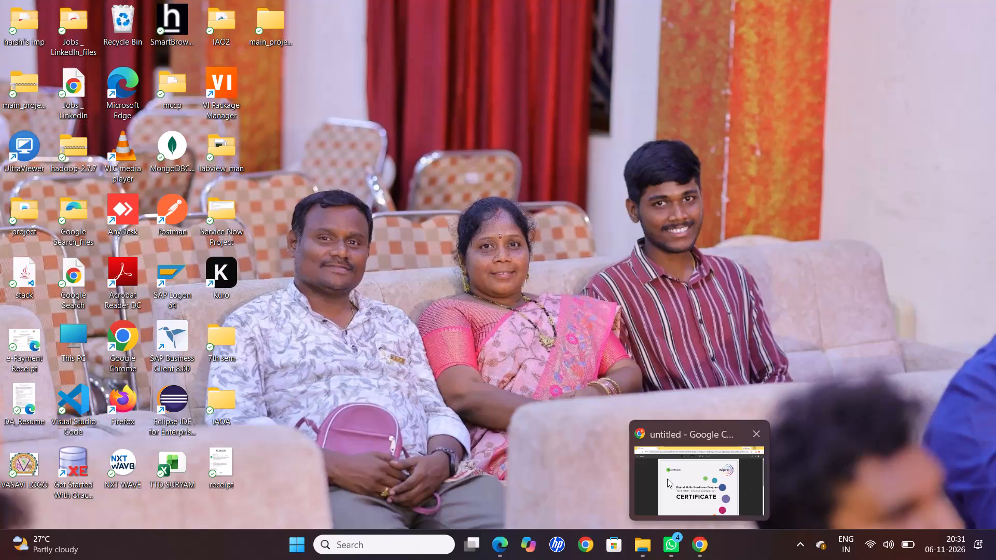
# Open the Python Full Stack - ExcelR - STI Log Book Word document from the extracted 3.Python Full Stack folder in Downloads.
pyautogui.click(638, 544)
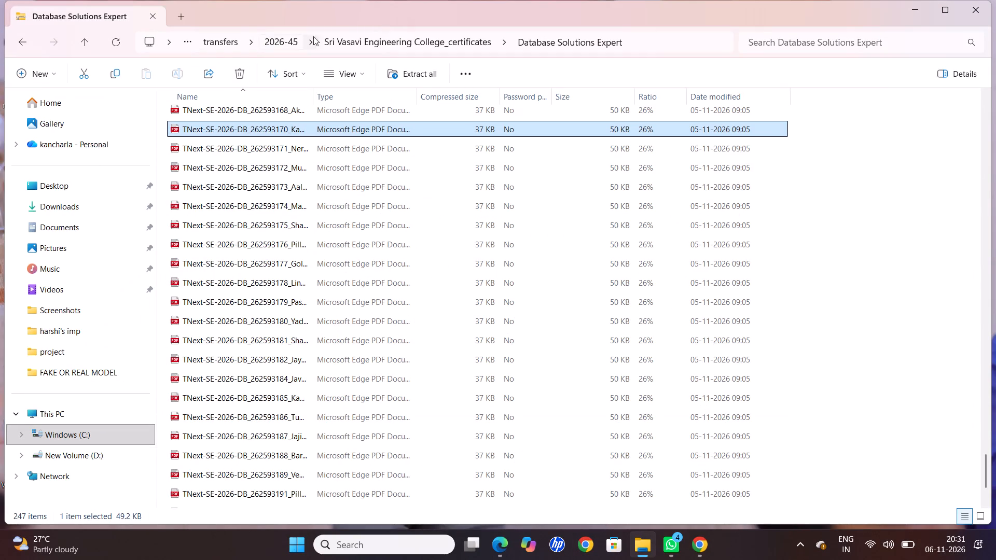
pyautogui.click(265, 41)
pyautogui.click(231, 38)
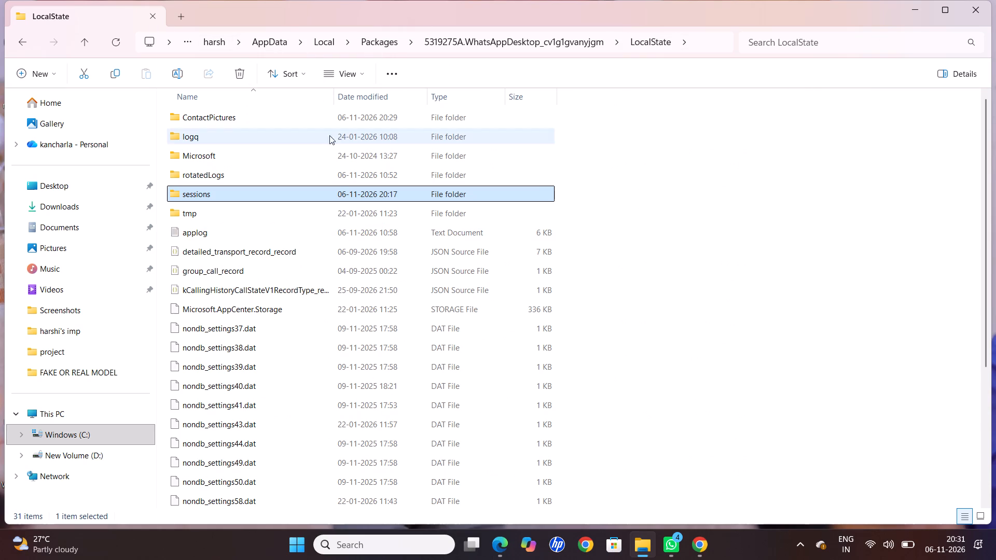
pyautogui.scroll(5, 338, 180)
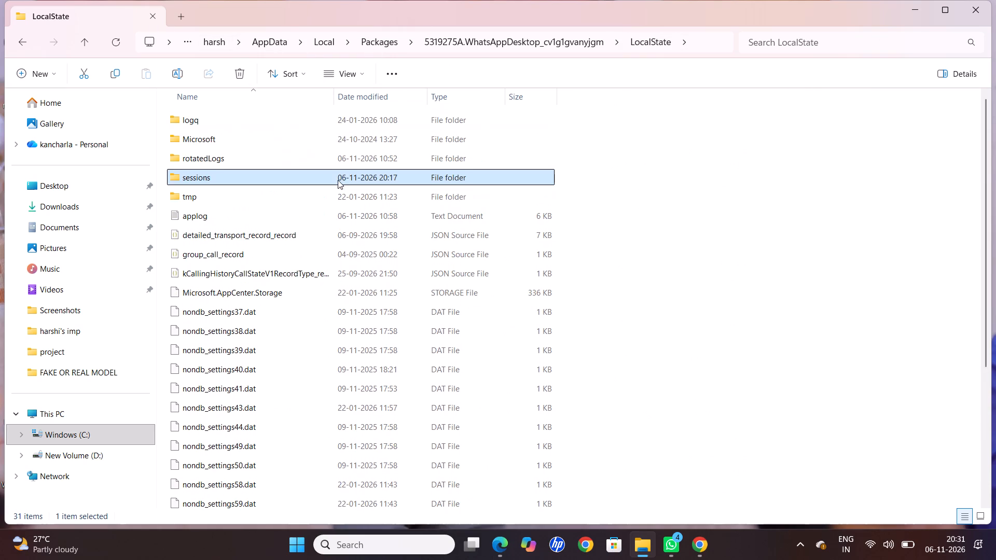
pyautogui.click(61, 209)
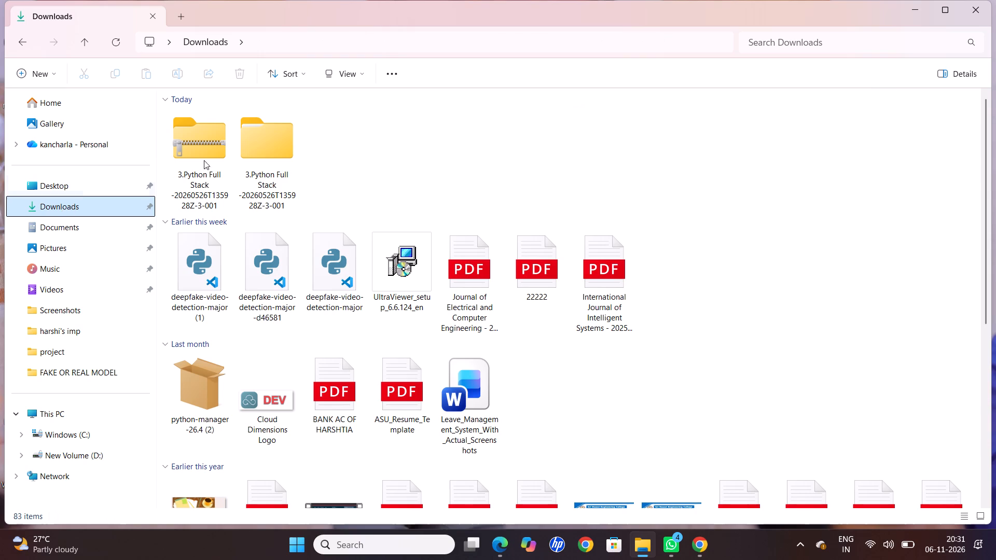
pyautogui.doubleClick(279, 165)
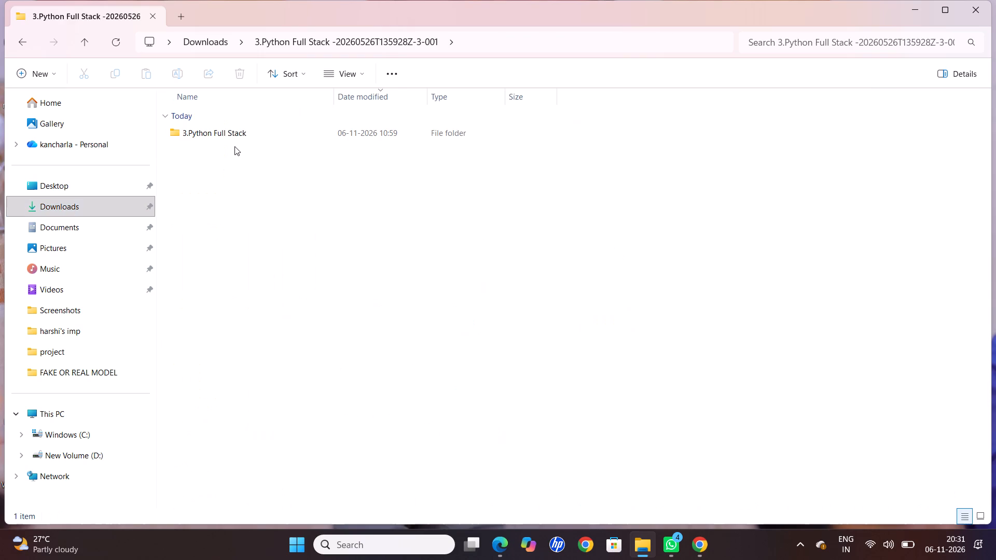
pyautogui.doubleClick(223, 140)
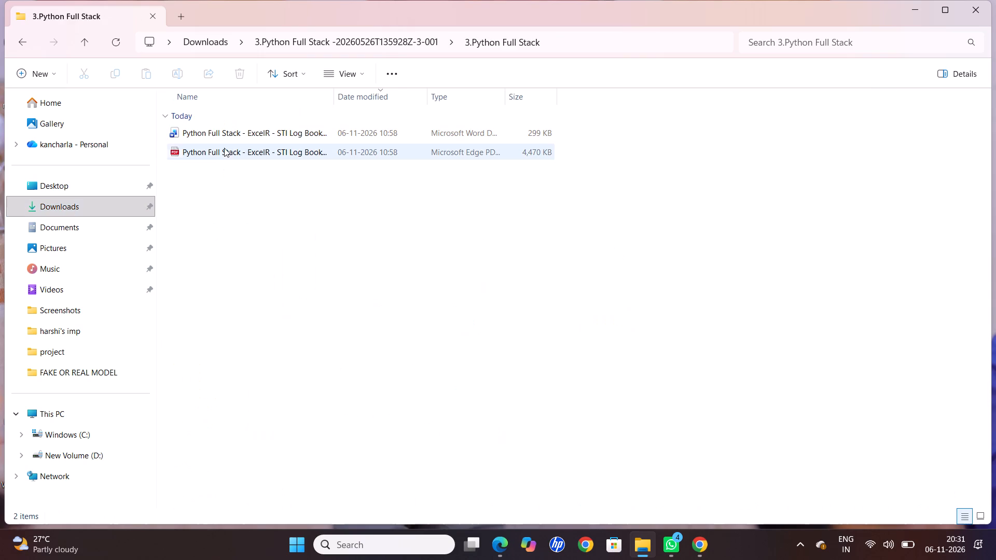
pyautogui.doubleClick(227, 135)
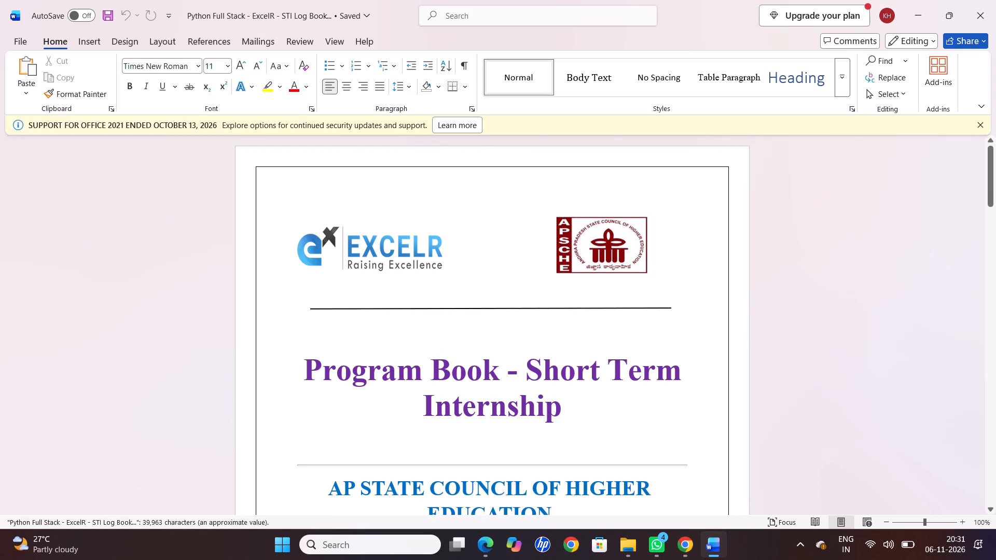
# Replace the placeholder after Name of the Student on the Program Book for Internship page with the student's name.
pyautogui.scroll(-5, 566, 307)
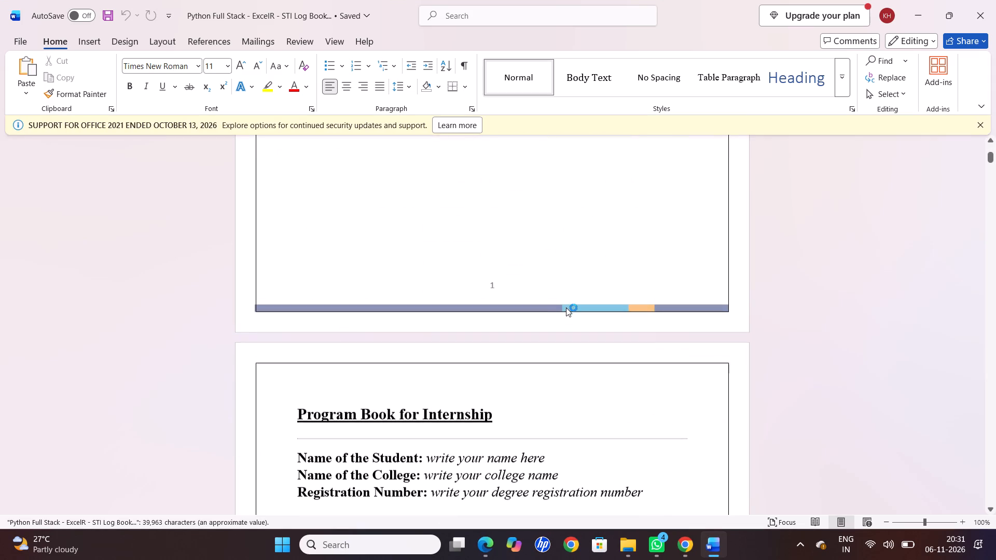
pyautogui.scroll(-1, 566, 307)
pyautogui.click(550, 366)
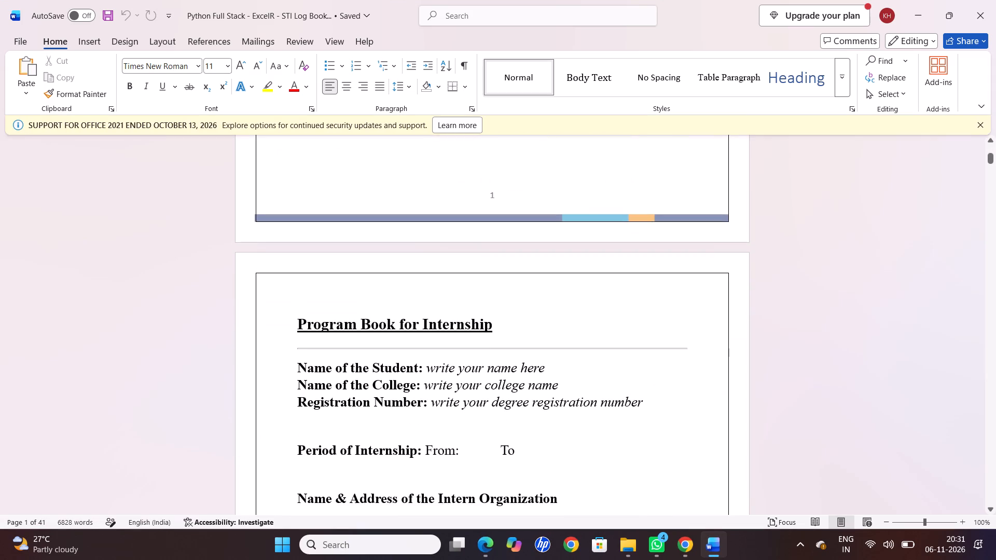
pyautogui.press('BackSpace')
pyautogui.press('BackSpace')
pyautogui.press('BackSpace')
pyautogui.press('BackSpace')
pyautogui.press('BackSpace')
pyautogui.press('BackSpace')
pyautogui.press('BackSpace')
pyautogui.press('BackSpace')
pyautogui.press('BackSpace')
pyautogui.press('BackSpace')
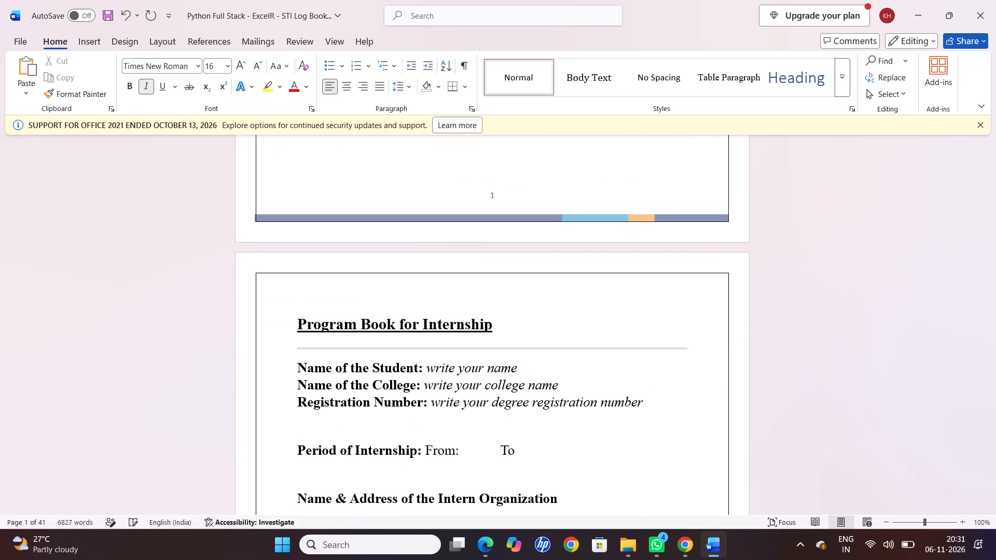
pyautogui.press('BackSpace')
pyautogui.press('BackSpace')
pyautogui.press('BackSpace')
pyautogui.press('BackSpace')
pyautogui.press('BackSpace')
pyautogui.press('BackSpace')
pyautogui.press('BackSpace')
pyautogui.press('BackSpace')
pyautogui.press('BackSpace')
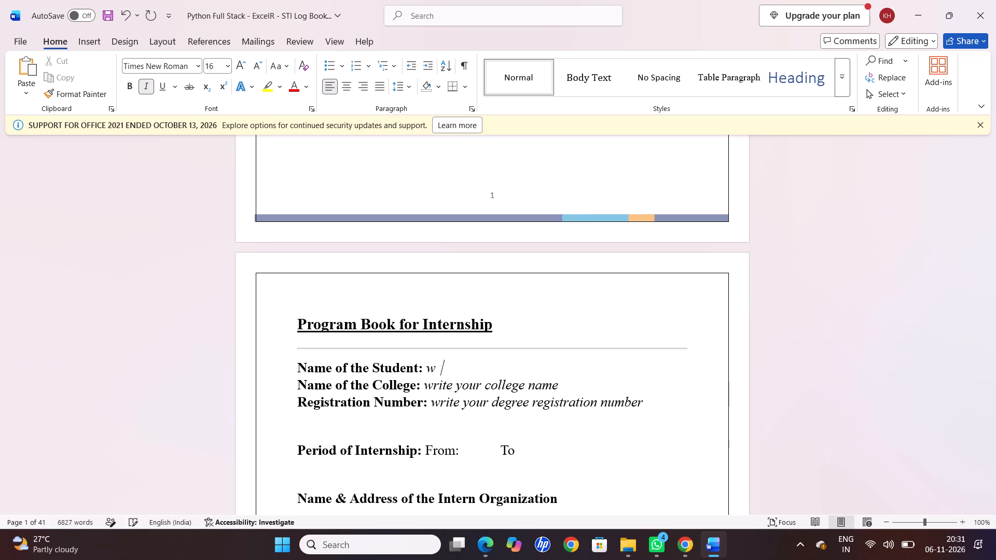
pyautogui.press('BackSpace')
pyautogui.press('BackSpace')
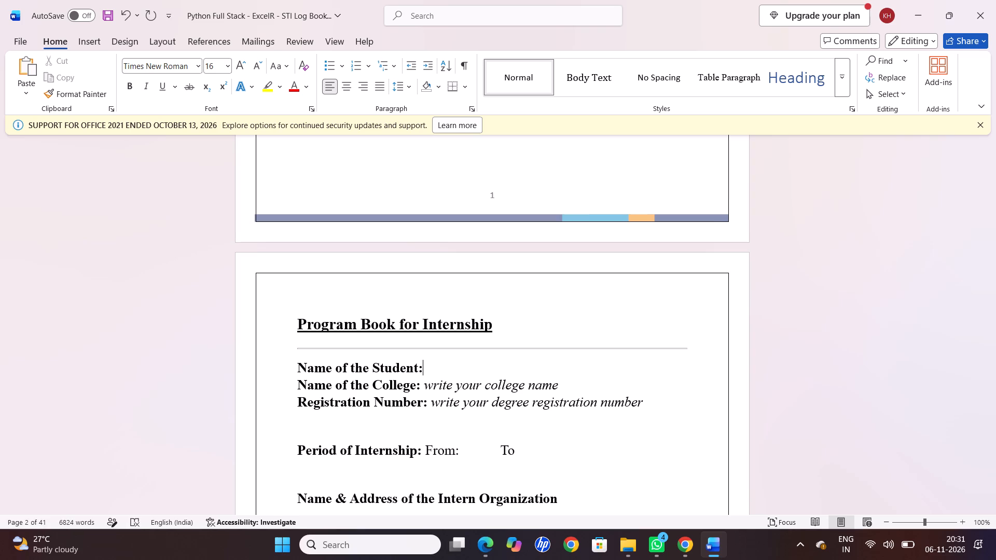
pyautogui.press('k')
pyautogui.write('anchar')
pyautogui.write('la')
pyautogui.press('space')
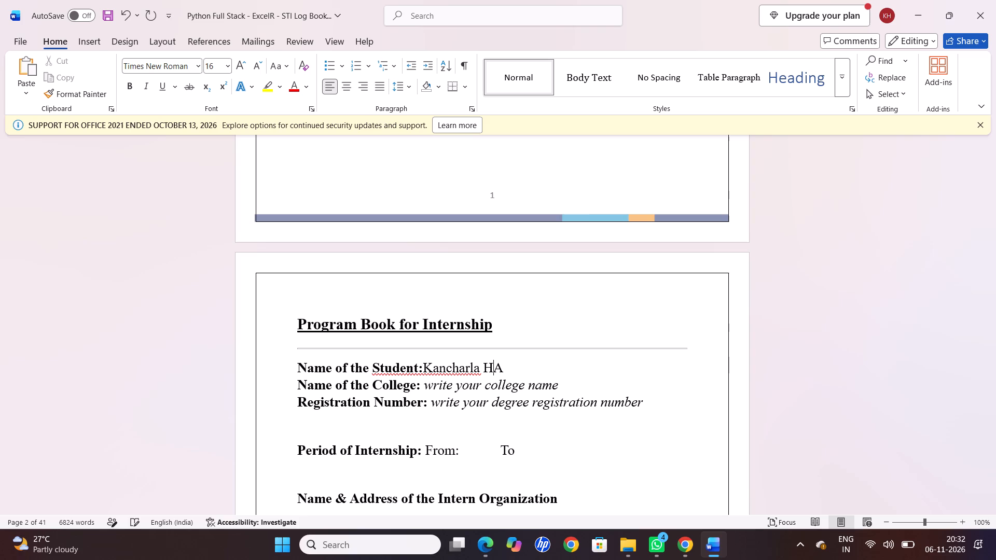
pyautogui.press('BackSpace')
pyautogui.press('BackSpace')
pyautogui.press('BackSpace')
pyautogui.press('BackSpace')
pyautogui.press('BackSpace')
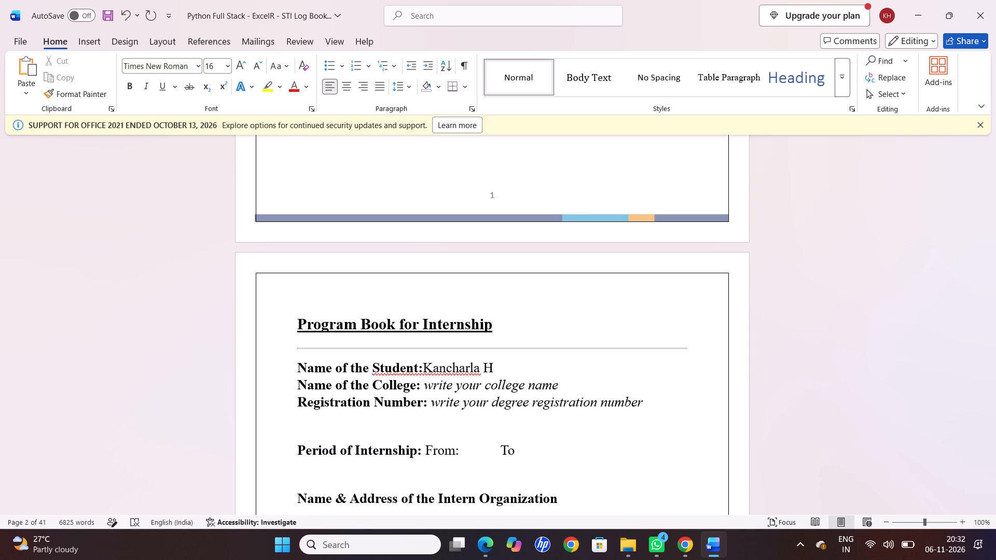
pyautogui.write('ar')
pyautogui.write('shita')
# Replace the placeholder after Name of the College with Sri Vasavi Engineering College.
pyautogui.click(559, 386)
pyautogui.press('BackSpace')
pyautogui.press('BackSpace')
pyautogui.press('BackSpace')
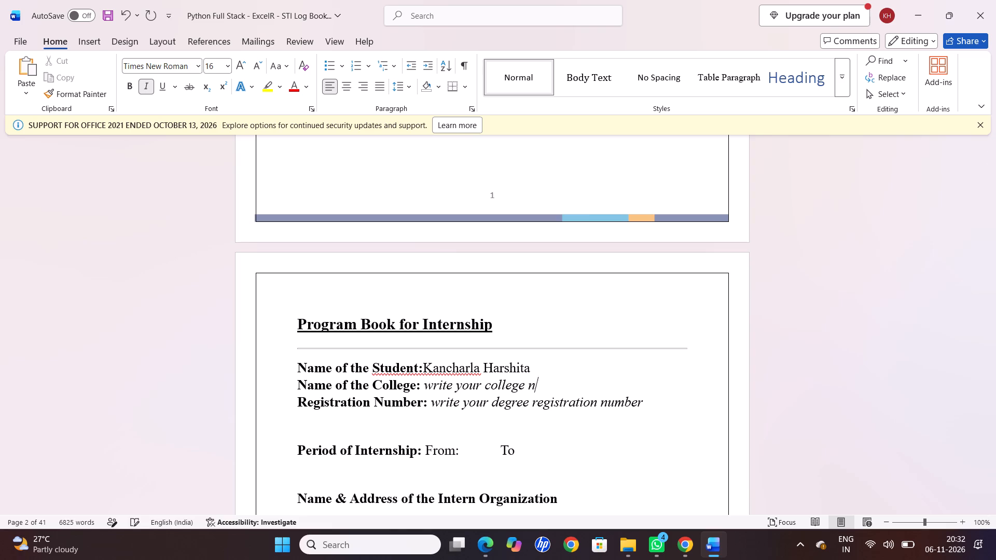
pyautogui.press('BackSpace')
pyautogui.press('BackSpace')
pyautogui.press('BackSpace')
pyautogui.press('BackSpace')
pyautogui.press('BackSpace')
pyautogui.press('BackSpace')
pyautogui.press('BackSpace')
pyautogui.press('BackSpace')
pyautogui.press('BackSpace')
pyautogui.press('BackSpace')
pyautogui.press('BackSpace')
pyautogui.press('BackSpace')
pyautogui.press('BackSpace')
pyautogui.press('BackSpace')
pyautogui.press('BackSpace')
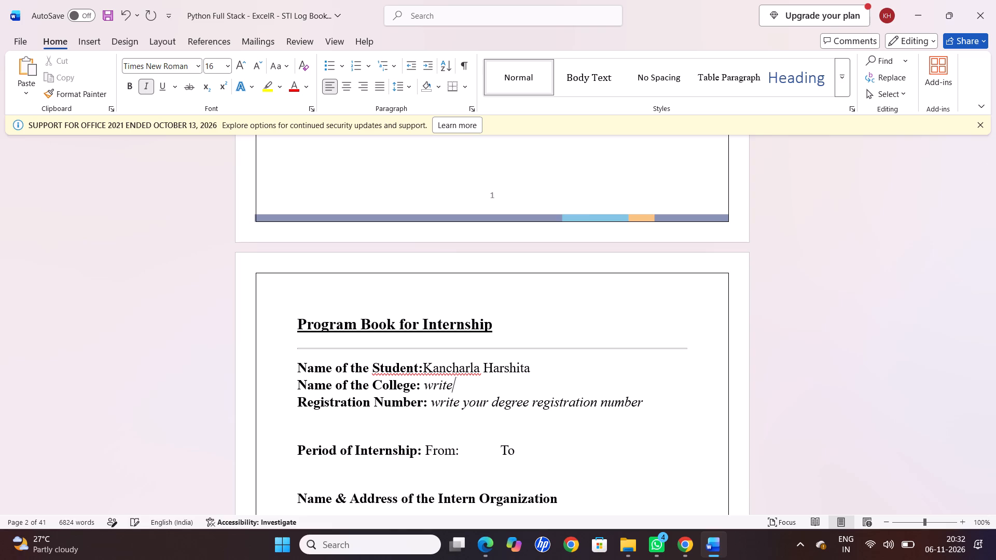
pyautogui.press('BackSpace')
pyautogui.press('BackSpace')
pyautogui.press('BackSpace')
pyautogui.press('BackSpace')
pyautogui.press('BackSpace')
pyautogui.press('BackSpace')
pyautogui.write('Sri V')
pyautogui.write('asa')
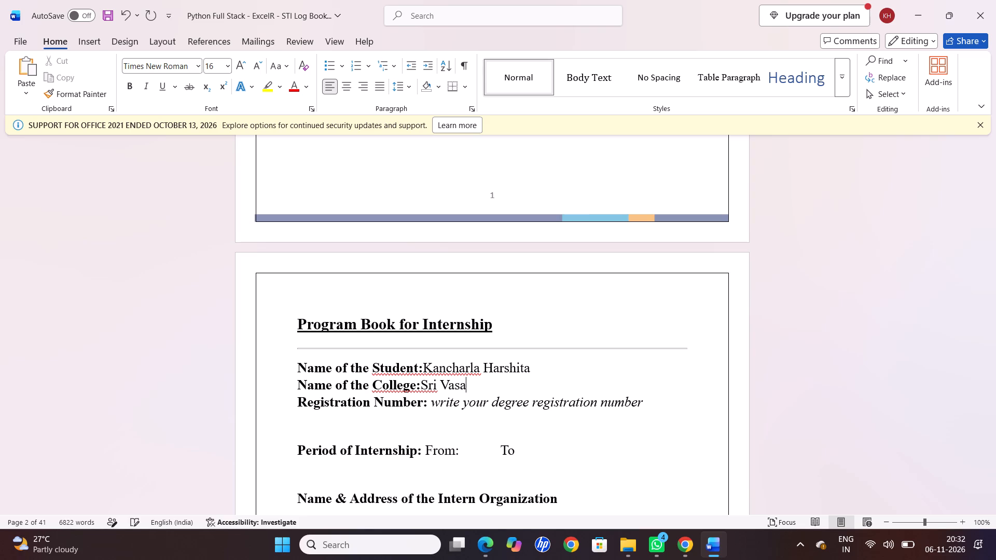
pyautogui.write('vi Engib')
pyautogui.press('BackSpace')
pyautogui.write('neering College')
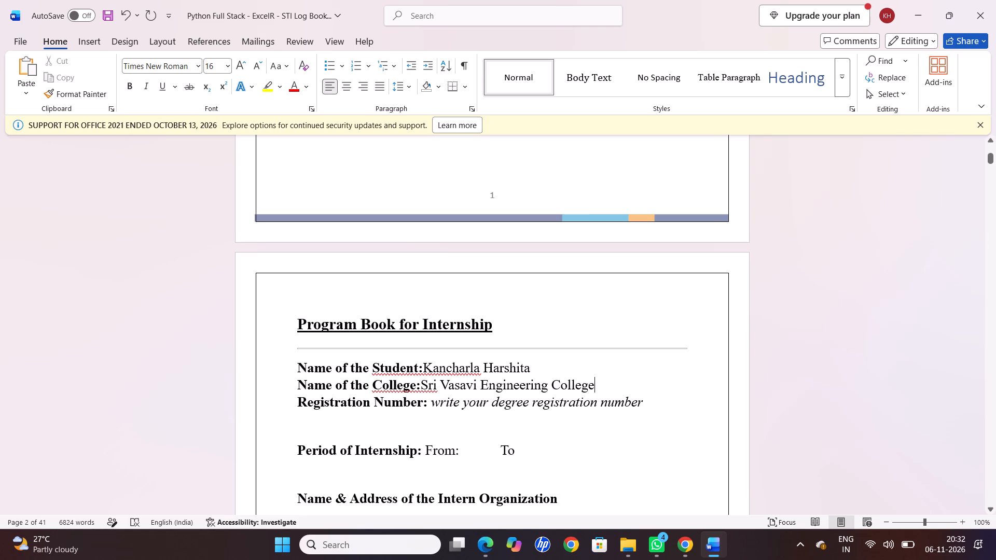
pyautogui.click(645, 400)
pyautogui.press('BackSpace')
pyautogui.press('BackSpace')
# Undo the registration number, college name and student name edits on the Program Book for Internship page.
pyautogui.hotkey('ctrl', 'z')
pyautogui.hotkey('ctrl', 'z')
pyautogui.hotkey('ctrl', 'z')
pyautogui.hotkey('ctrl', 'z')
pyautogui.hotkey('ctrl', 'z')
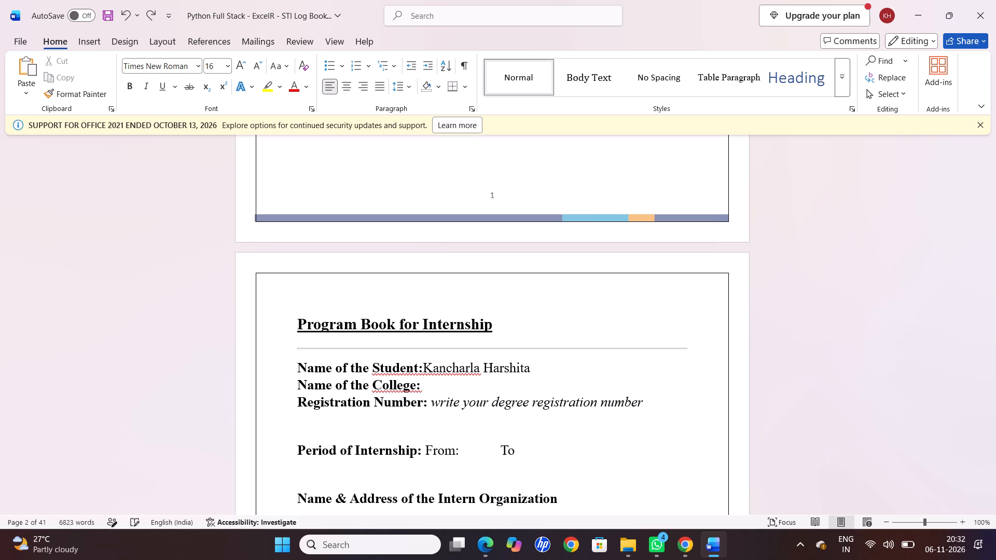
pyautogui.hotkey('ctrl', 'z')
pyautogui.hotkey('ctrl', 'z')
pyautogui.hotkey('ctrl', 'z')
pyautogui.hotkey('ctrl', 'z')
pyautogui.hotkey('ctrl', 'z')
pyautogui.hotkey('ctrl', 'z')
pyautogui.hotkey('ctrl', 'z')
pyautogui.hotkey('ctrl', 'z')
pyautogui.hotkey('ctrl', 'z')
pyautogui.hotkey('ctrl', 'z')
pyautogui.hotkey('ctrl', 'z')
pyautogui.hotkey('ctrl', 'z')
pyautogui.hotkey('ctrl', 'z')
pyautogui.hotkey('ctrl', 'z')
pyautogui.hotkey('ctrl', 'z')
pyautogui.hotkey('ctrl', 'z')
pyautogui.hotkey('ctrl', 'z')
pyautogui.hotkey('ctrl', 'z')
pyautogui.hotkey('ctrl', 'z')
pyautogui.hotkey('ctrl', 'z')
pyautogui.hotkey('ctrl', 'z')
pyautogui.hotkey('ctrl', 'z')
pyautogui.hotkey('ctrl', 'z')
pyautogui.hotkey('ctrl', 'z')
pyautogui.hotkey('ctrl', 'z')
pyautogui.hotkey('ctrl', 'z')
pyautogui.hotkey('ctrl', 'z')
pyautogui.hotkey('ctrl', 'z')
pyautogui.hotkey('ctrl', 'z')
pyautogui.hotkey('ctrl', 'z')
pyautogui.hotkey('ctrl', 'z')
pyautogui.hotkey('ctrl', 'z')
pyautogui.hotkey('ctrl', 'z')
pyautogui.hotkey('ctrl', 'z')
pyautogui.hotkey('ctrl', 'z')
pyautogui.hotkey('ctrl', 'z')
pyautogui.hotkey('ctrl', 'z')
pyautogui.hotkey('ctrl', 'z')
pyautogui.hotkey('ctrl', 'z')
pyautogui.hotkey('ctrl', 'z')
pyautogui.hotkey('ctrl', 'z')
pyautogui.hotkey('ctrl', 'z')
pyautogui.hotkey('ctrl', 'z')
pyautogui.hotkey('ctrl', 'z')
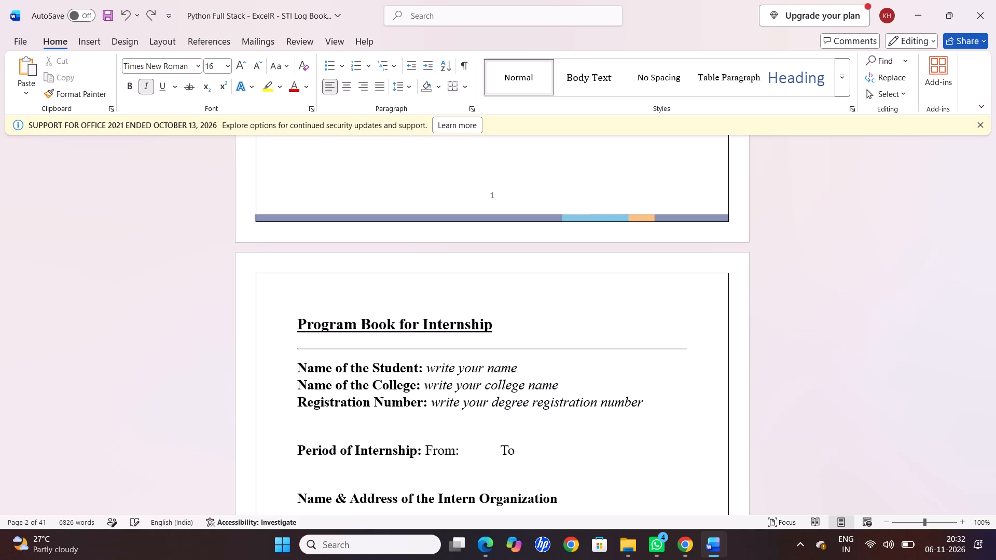
# Replace the placeholder after Name of the Student on the Program Book for Internship page with the student's capitalised full name.
pyautogui.press('BackSpace')
pyautogui.press('BackSpace')
pyautogui.press('BackSpace')
pyautogui.press('BackSpace')
pyautogui.press('BackSpace')
pyautogui.press('BackSpace')
pyautogui.press('BackSpace')
pyautogui.press('BackSpace')
pyautogui.press('BackSpace')
pyautogui.press('BackSpace')
pyautogui.press('BackSpace')
pyautogui.press('BackSpace')
pyautogui.press('BackSpace')
pyautogui.press('BackSpace')
pyautogui.press('BackSpace')
pyautogui.press('BackSpace')
pyautogui.press('BackSpace')
pyautogui.press('BackSpace')
pyautogui.press('BackSpace')
pyautogui.press('BackSpace')
pyautogui.press('BackSpace')
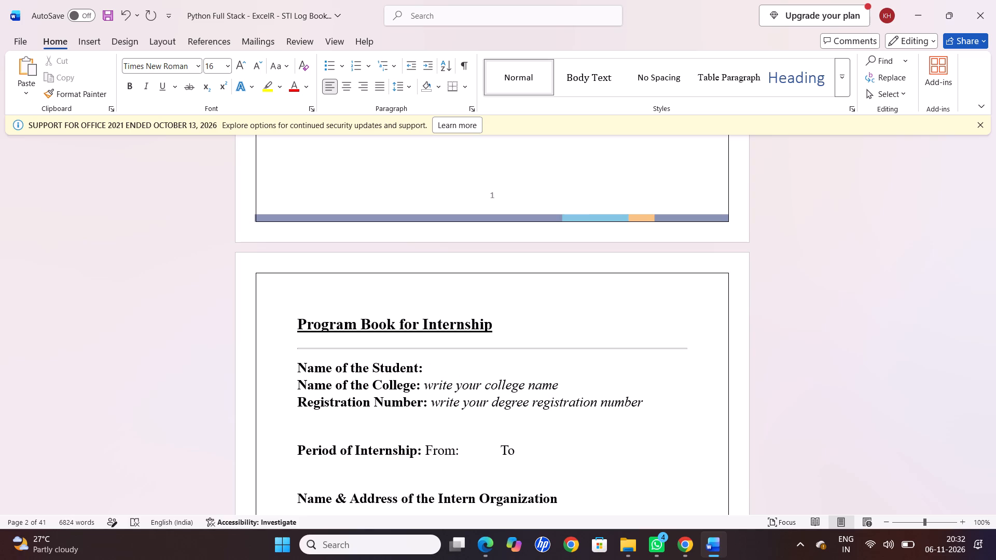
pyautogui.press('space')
pyautogui.press('BackSpace')
pyautogui.hotkey('ctrl', 'z')
pyautogui.hotkey('ctrl', 'z')
pyautogui.hotkey('ctrl', 'z')
pyautogui.hotkey('ctrl', 'z')
pyautogui.press('BackSpace')
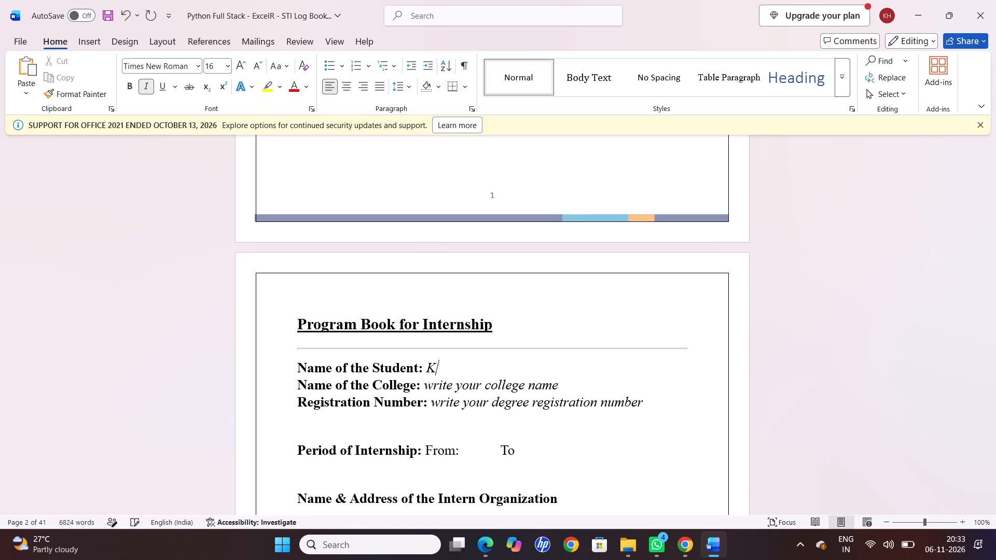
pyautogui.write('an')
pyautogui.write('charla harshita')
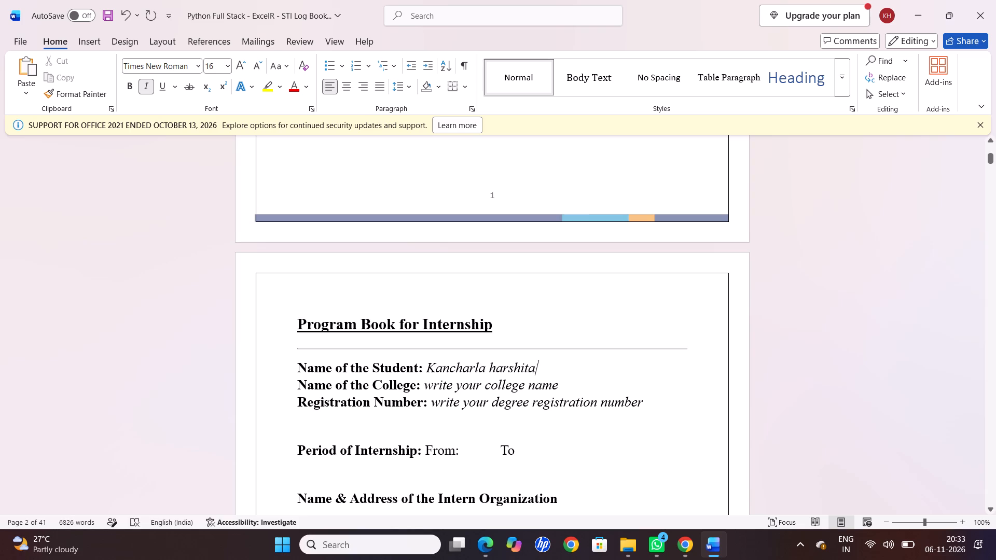
pyautogui.click(497, 369)
pyautogui.press('BackSpace')
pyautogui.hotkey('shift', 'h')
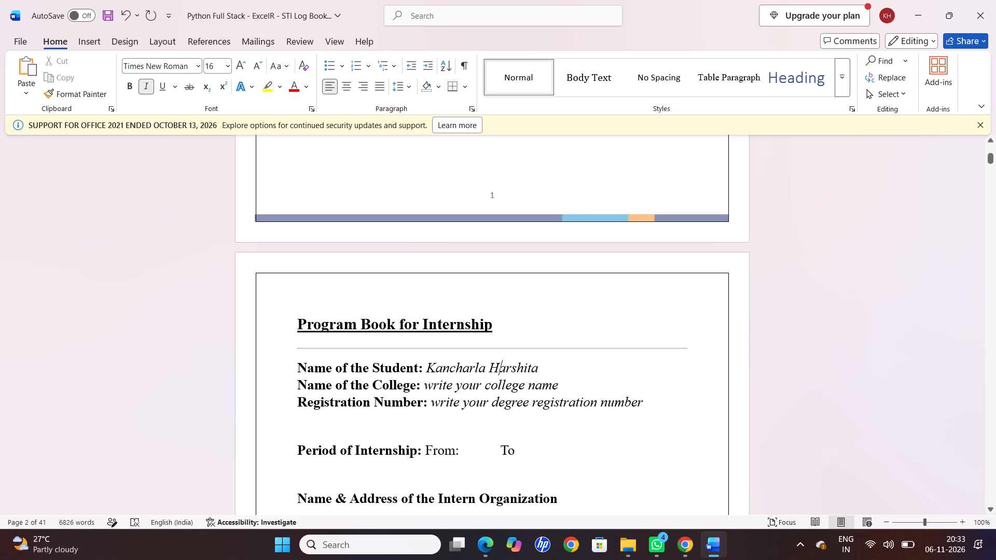
# Replace the placeholder after Name of the College with Sri Vasavi Engineering College.
pyautogui.click(558, 386)
pyautogui.press('BackSpace')
pyautogui.press('BackSpace')
pyautogui.press('BackSpace')
pyautogui.press('BackSpace')
pyautogui.press('BackSpace')
pyautogui.press('BackSpace')
pyautogui.press('BackSpace')
pyautogui.press('BackSpace')
pyautogui.press('BackSpace')
pyautogui.press('BackSpace')
pyautogui.press('BackSpace')
pyautogui.press('BackSpace')
pyautogui.press('BackSpace')
pyautogui.press('BackSpace')
pyautogui.press('BackSpace')
pyautogui.press('BackSpace')
pyautogui.press('BackSpace')
pyautogui.press('BackSpace')
pyautogui.press('BackSpace')
pyautogui.press('BackSpace')
pyautogui.press('BackSpace')
pyautogui.press('BackSpace')
pyautogui.press('BackSpace')
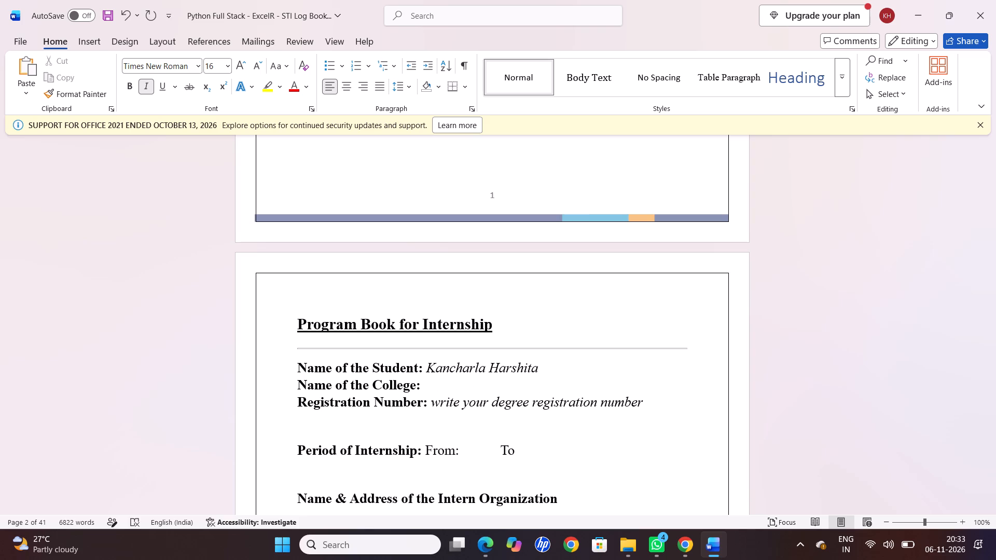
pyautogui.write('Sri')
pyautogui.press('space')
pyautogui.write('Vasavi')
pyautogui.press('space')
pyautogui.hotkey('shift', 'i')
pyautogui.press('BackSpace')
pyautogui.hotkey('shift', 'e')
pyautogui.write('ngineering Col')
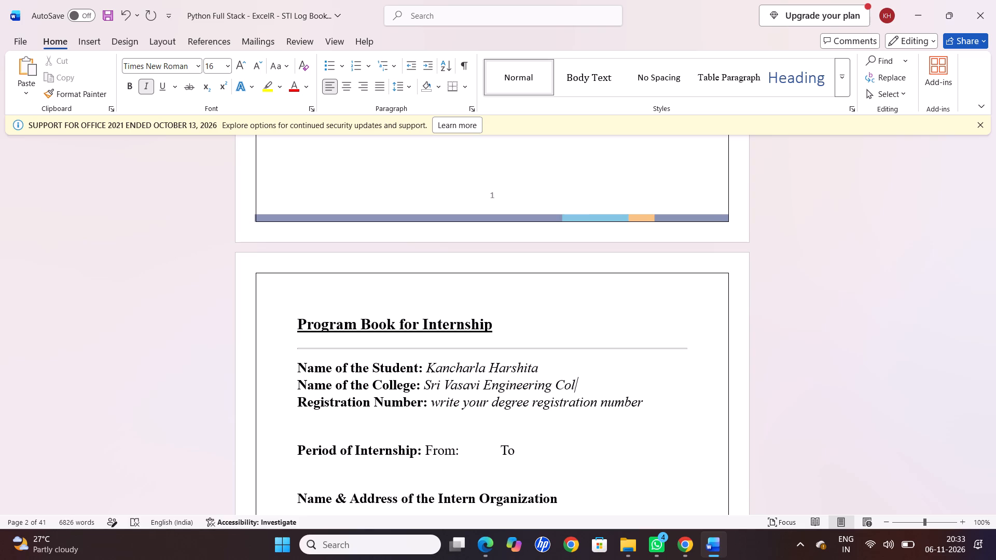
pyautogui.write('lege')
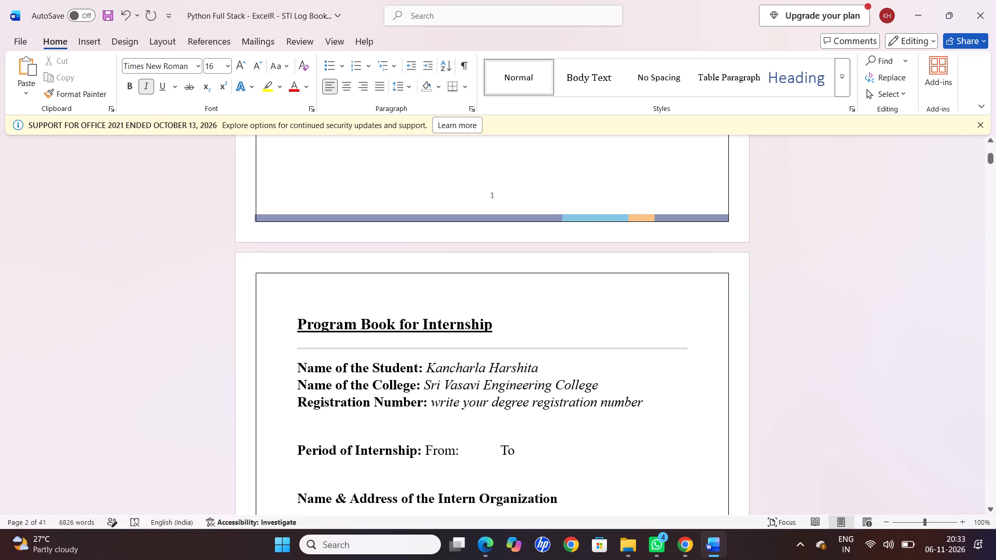
# Replace the placeholder after Registration Number with the student's degree registration number.
pyautogui.click(644, 401)
pyautogui.press('BackSpace')
pyautogui.press('BackSpace')
pyautogui.press('BackSpace')
pyautogui.press('BackSpace')
pyautogui.press('BackSpace')
pyautogui.press('BackSpace')
pyautogui.press('BackSpace')
pyautogui.press('BackSpace')
pyautogui.press('BackSpace')
pyautogui.press('BackSpace')
pyautogui.press('BackSpace')
pyautogui.press('BackSpace')
pyautogui.press('BackSpace')
pyautogui.press('BackSpace')
pyautogui.press('BackSpace')
pyautogui.press('BackSpace')
pyautogui.press('BackSpace')
pyautogui.press('BackSpace')
pyautogui.press('BackSpace')
pyautogui.press('BackSpace')
pyautogui.press('BackSpace')
pyautogui.press('BackSpace')
pyautogui.press('BackSpace')
pyautogui.press('BackSpace')
pyautogui.press('BackSpace')
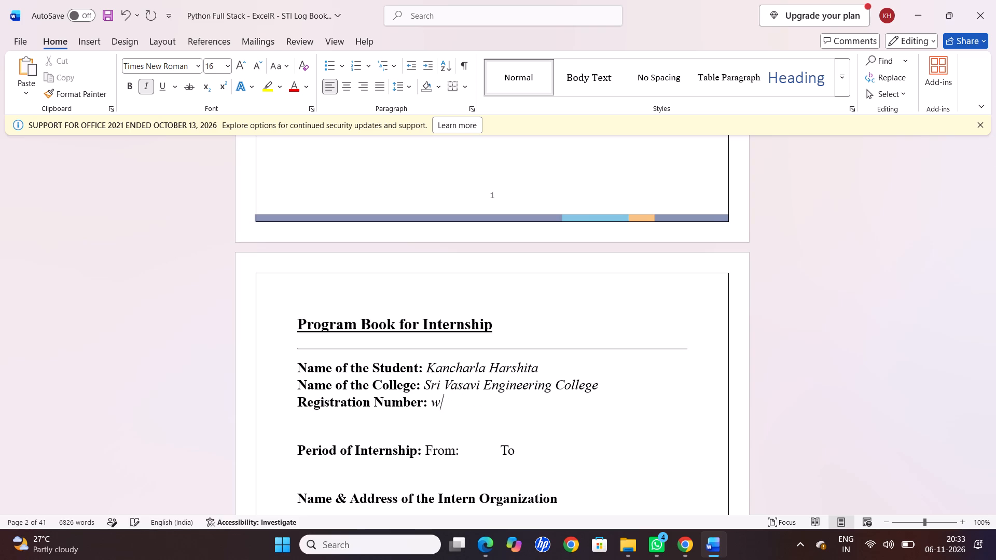
pyautogui.press('BackSpace')
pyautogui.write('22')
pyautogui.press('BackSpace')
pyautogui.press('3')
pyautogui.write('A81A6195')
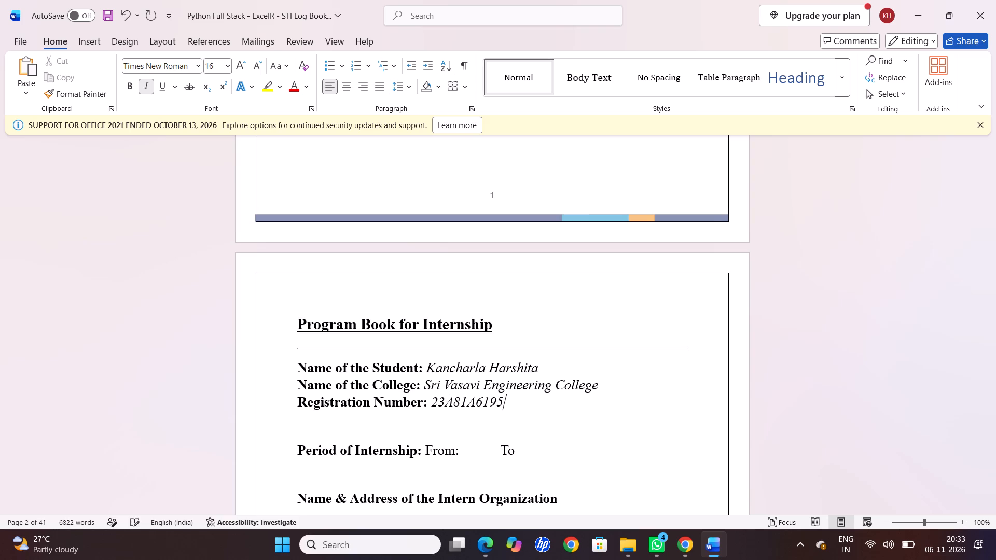
# Enter 04 May 2026 as the From date of the Period of Internship.
pyautogui.click(467, 449)
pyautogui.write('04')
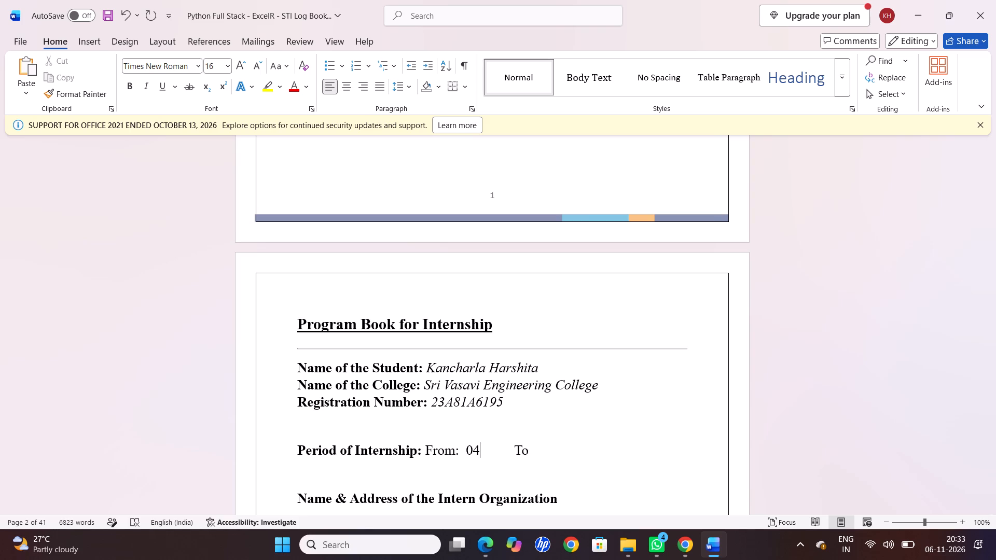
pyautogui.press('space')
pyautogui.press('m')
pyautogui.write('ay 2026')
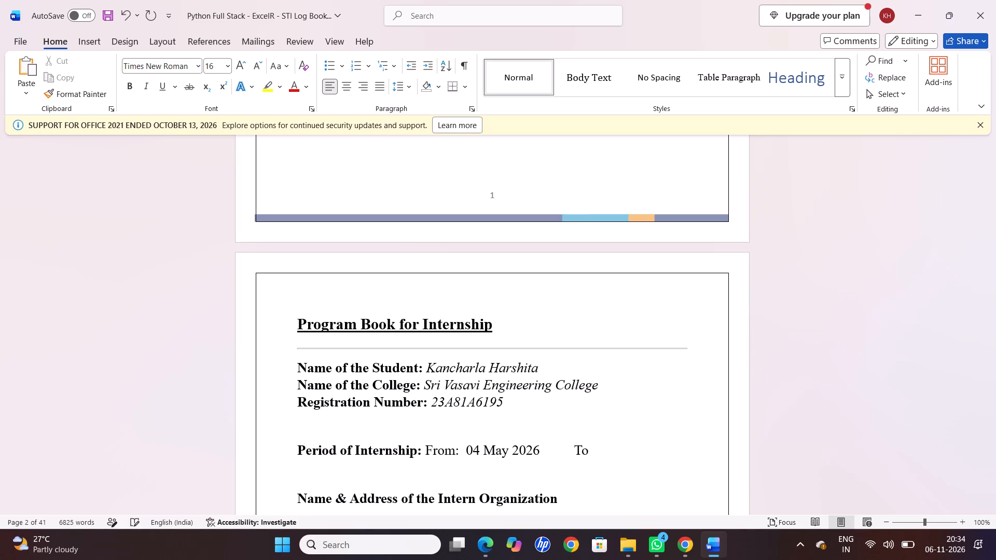
# Remove the extra spaces between the start date and the word To in the Period of Internship line.
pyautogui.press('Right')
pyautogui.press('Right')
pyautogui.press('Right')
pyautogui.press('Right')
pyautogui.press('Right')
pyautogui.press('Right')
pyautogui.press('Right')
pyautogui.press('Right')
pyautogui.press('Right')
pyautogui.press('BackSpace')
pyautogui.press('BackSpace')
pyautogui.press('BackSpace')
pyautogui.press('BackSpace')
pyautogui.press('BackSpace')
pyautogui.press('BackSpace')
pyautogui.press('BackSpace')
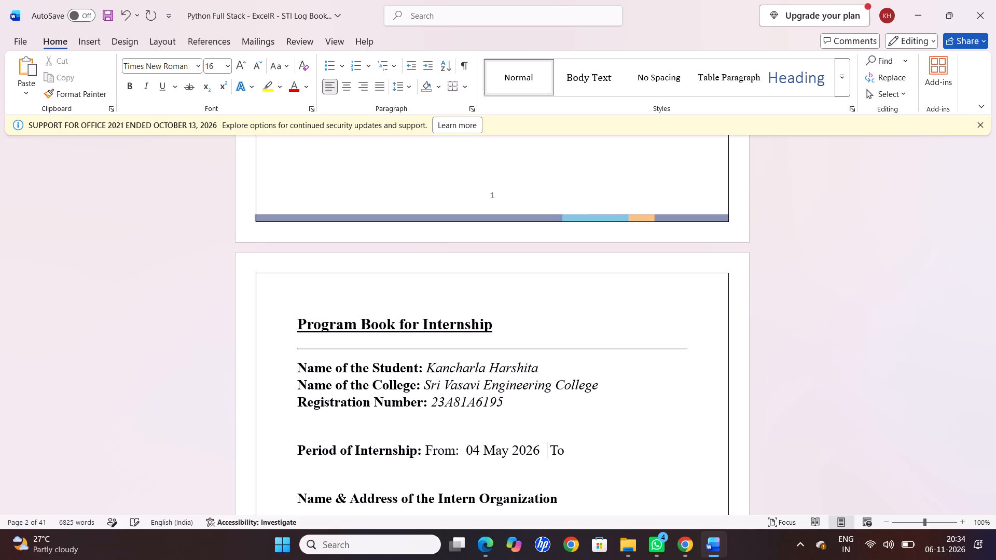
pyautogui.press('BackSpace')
# Enter 27 June 2026 as the To date of the Period of Internship.
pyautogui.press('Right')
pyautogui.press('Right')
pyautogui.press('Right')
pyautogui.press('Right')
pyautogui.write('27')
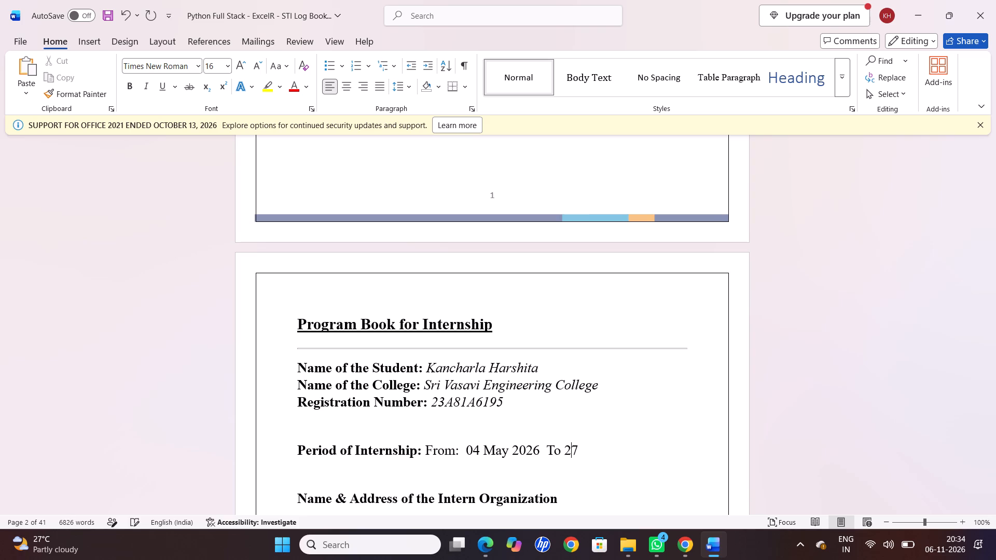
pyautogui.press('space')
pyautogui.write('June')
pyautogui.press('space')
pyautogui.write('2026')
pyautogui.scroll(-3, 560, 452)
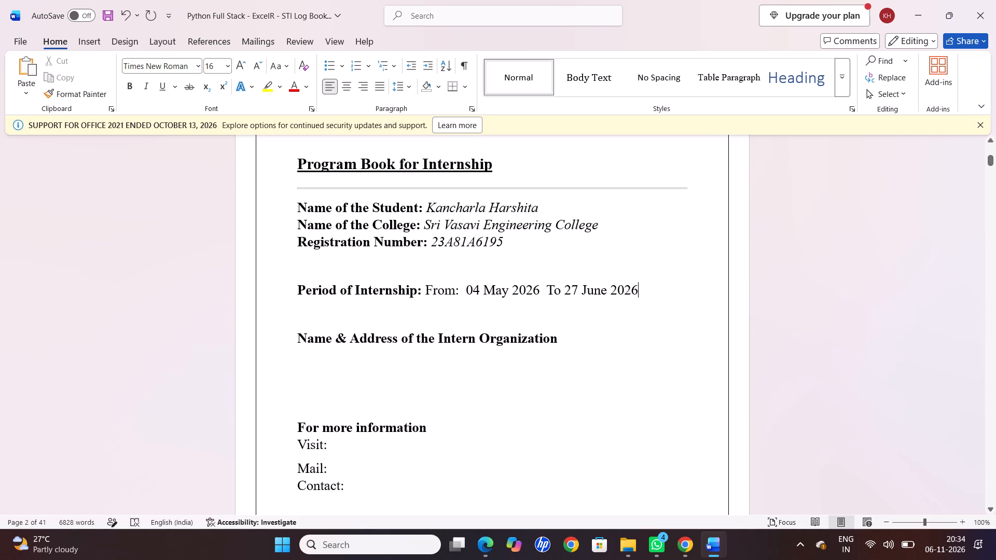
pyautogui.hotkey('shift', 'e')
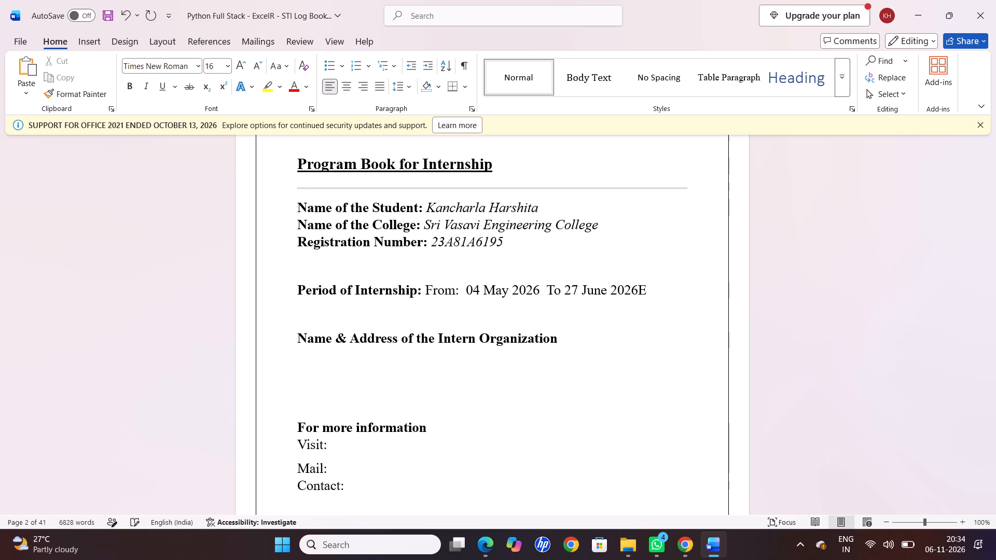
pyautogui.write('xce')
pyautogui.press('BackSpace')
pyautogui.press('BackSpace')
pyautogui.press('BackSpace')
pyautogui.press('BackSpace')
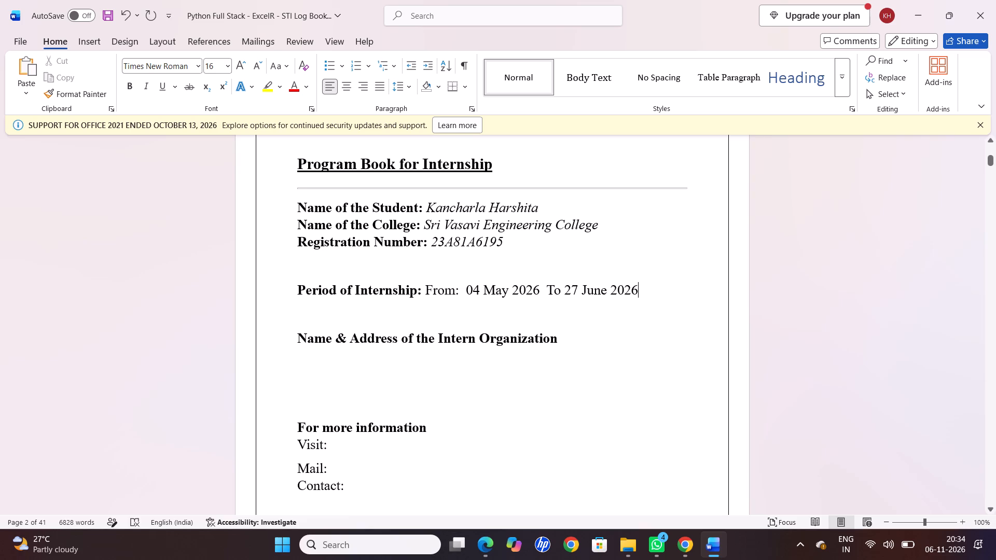
# Enter ExcelR on a new line below the Name & Address of the Intern Organization heading.
pyautogui.click(298, 360)
pyautogui.press('Return')
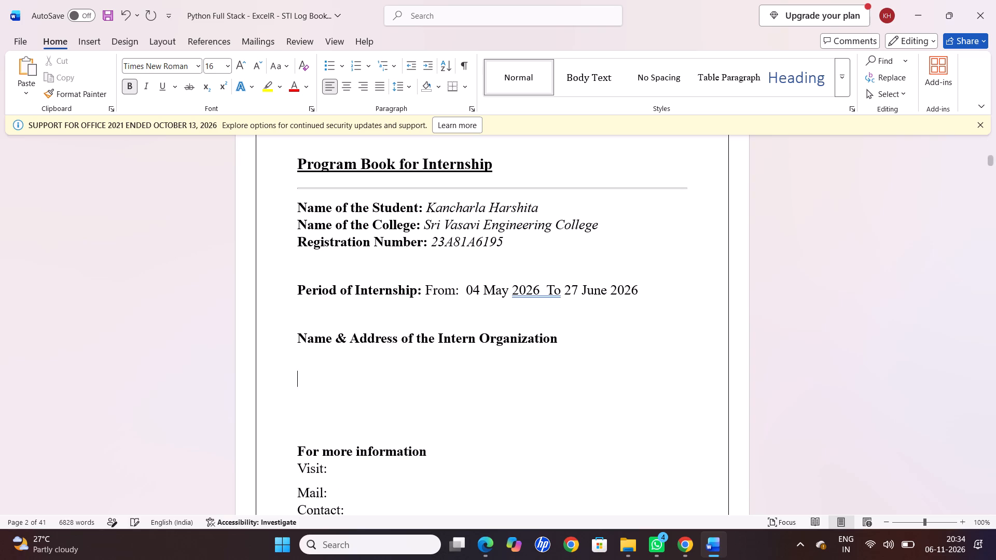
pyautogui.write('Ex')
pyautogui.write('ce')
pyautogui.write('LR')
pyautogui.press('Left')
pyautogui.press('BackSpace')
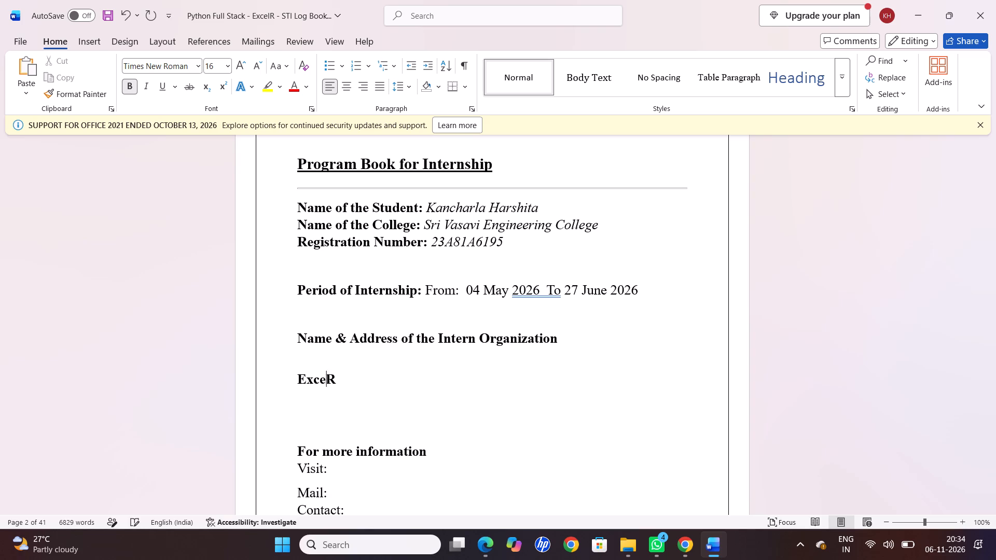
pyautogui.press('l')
# Remove the bold formatting from ExcelR under the intern organization heading.
pyautogui.moveTo(296, 377); pyautogui.dragTo(393, 382)
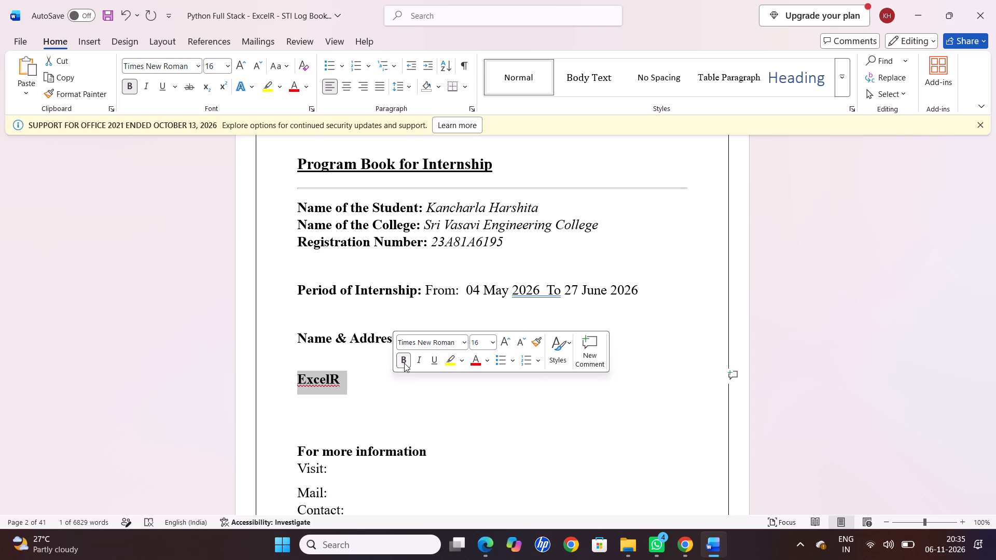
pyautogui.click(404, 363)
# Extend the organization name after ExcelR so the line reads "ExcelR Edtech Pvt,Ltd,".
pyautogui.click(365, 381)
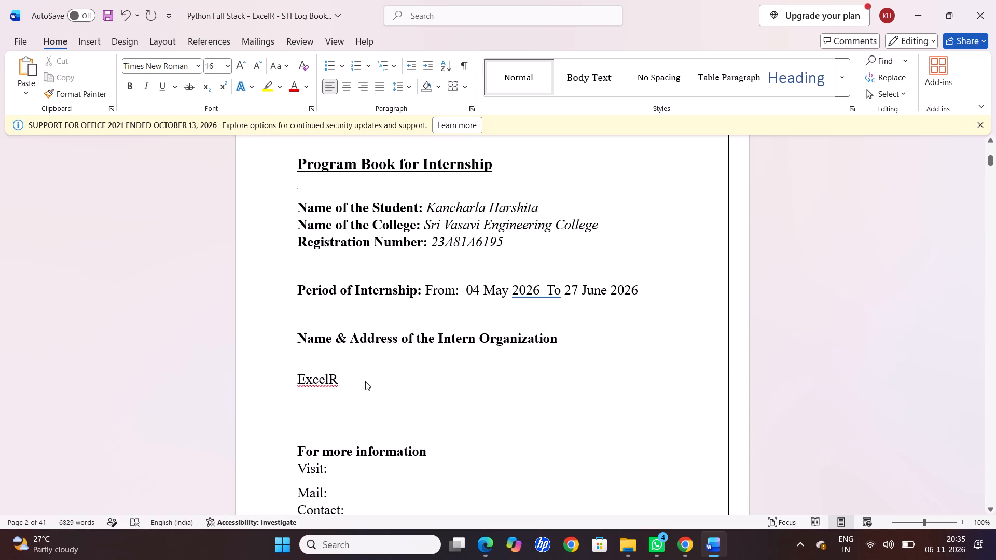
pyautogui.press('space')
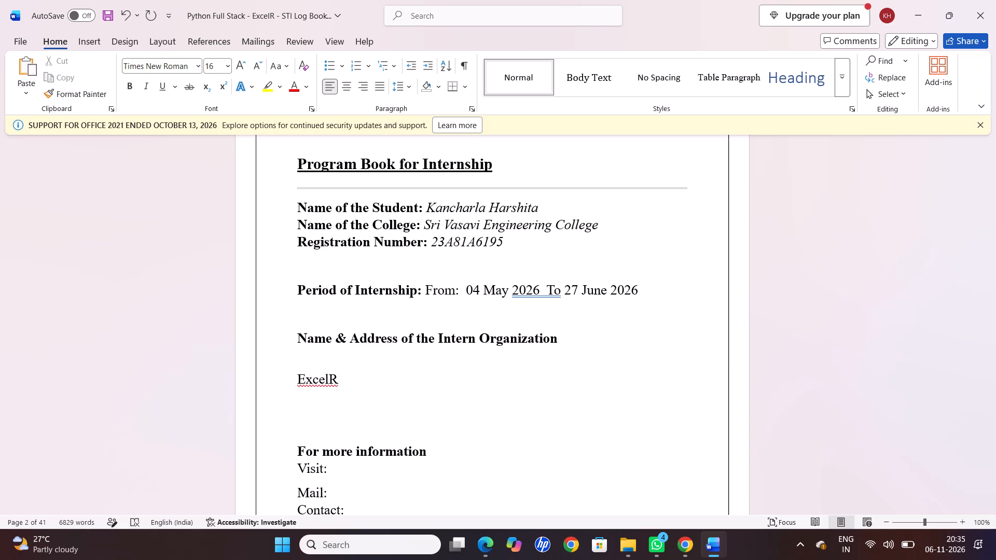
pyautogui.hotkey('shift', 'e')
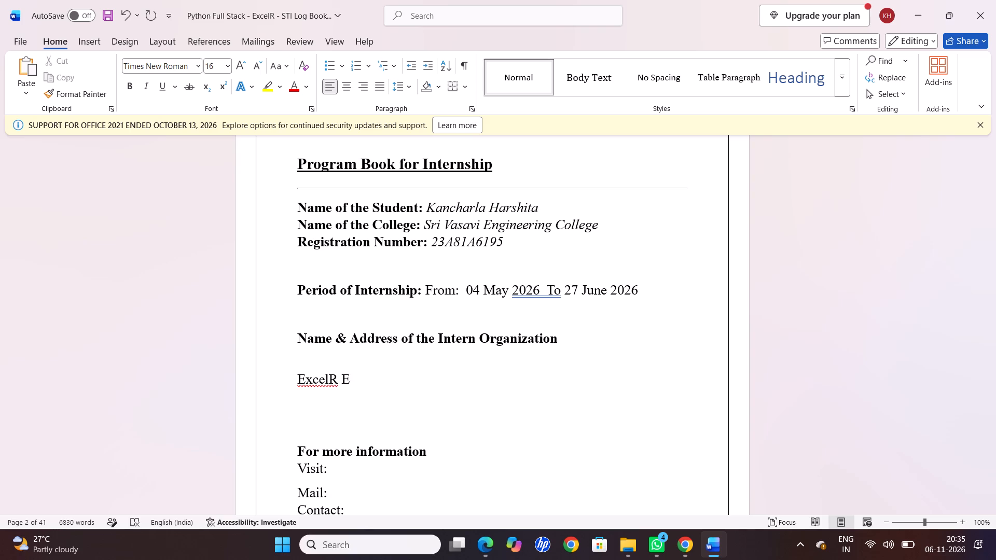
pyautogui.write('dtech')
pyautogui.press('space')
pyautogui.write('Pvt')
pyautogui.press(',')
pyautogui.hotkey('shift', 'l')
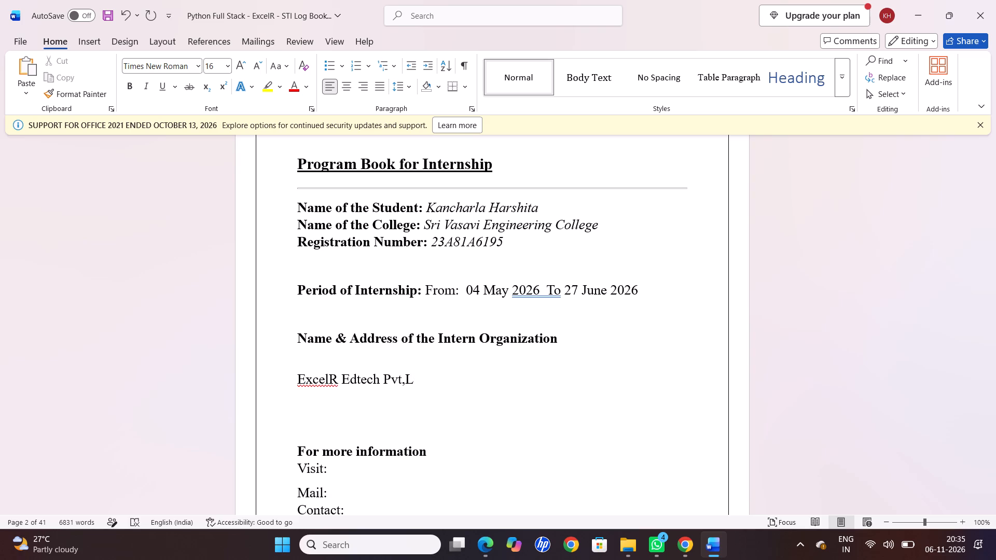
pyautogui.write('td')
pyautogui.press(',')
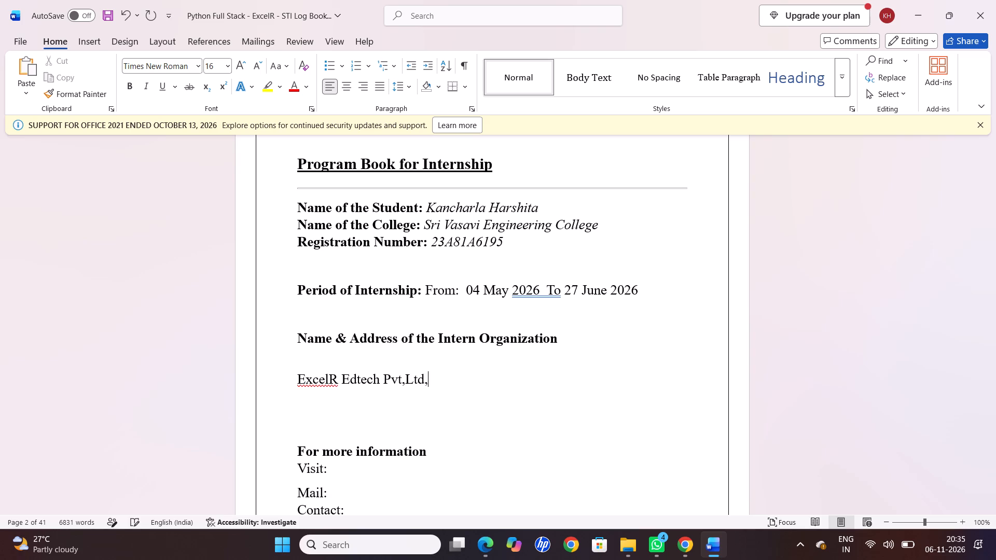
# Add the address line "Pune|Mumbai|Hyderabad|Bangalore" below the organization name.
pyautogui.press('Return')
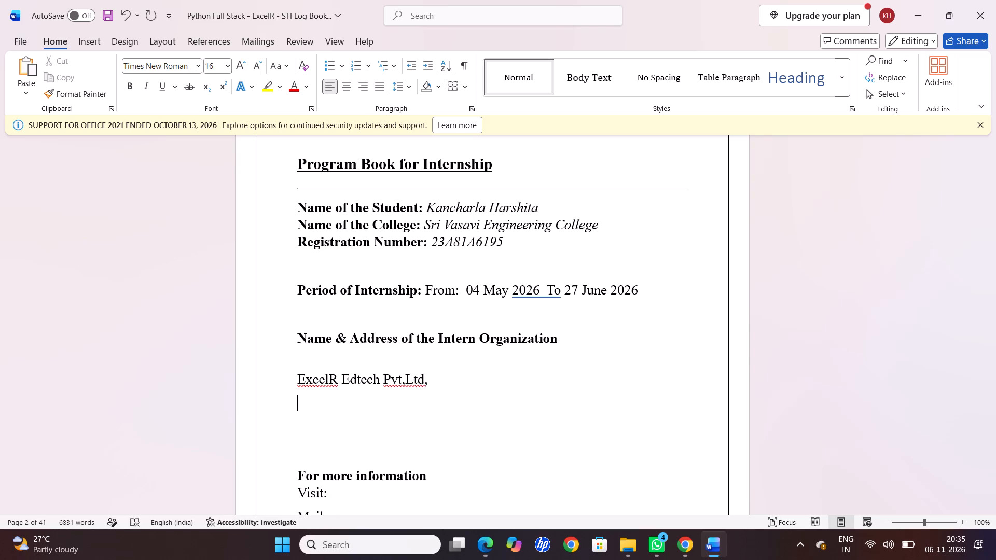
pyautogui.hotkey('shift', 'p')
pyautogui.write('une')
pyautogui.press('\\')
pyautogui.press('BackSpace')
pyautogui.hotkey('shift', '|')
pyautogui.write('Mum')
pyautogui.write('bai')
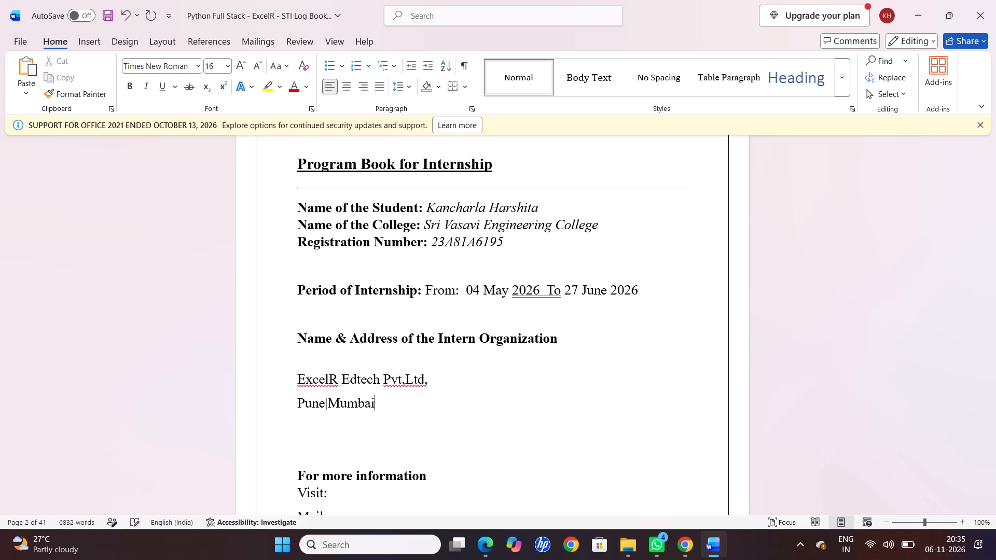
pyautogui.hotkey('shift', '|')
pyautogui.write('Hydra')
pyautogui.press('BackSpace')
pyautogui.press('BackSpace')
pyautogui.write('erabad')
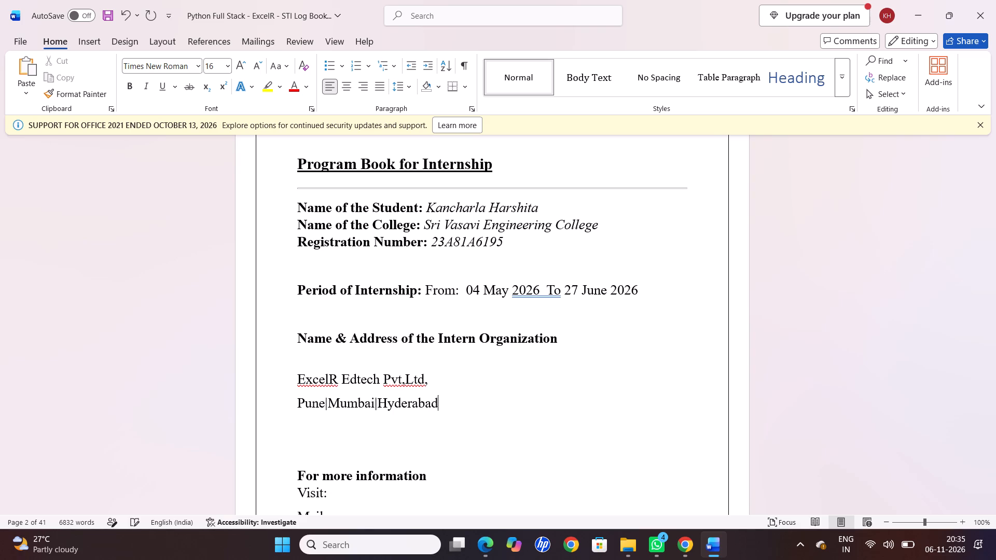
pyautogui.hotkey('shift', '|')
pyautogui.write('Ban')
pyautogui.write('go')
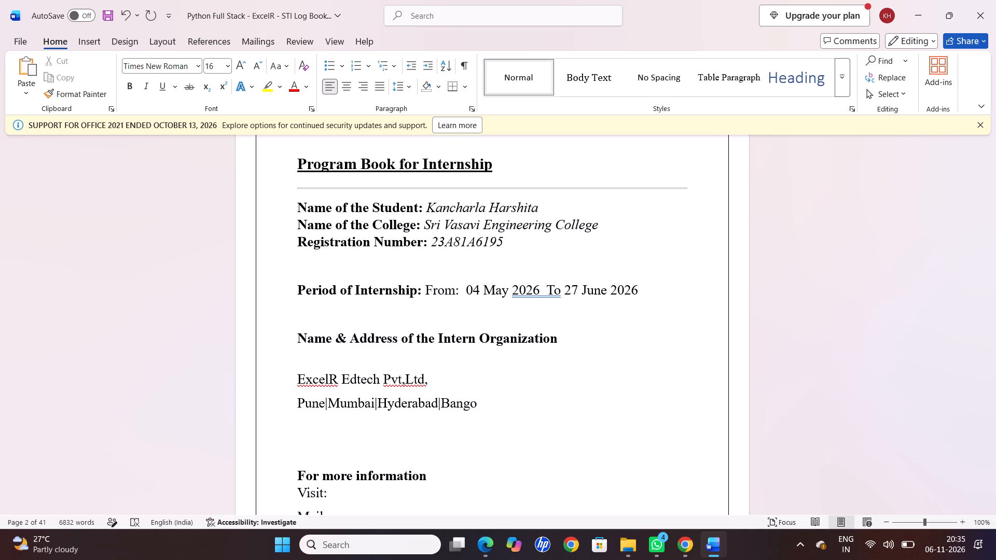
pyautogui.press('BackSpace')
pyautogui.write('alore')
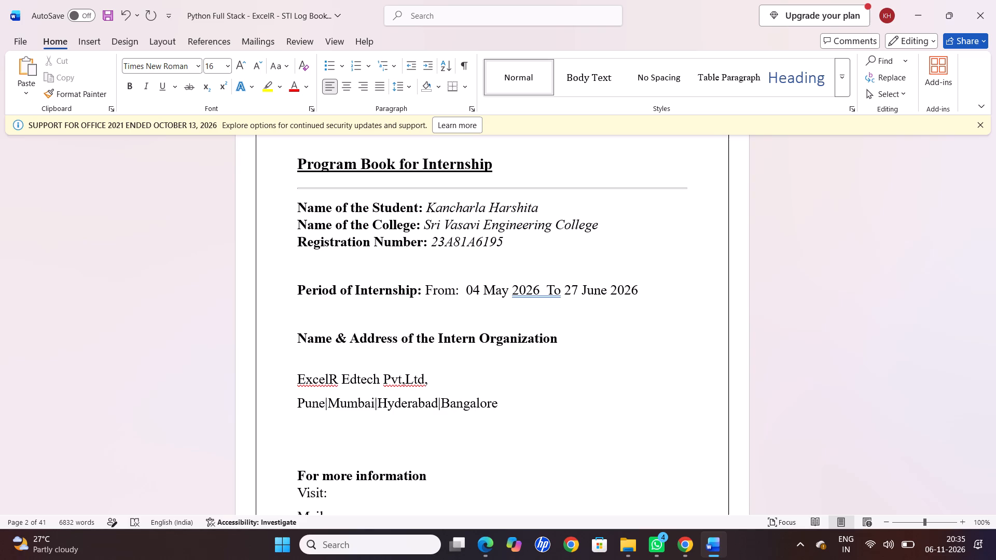
# Delete the empty lines between the organization's city line and the For more information heading.
pyautogui.click(327, 454)
pyautogui.press('BackSpace')
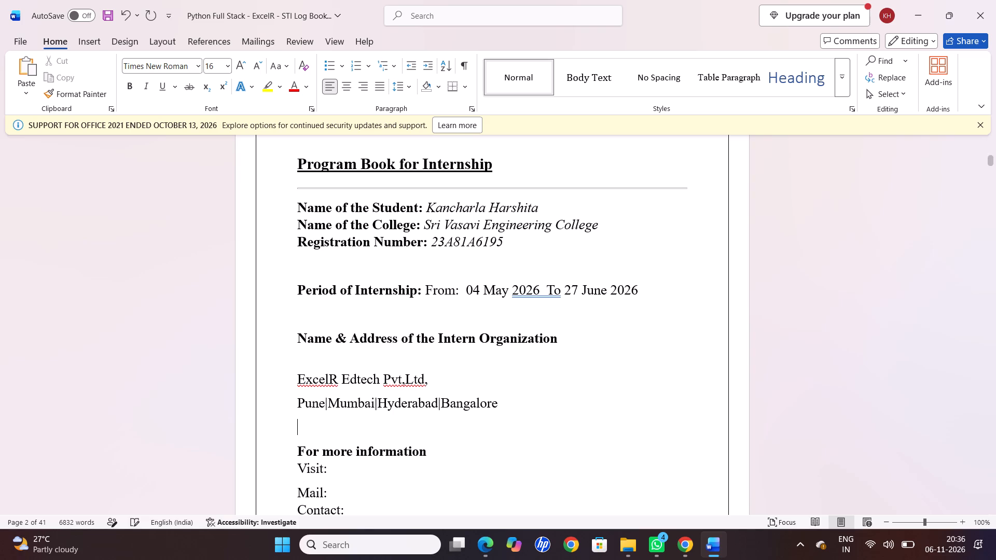
pyautogui.press('BackSpace')
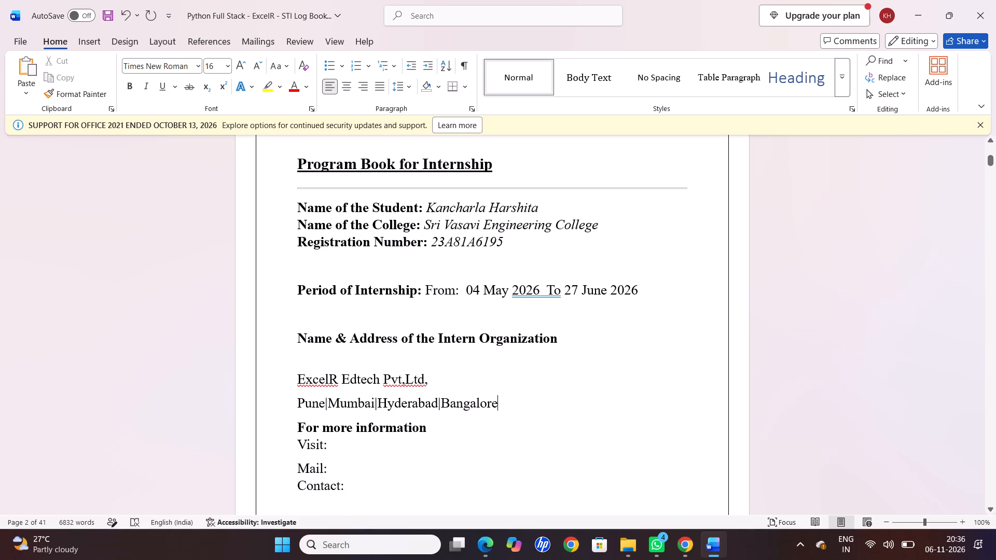
# Insert one empty line between the organization's city line and the For more information heading.
pyautogui.press('Return')
pyautogui.scroll(-1, 404, 473)
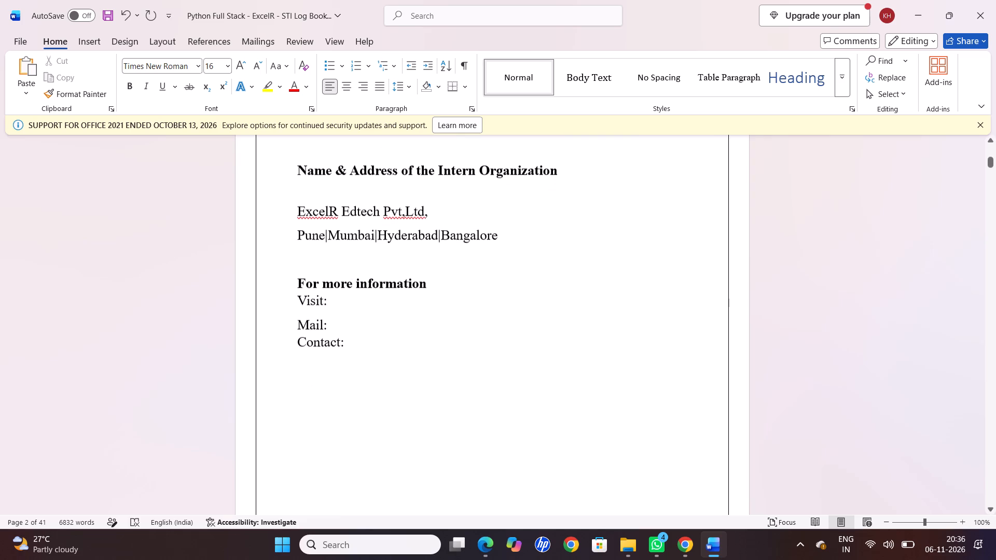
pyautogui.scroll(-1, 404, 473)
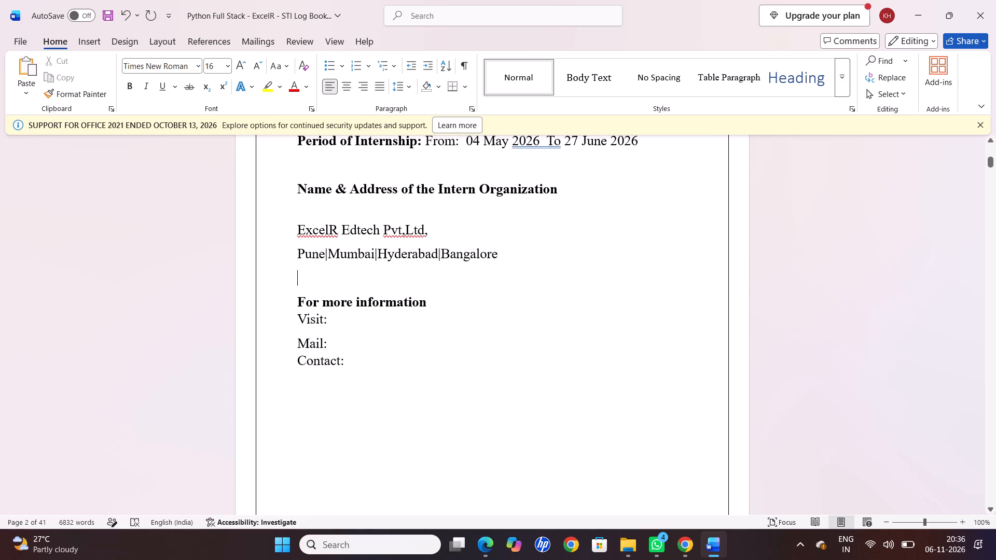
pyautogui.click(333, 319)
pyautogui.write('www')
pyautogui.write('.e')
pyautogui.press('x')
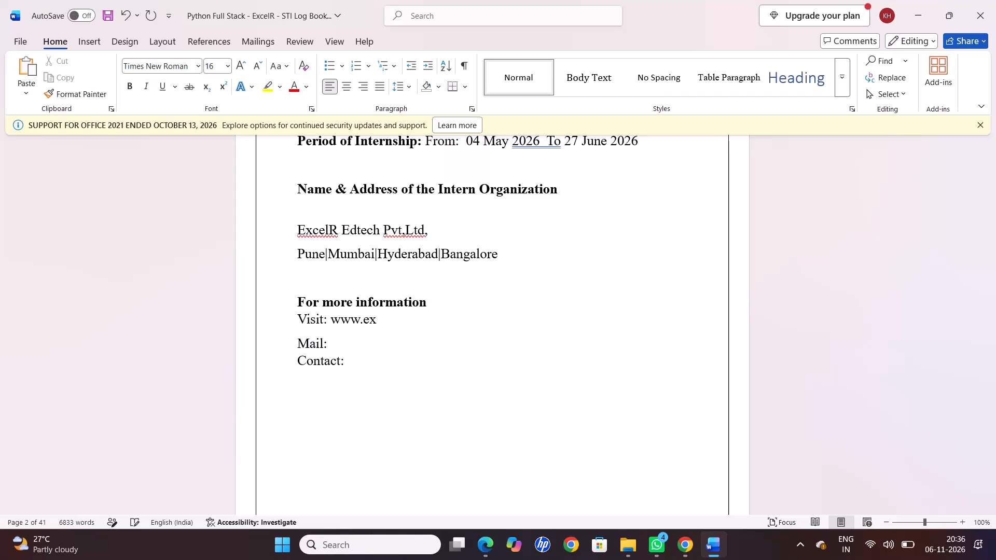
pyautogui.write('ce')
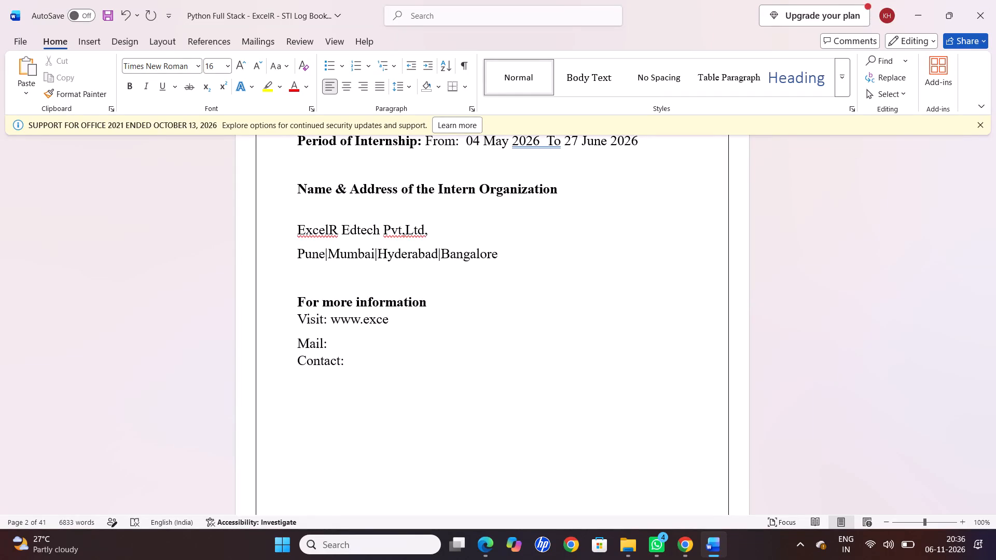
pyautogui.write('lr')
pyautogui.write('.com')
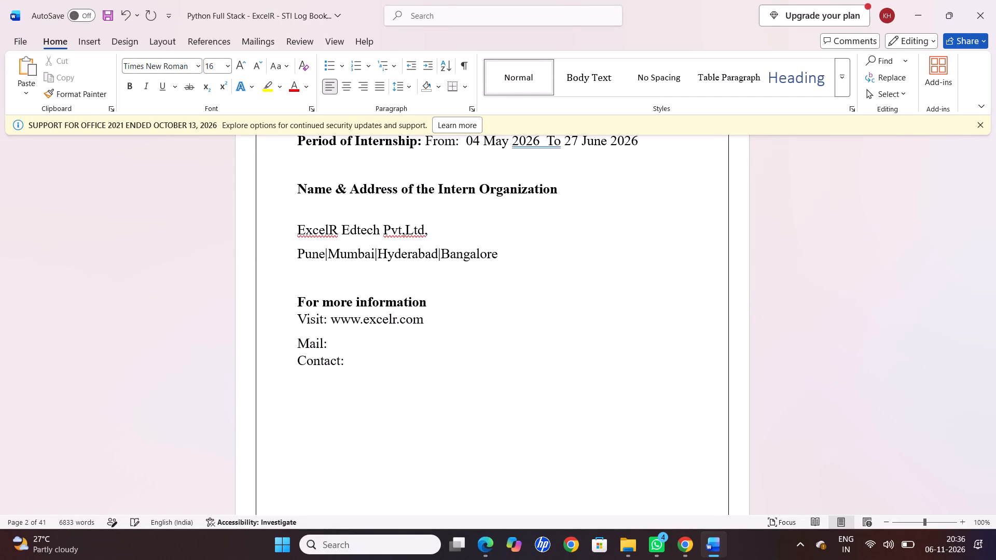
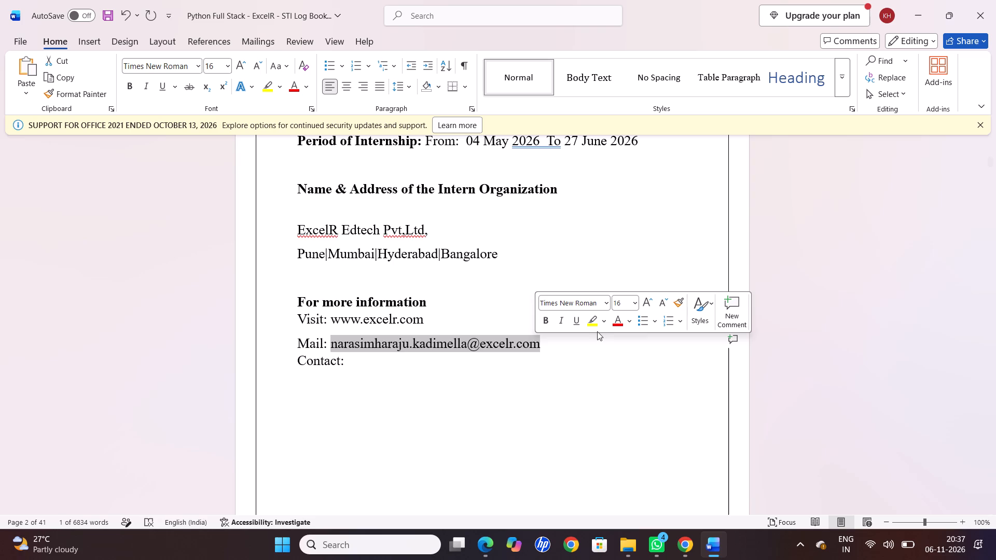
# Format the e-mail address after the Mail label as underlined text in a blue font colour.
pyautogui.press('u')
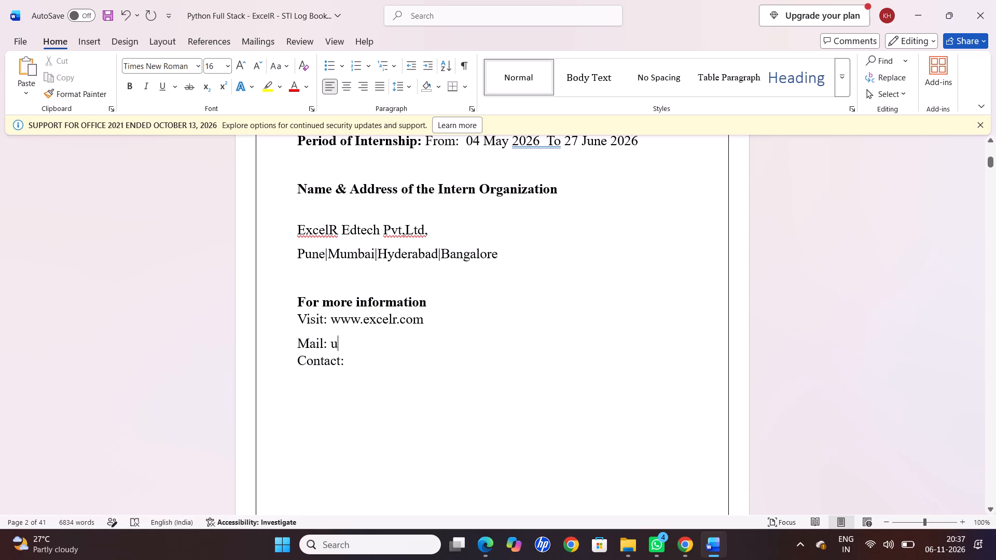
pyautogui.hotkey('ctrl', 'z')
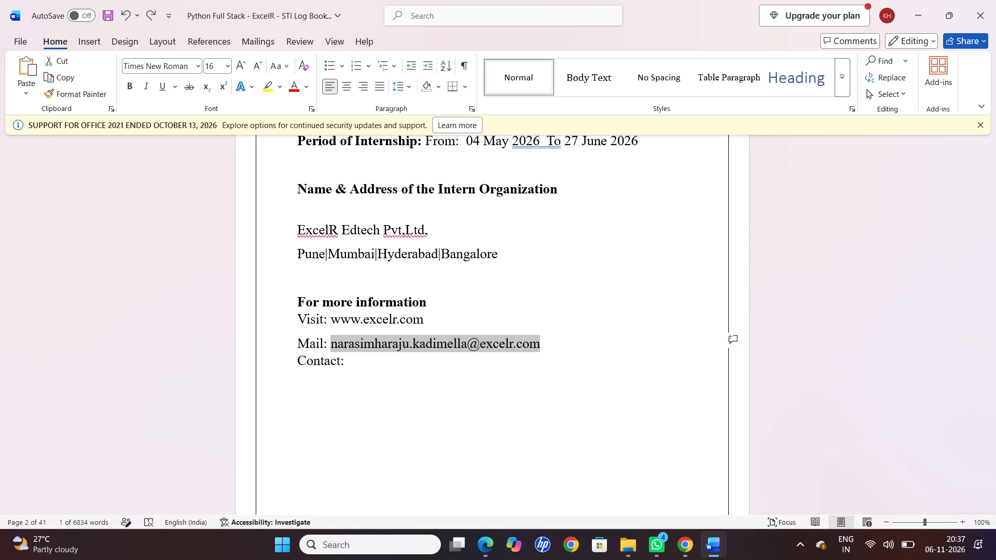
pyautogui.hotkey('ctrl', 'u')
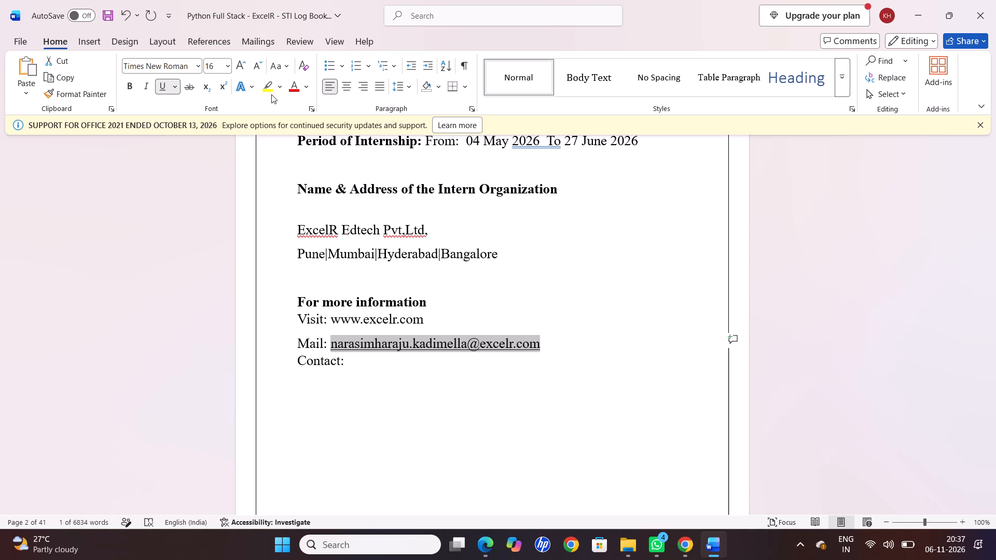
pyautogui.click(292, 88)
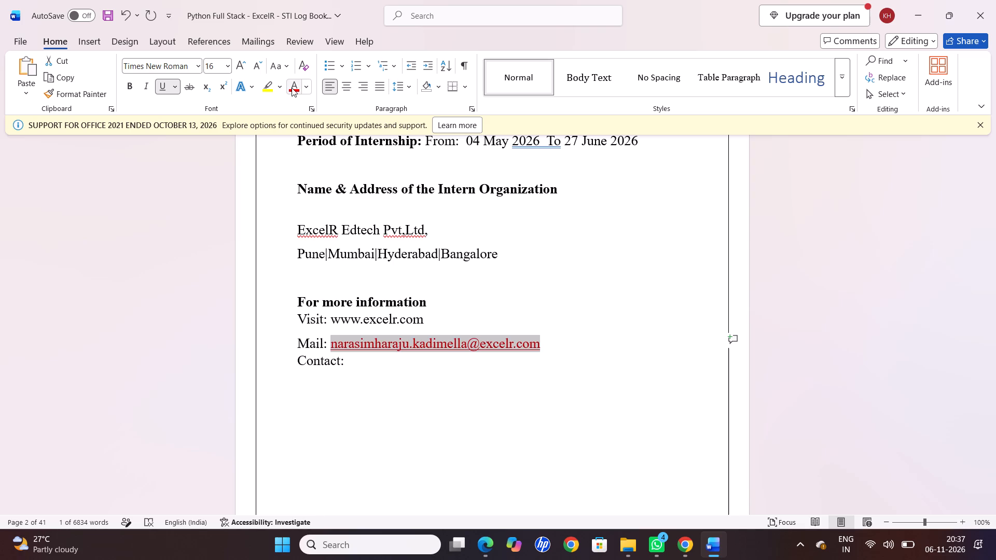
pyautogui.click(292, 88)
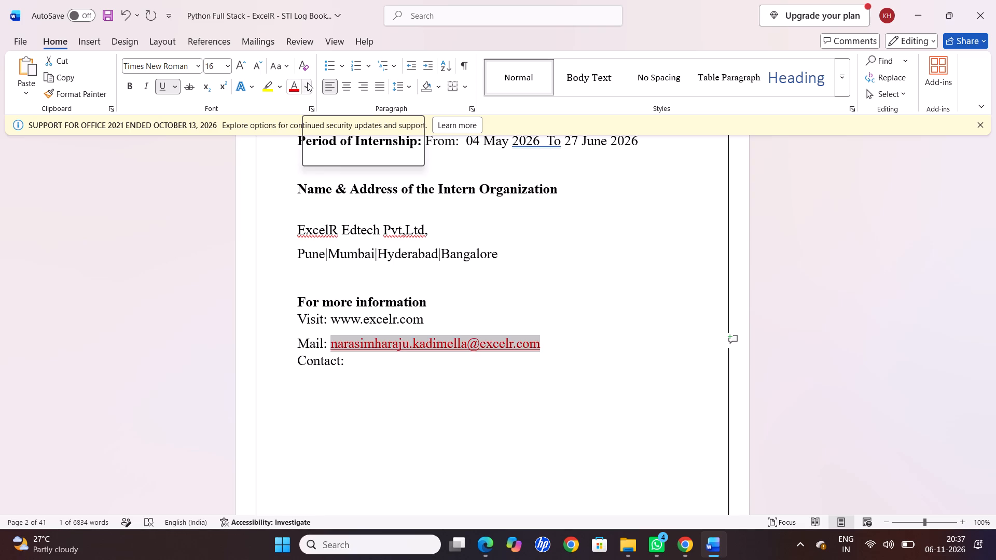
pyautogui.click(178, 83)
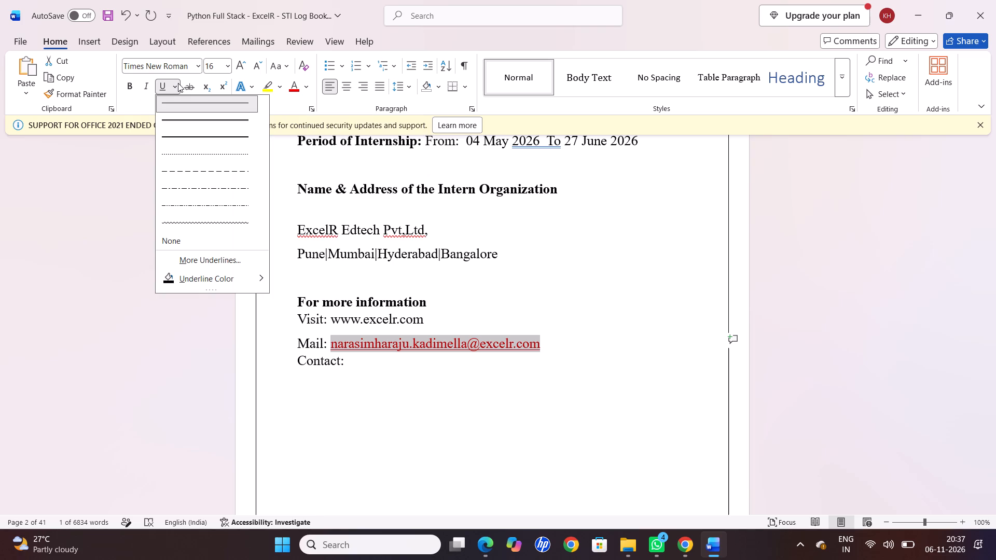
pyautogui.click(191, 102)
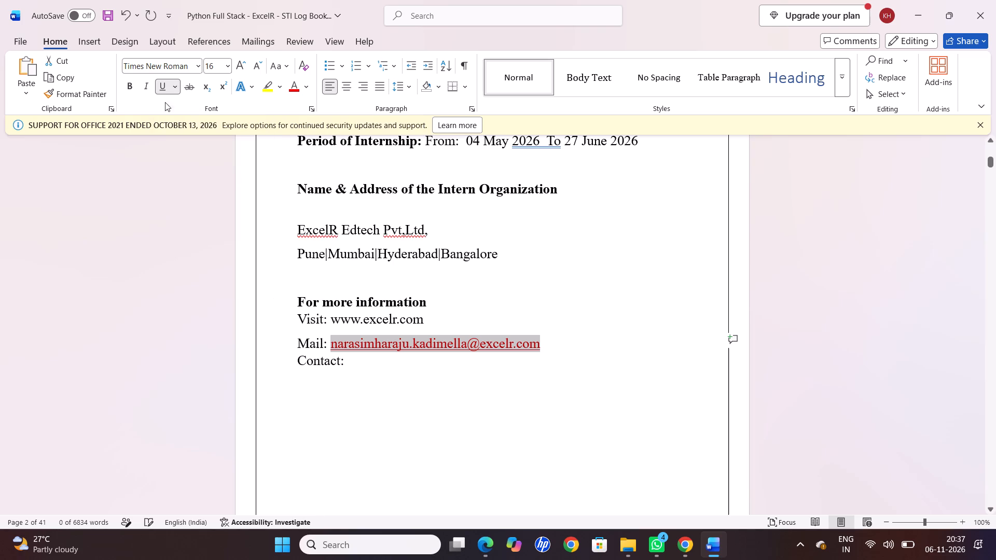
pyautogui.click(165, 87)
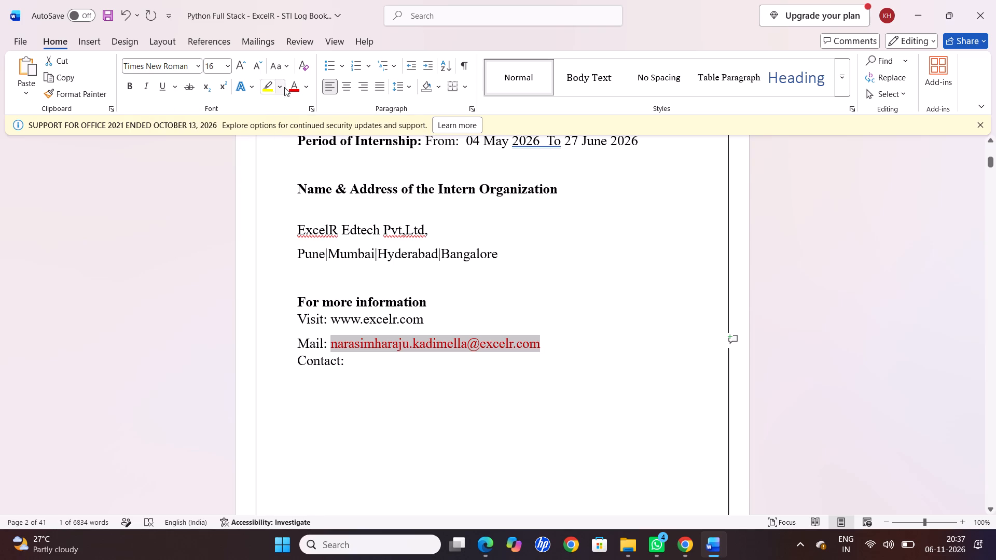
pyautogui.click(308, 86)
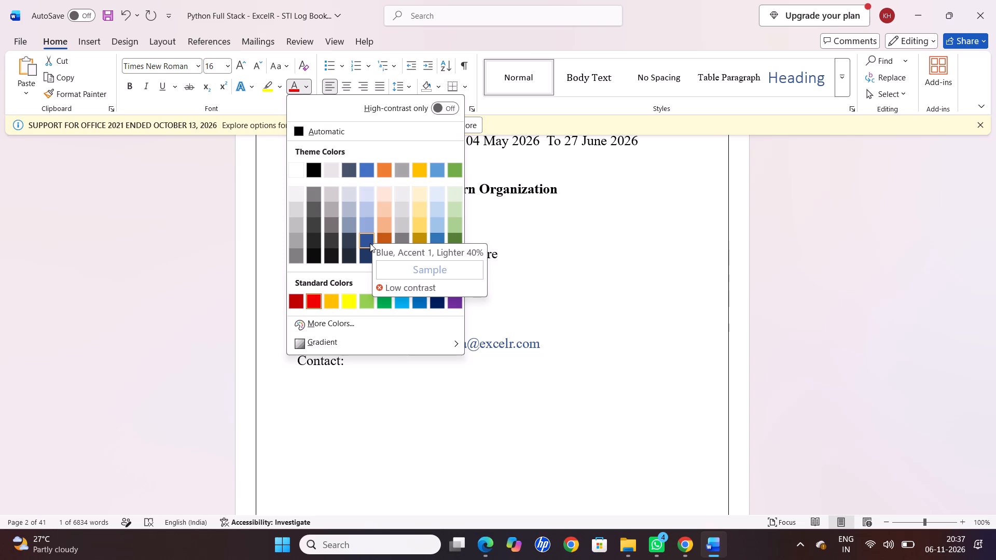
# Apply a dark blue theme font colour and an underline to the e-mail address after the Mail label.
pyautogui.click(370, 245)
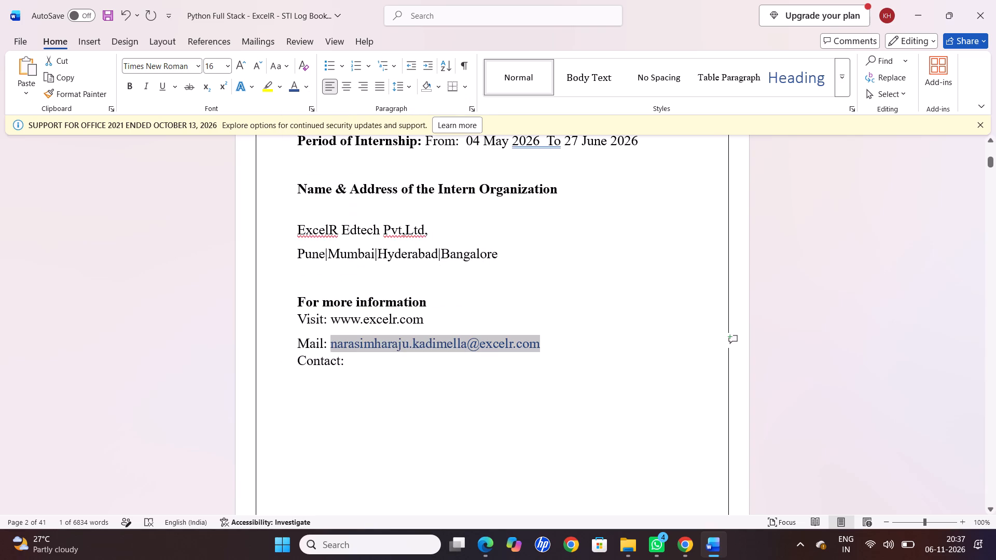
pyautogui.click(398, 368)
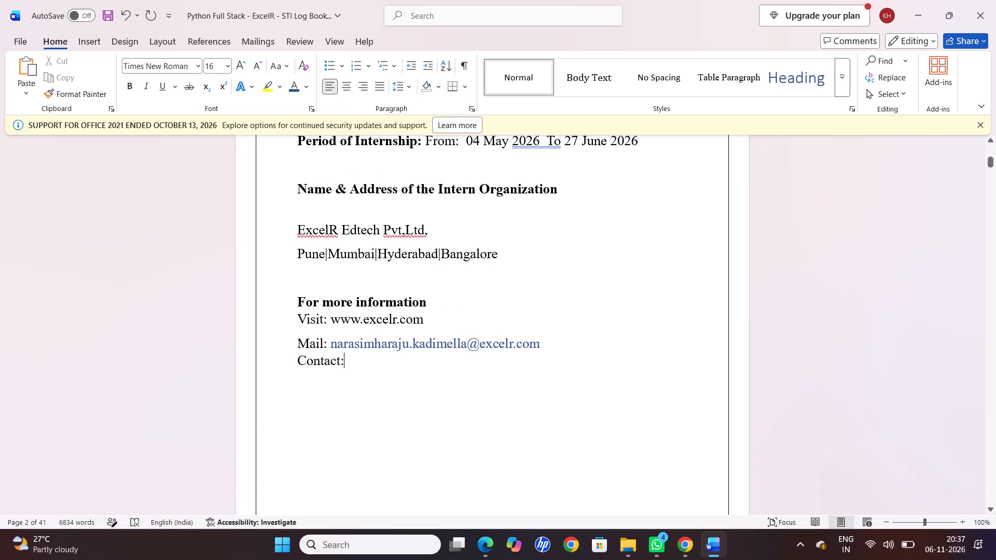
pyautogui.moveTo(330, 346); pyautogui.dragTo(423, 345)
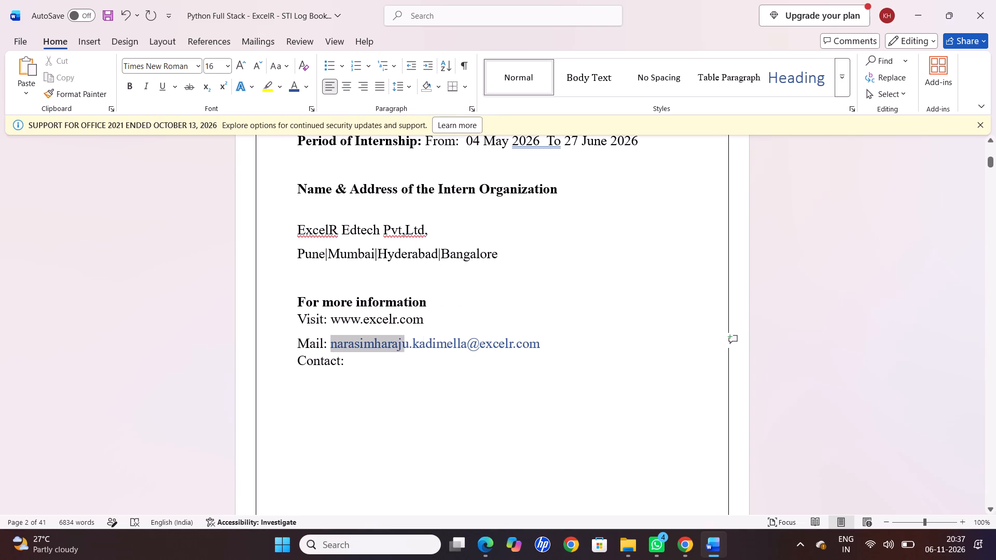
pyautogui.moveTo(423, 345); pyautogui.dragTo(541, 342)
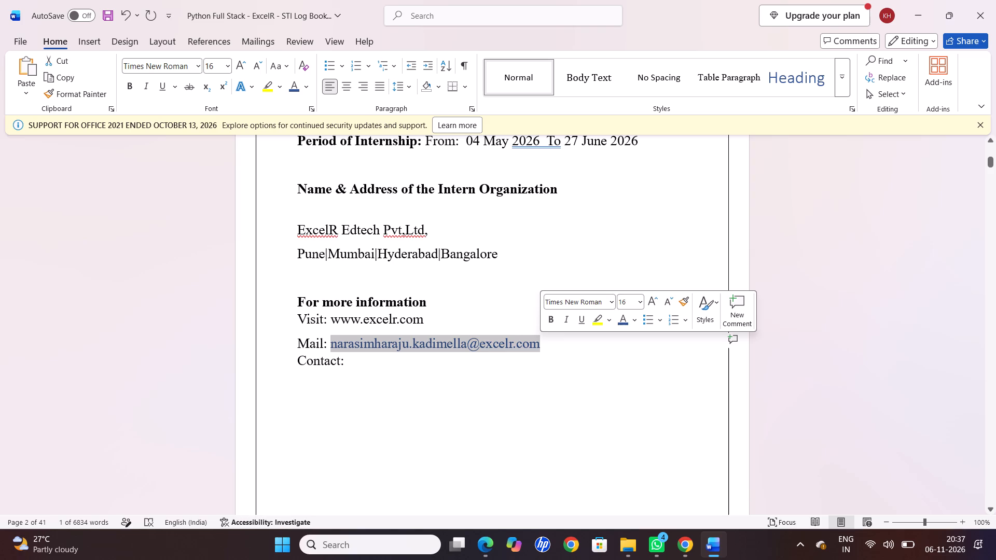
pyautogui.click(583, 326)
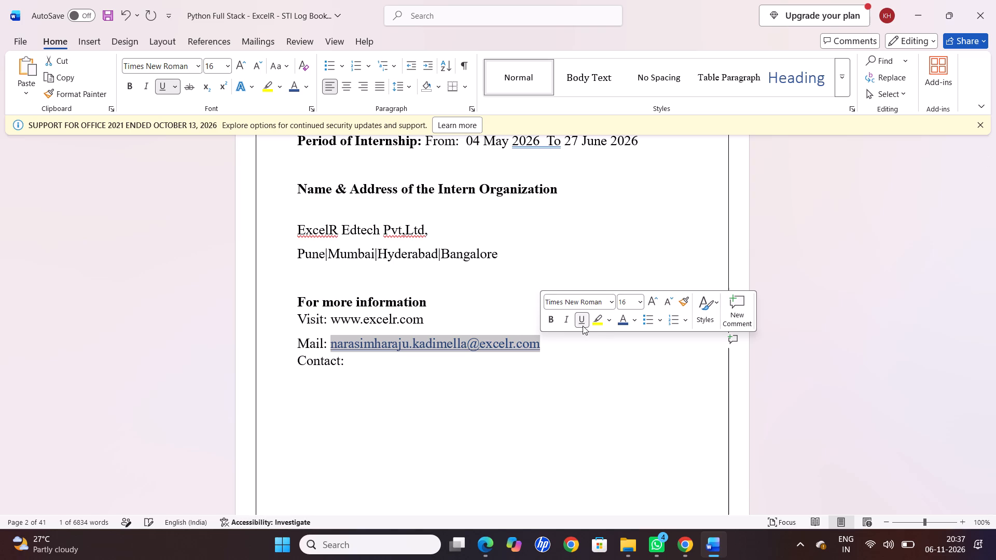
pyautogui.click(620, 325)
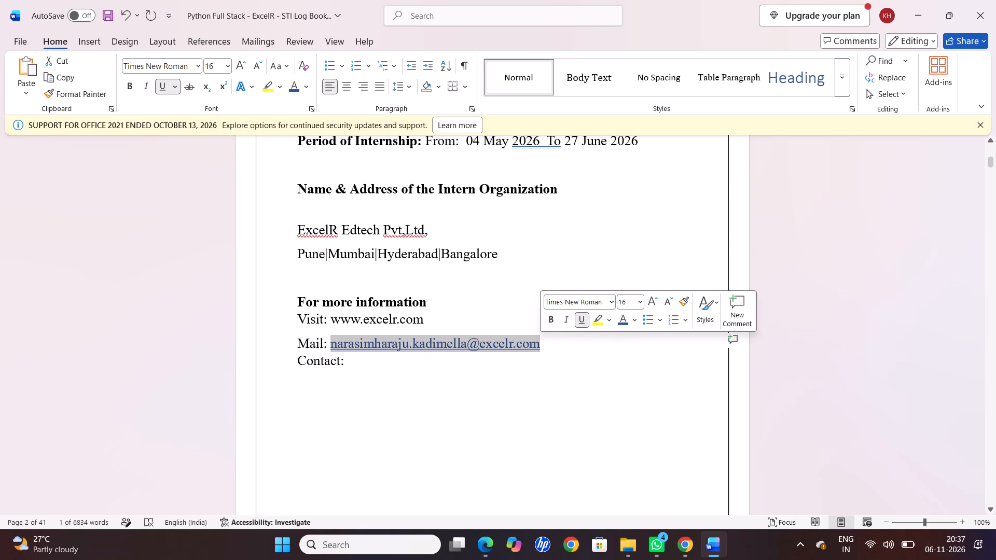
pyautogui.click(537, 391)
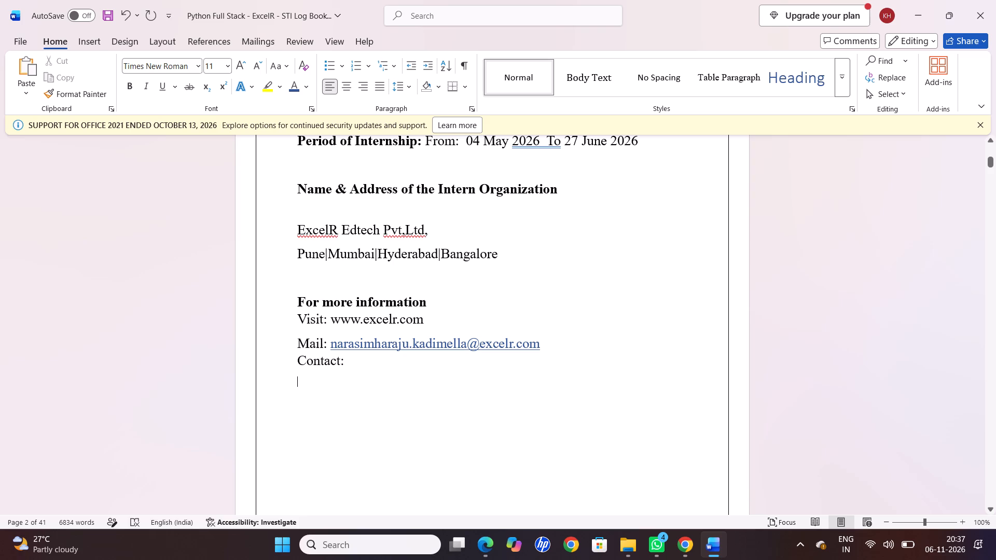
# Insert one empty line between the Mail line and the Contact line.
pyautogui.click(549, 342)
pyautogui.press('Return')
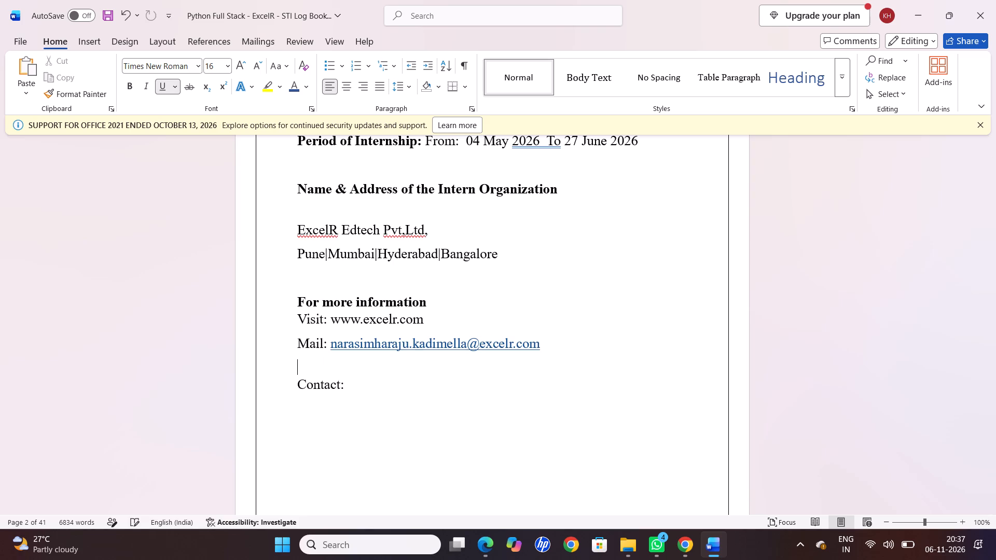
# Delete the empty line between the Mail line and the Contact line.
pyautogui.click(297, 383)
pyautogui.press('BackSpace')
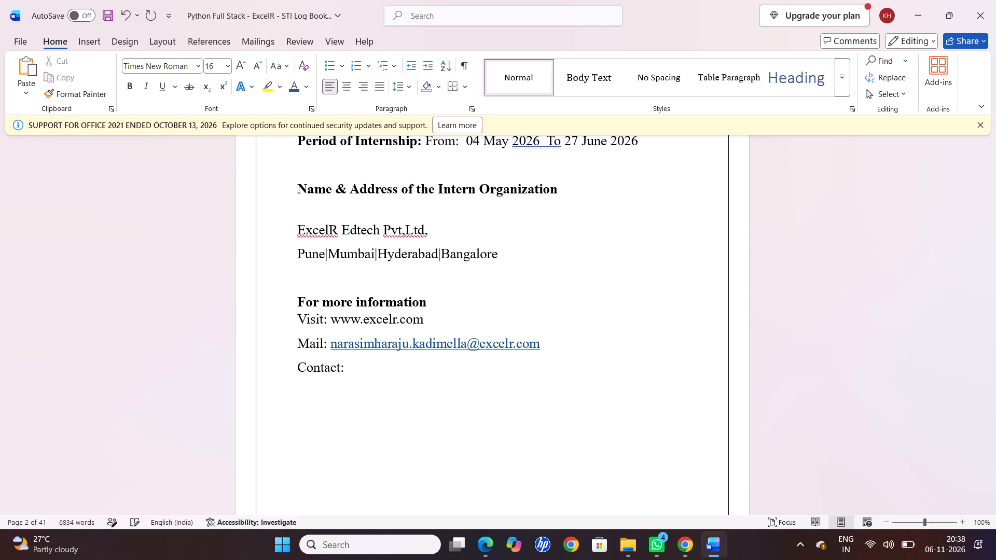
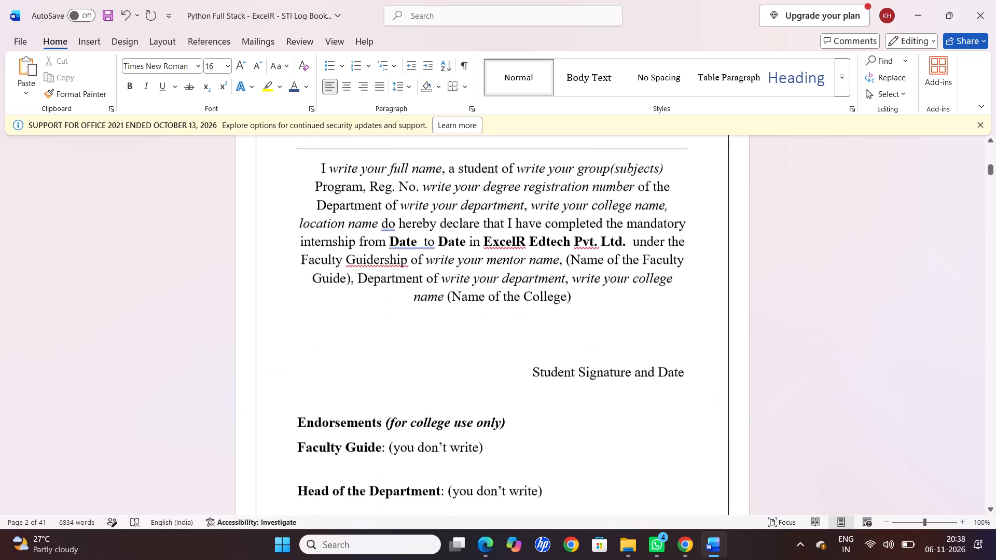
# Replace the "write your degree registration number" placeholder in the Student's Declaration with the student's registration number.
pyautogui.scroll(1, 344, 369)
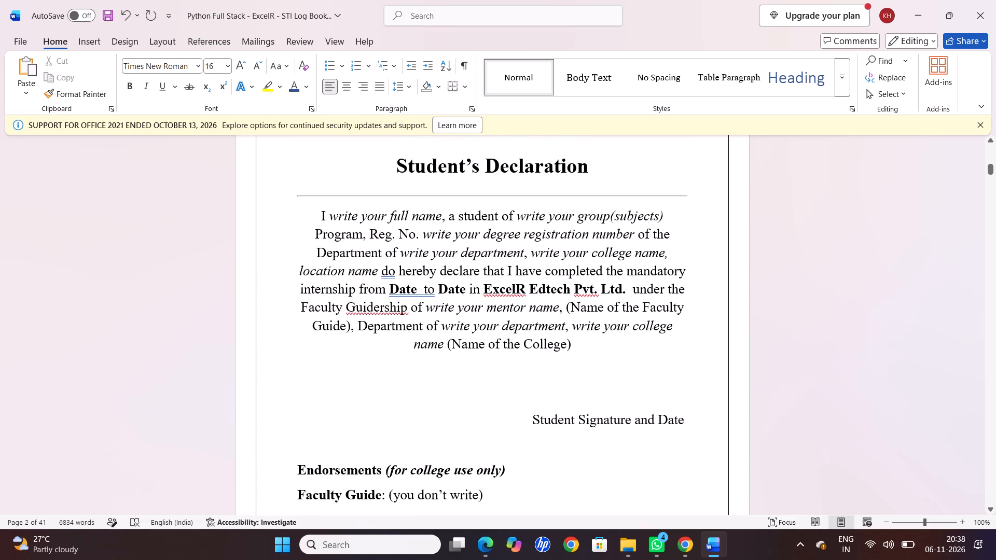
pyautogui.scroll(1, 344, 369)
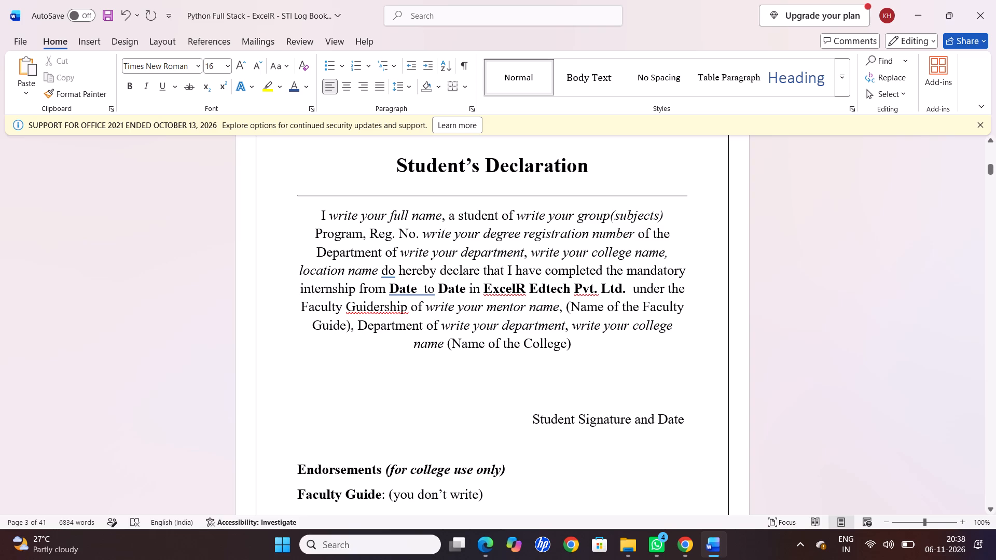
pyautogui.click(631, 235)
pyautogui.press('Right')
pyautogui.press('BackSpace')
pyautogui.press('BackSpace')
pyautogui.press('BackSpace')
pyautogui.press('BackSpace')
pyautogui.press('BackSpace')
pyautogui.press('BackSpace')
pyautogui.press('BackSpace')
pyautogui.press('BackSpace')
pyautogui.press('BackSpace')
pyautogui.press('BackSpace')
pyautogui.press('BackSpace')
pyautogui.press('BackSpace')
pyautogui.press('BackSpace')
pyautogui.press('BackSpace')
pyautogui.press('BackSpace')
pyautogui.press('BackSpace')
pyautogui.press('BackSpace')
pyautogui.press('BackSpace')
pyautogui.press('BackSpace')
pyautogui.press('BackSpace')
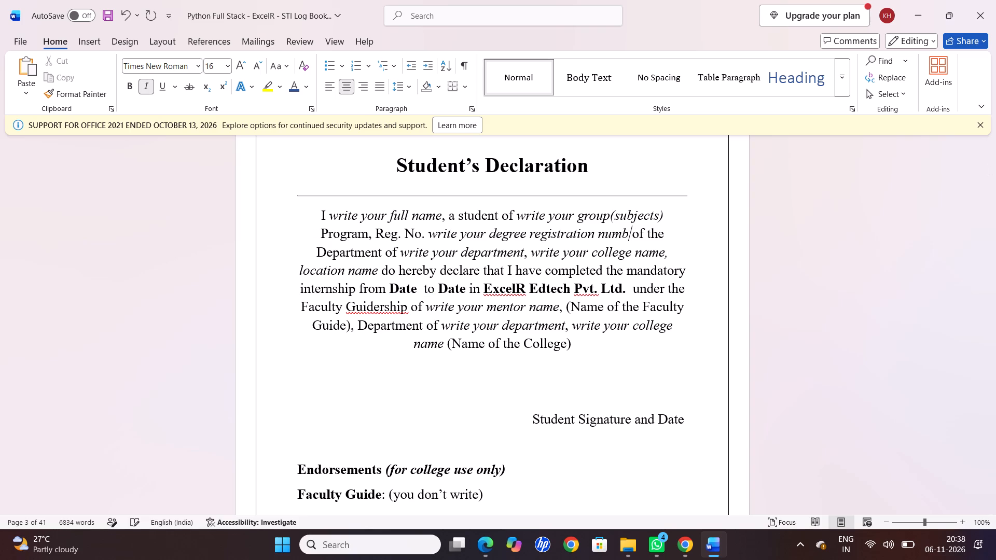
pyautogui.press('BackSpace')
pyautogui.press('BackSpace')
pyautogui.press('BackSpace')
pyautogui.press('BackSpace')
pyautogui.press('BackSpace')
pyautogui.press('BackSpace')
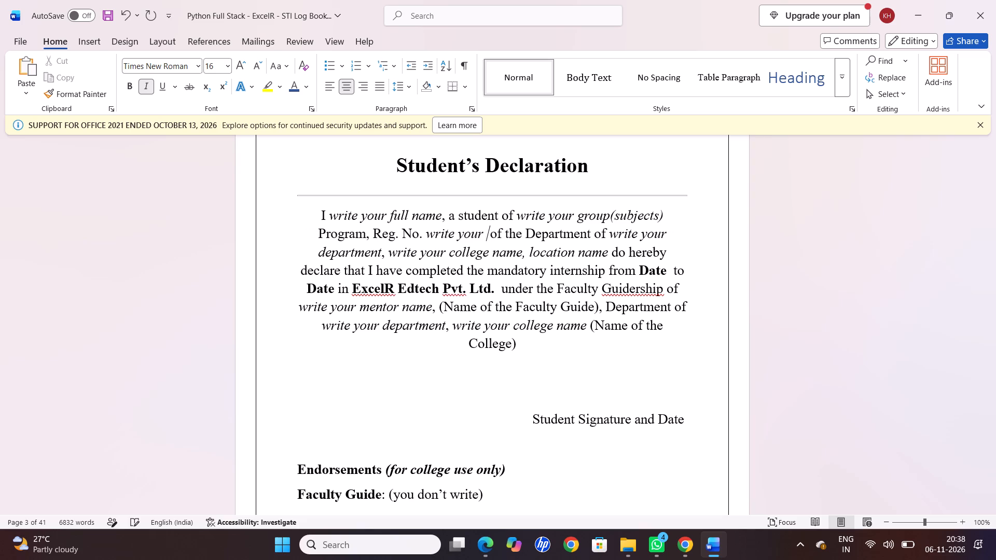
pyautogui.press('BackSpace')
pyautogui.press('BackSpace')
pyautogui.press('BackSpace')
pyautogui.press('BackSpace')
pyautogui.press('BackSpace')
pyautogui.press('BackSpace')
pyautogui.press('BackSpace')
pyautogui.press('BackSpace')
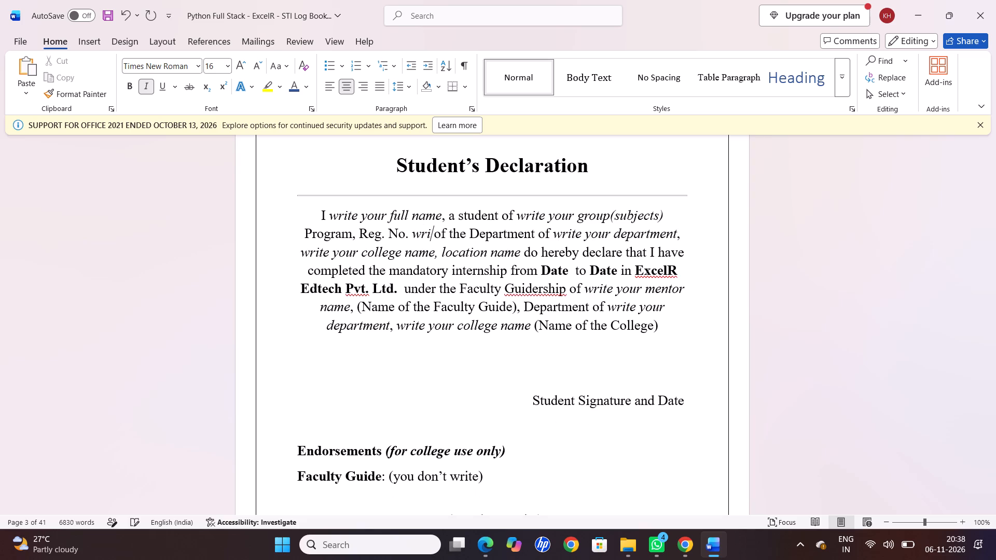
pyautogui.press('BackSpace')
pyautogui.press('BackSpace')
pyautogui.press('BackSpace')
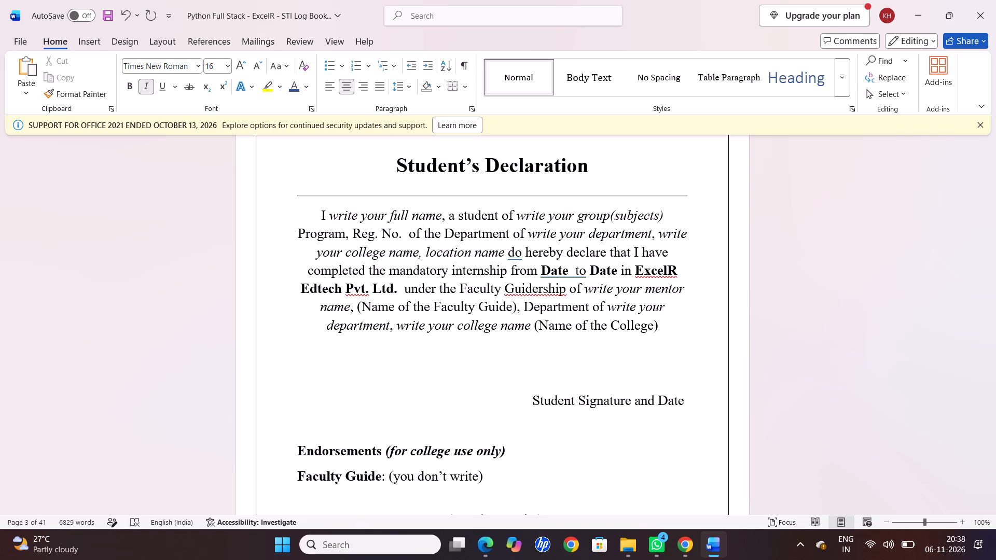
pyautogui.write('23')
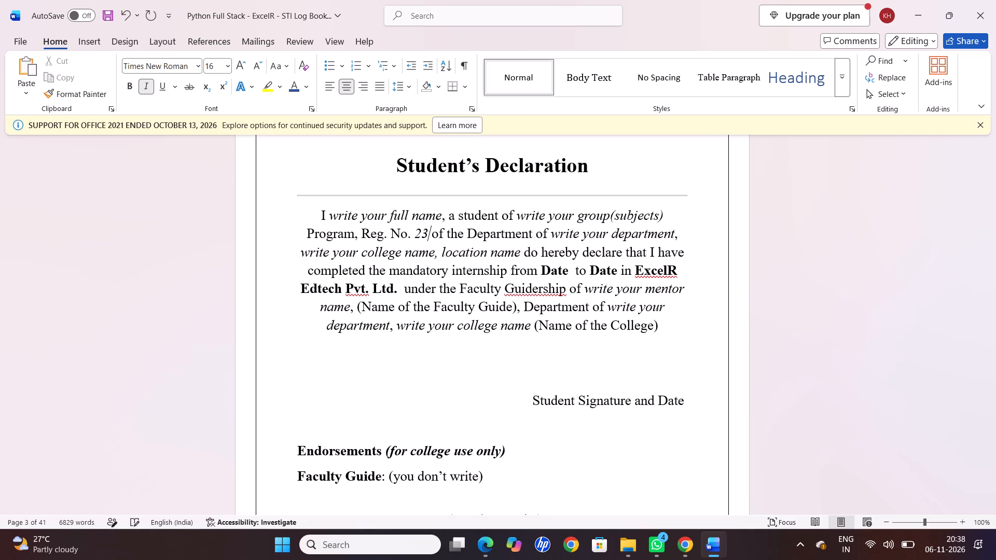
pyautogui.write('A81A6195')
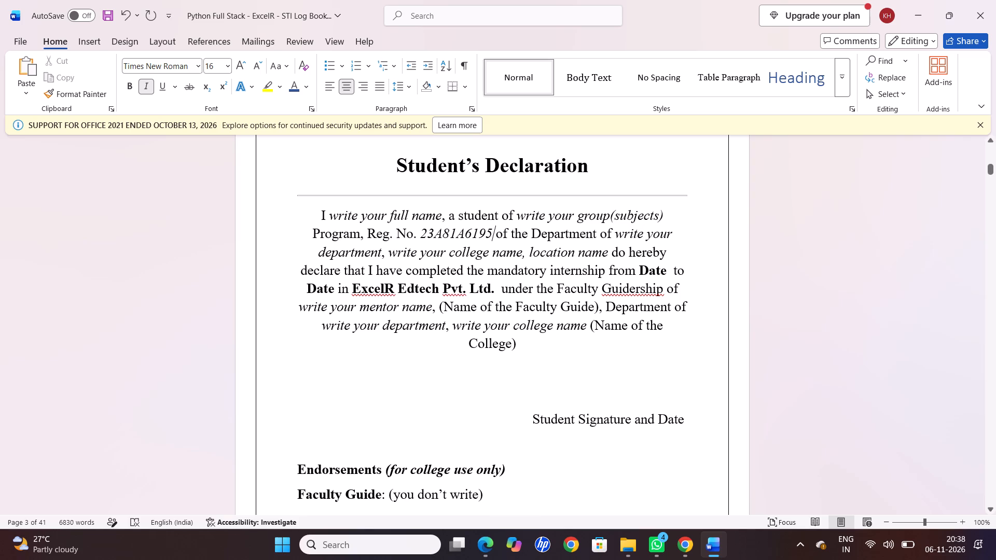
# Replace the internship start "Date" placeholder in the Student's Declaration with 04 May 2026.
pyautogui.click(665, 271)
pyautogui.press('BackSpace')
pyautogui.press('BackSpace')
pyautogui.press('BackSpace')
pyautogui.press('BackSpace')
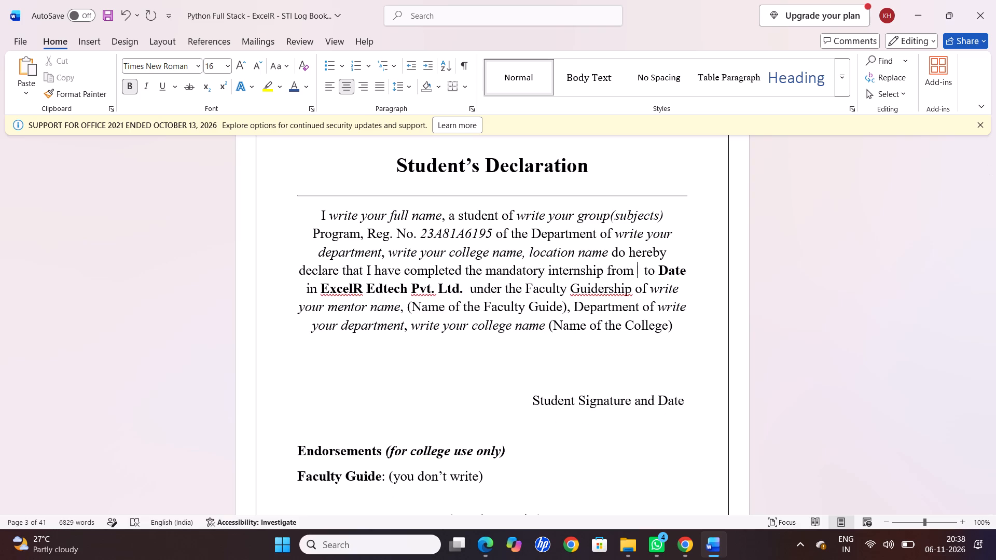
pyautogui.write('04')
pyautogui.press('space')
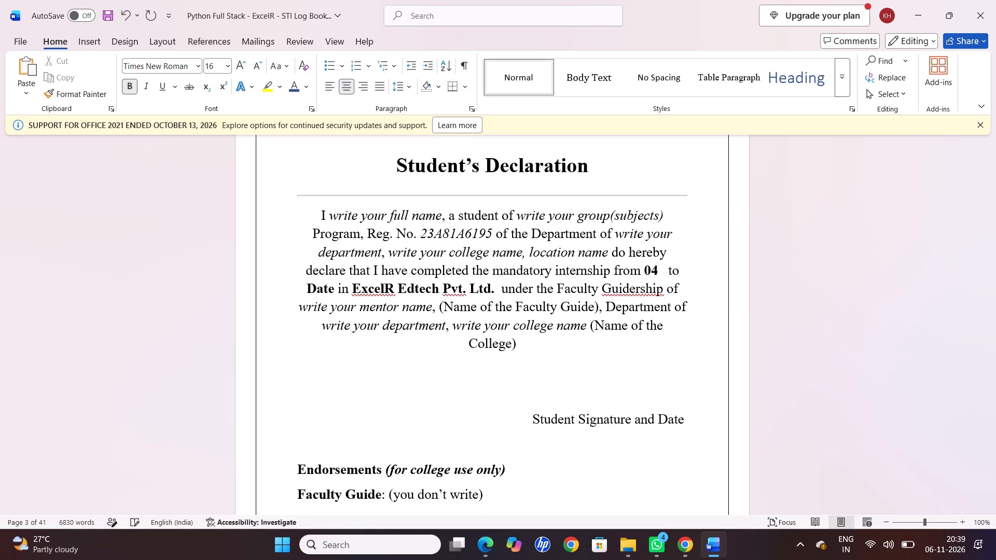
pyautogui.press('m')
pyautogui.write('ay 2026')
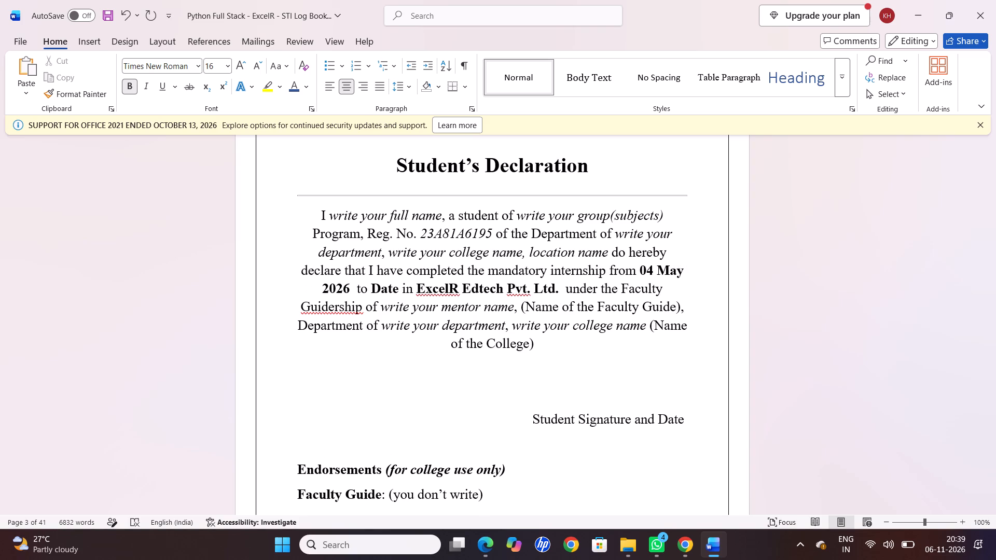
# Replace the internship end "Date" placeholder before "in ExcelR Edtech Pvt. Ltd." with 27 June 2026.
pyautogui.click(398, 291)
pyautogui.press('BackSpace')
pyautogui.press('BackSpace')
pyautogui.press('BackSpace')
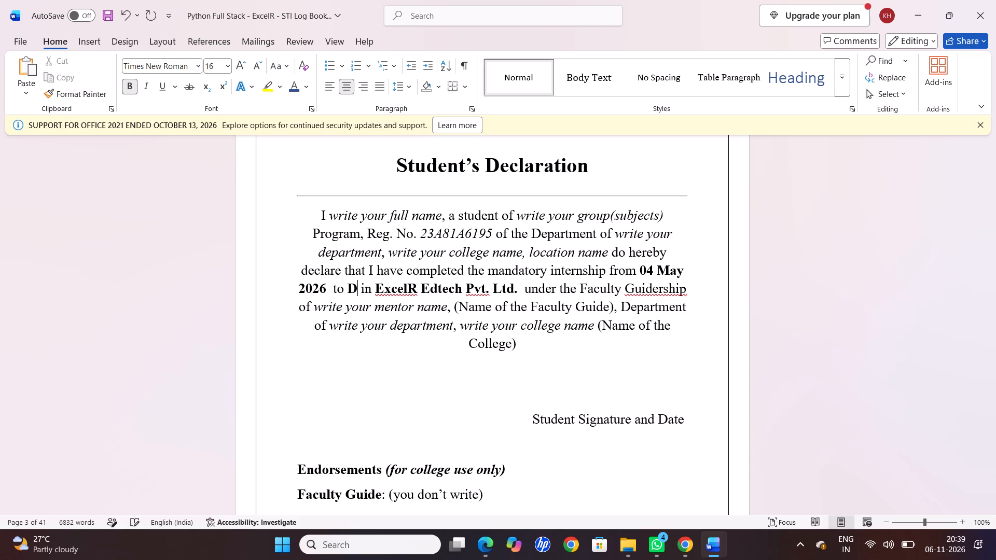
pyautogui.press('BackSpace')
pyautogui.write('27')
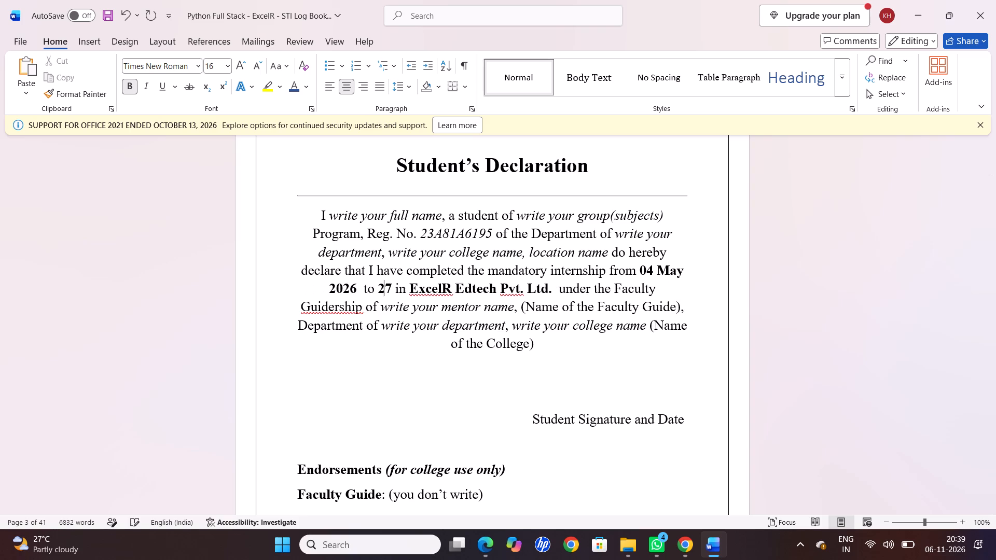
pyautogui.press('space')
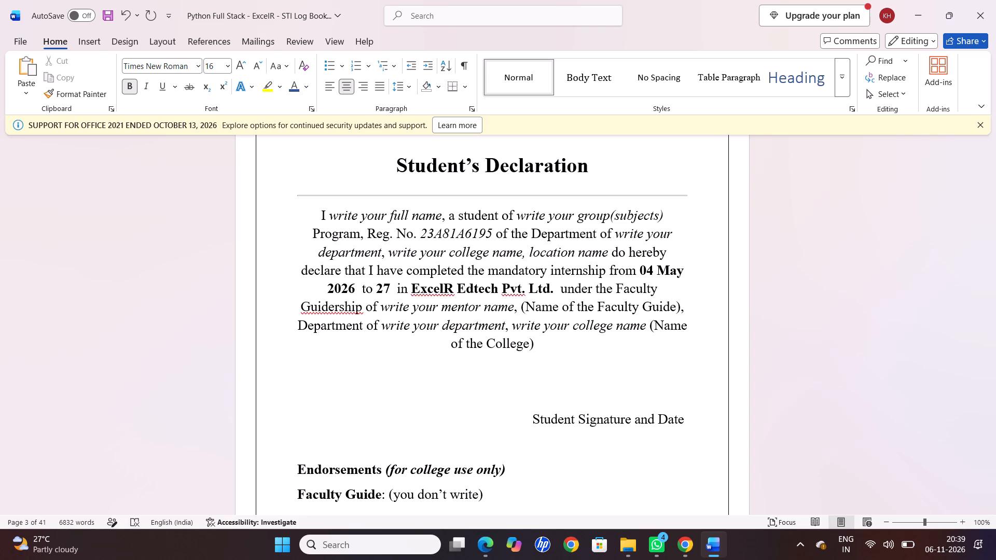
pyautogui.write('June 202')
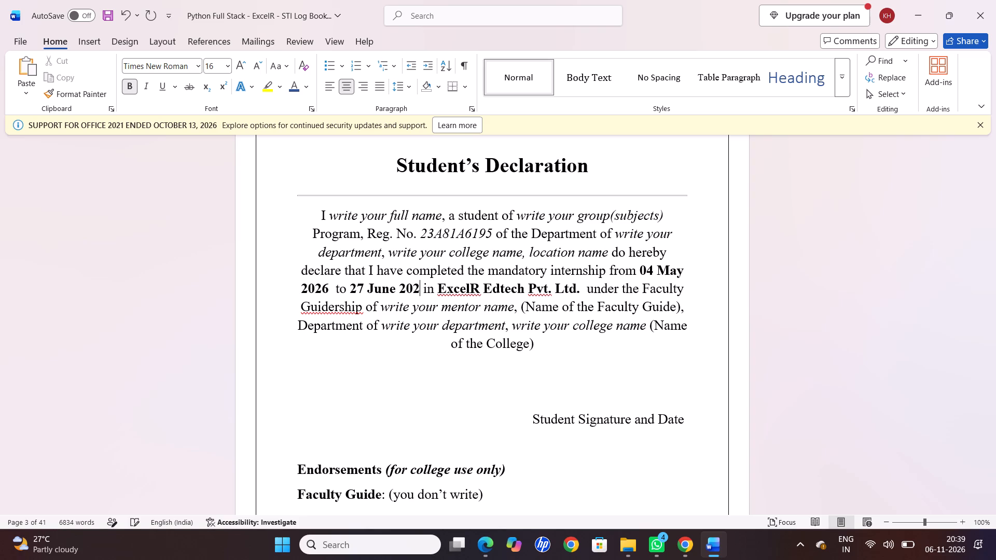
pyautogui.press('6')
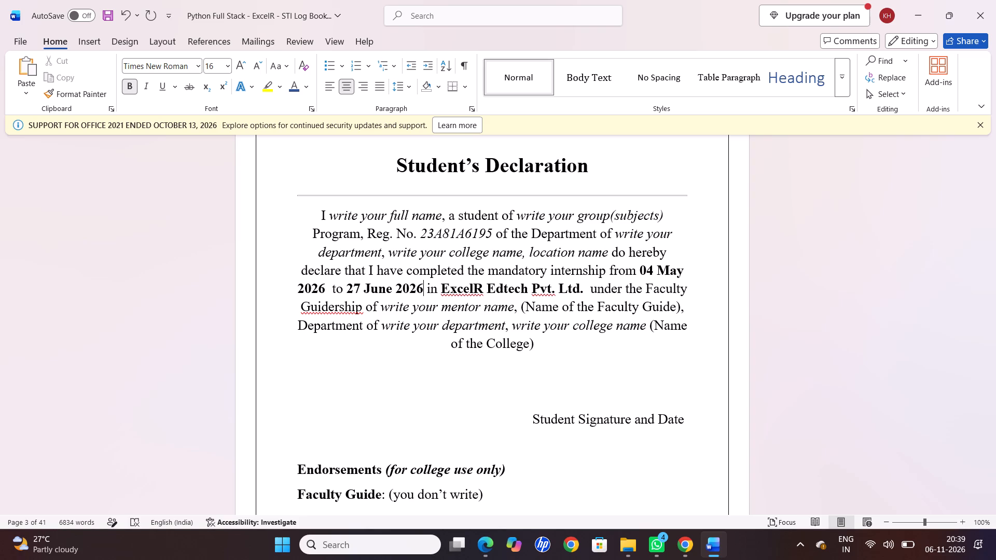
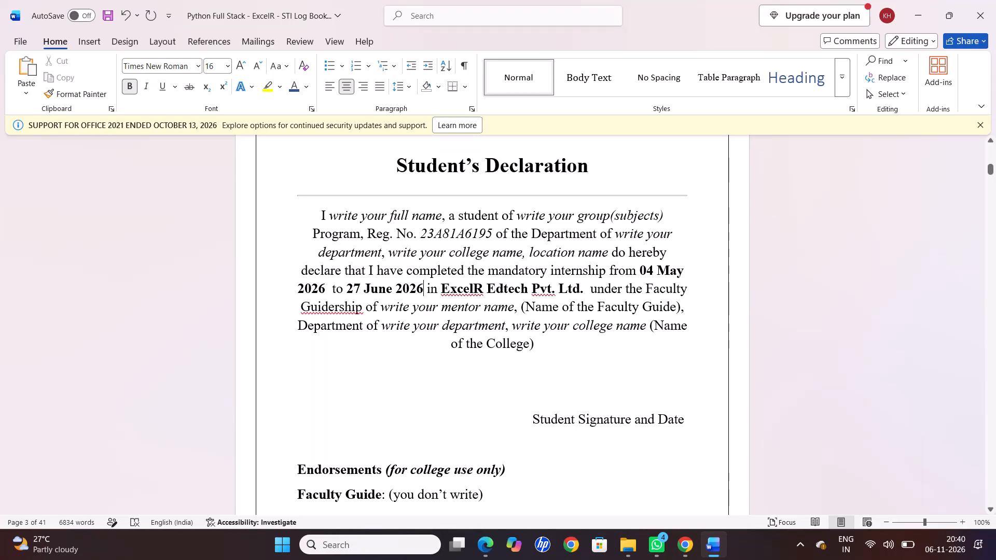
# Replace the closing "write your college name (Name of the College)" text in the Student's Declaration with Sri Vasavi Engineering College.
pyautogui.click(544, 346)
pyautogui.press('BackSpace')
pyautogui.press('BackSpace')
pyautogui.press('BackSpace')
pyautogui.press('BackSpace')
pyautogui.press('BackSpace')
pyautogui.press('BackSpace')
pyautogui.press('BackSpace')
pyautogui.press('BackSpace')
pyautogui.press('BackSpace')
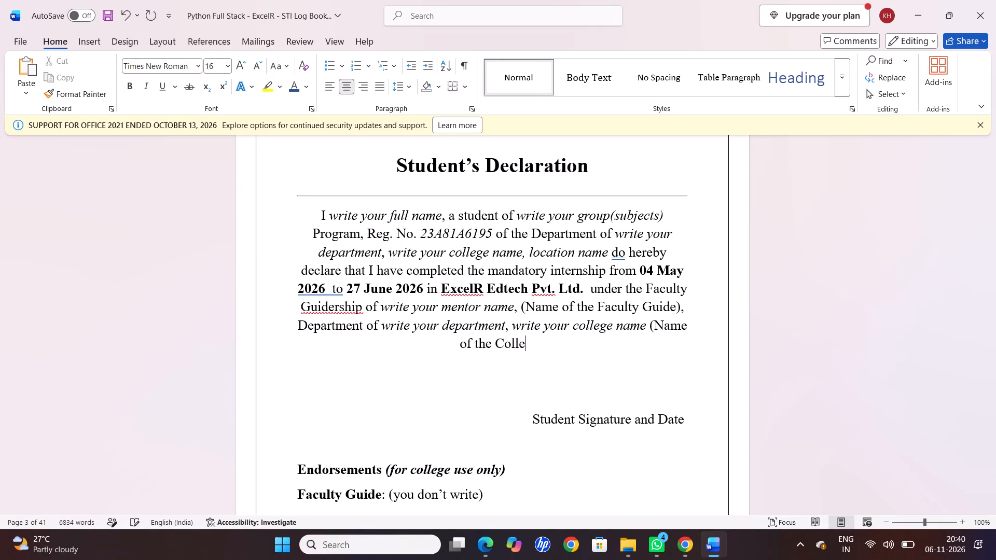
pyautogui.press('BackSpace')
pyautogui.press('BackSpace')
pyautogui.press('BackSpace')
pyautogui.press('BackSpace')
pyautogui.press('BackSpace')
pyautogui.press('BackSpace')
pyautogui.press('BackSpace')
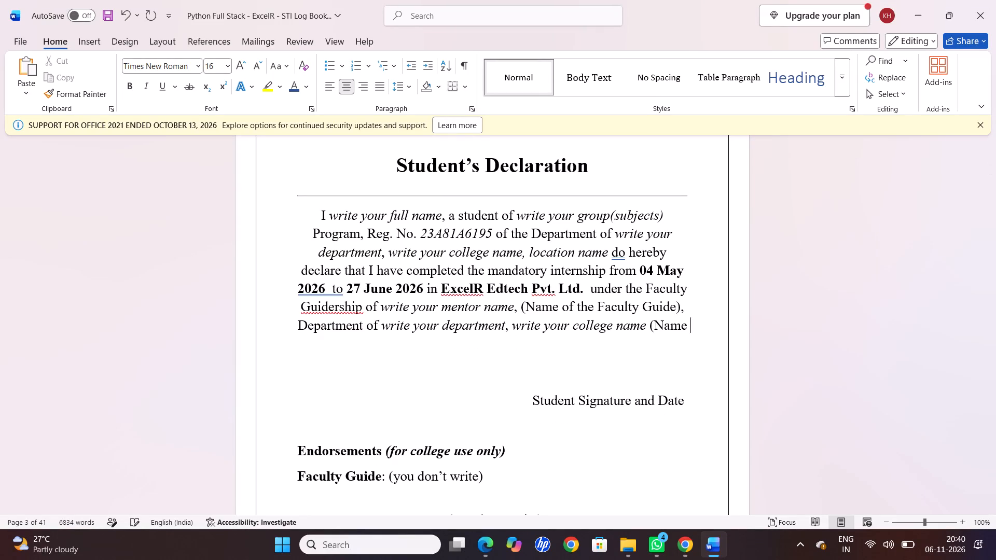
pyautogui.press('BackSpace')
pyautogui.press('BackSpace')
pyautogui.press('BackSpace')
pyautogui.press('BackSpace')
pyautogui.press('BackSpace')
pyautogui.press('BackSpace')
pyautogui.press('BackSpace')
pyautogui.press('BackSpace')
pyautogui.press('BackSpace')
pyautogui.press('BackSpace')
pyautogui.press('BackSpace')
pyautogui.press('BackSpace')
pyautogui.press('BackSpace')
pyautogui.press('BackSpace')
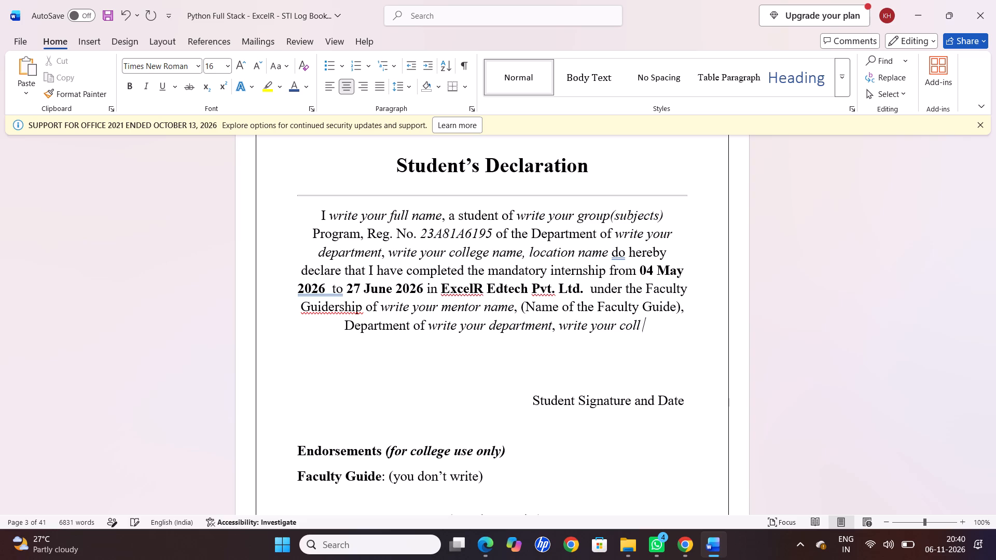
pyautogui.press('BackSpace')
pyautogui.press('BackSpace')
pyautogui.press('BackSpace')
pyautogui.press('BackSpace')
pyautogui.press('BackSpace')
pyautogui.press('BackSpace')
pyautogui.press('BackSpace')
pyautogui.press('BackSpace')
pyautogui.press('BackSpace')
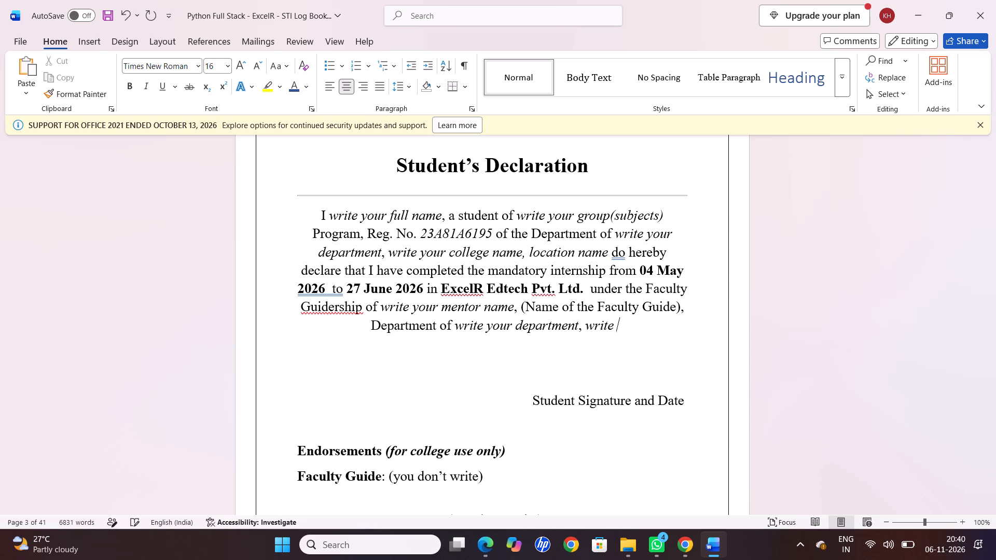
pyautogui.press('BackSpace')
pyautogui.press('BackSpace')
pyautogui.press('BackSpace')
pyautogui.press('BackSpace')
pyautogui.press('BackSpace')
pyautogui.press('BackSpace')
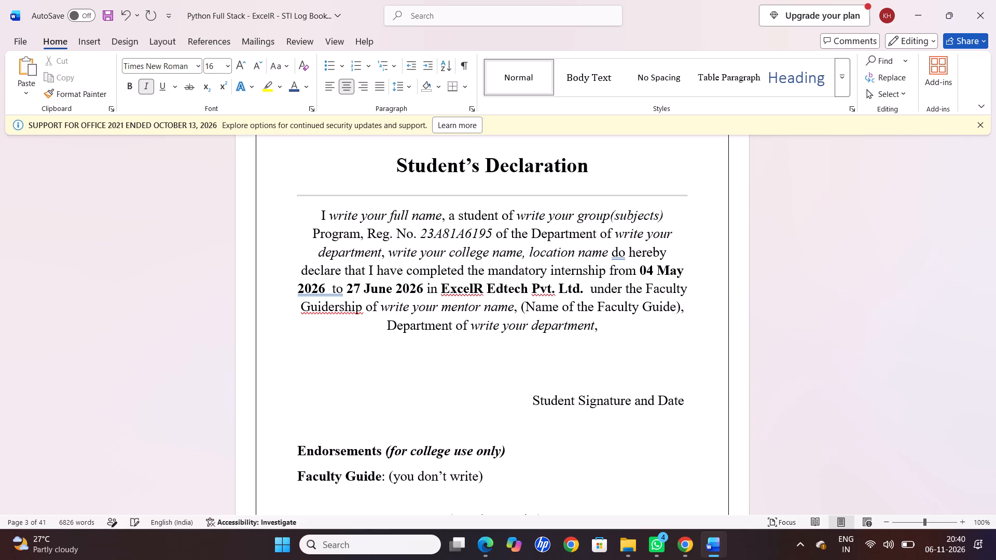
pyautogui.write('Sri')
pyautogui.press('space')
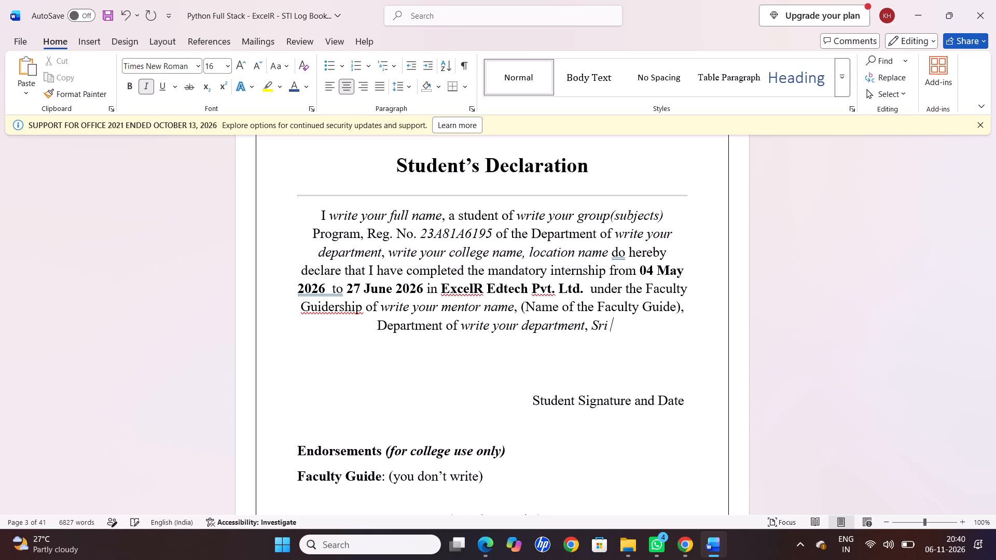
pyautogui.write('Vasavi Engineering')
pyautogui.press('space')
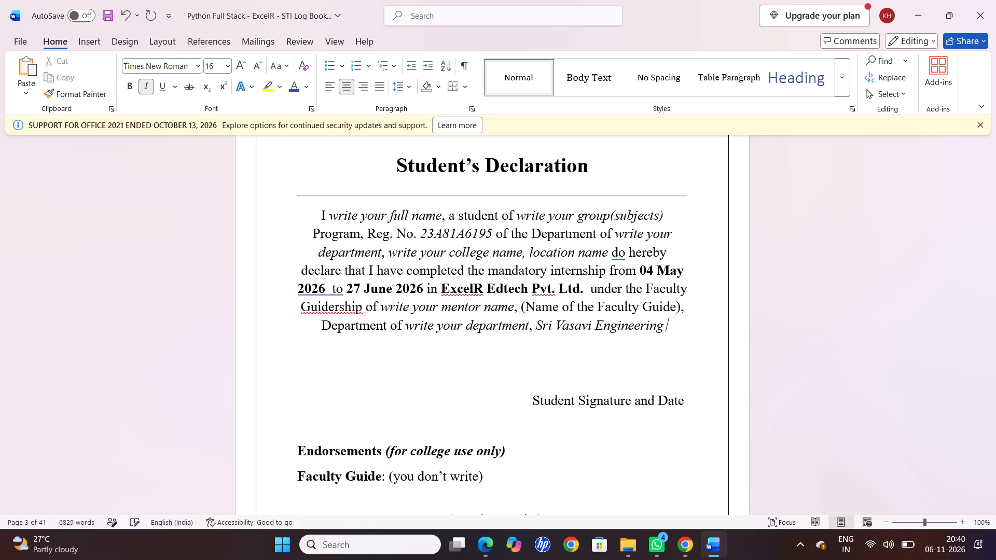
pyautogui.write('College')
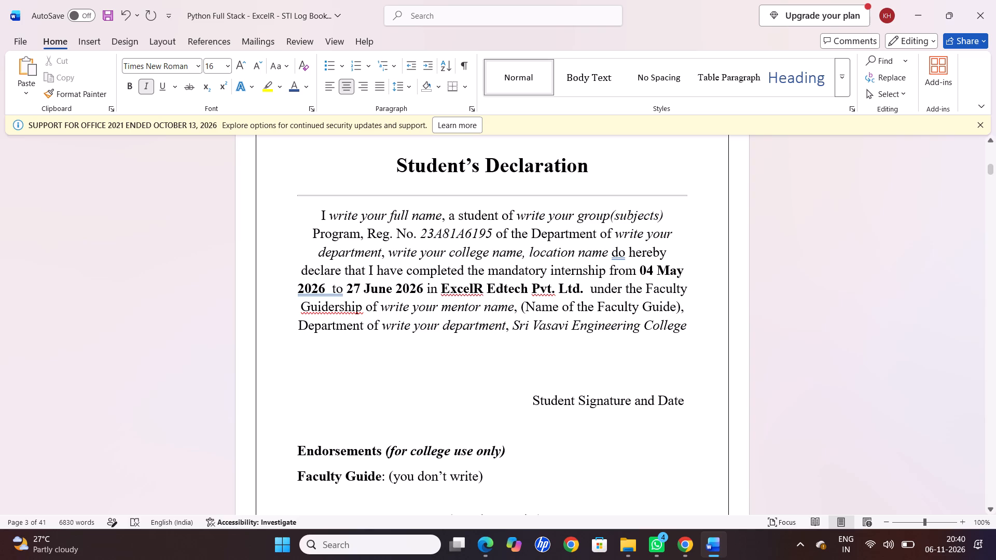
# Replace the "write your department" placeholder before Sri Vasavi Engineering College with "Artificail Intelligence".
pyautogui.click(506, 328)
pyautogui.press('BackSpace')
pyautogui.press('BackSpace')
pyautogui.press('BackSpace')
pyautogui.press('BackSpace')
pyautogui.press('BackSpace')
pyautogui.press('BackSpace')
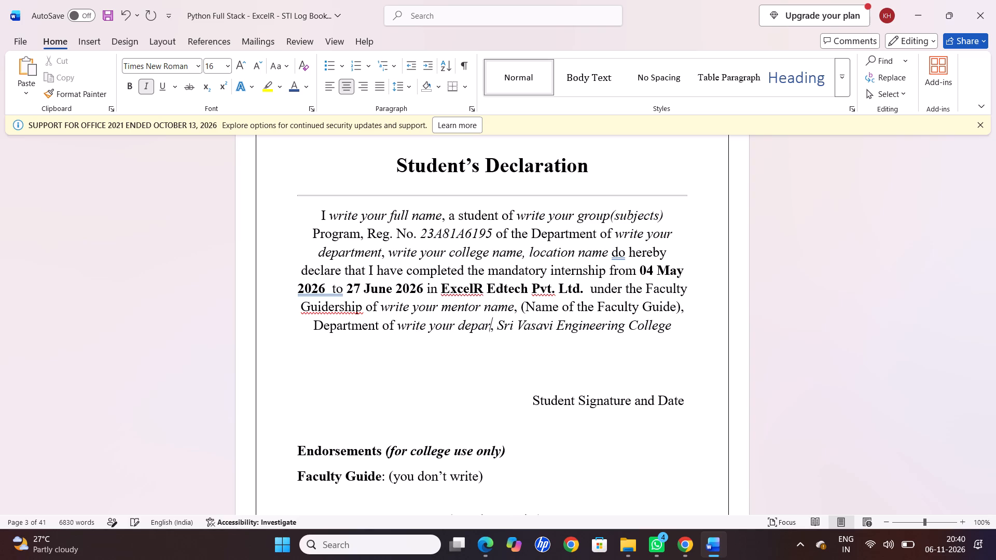
pyautogui.press('BackSpace')
pyautogui.press('BackSpace')
pyautogui.press('BackSpace')
pyautogui.press('BackSpace')
pyautogui.press('BackSpace')
pyautogui.press('BackSpace')
pyautogui.press('BackSpace')
pyautogui.press('BackSpace')
pyautogui.press('BackSpace')
pyautogui.press('BackSpace')
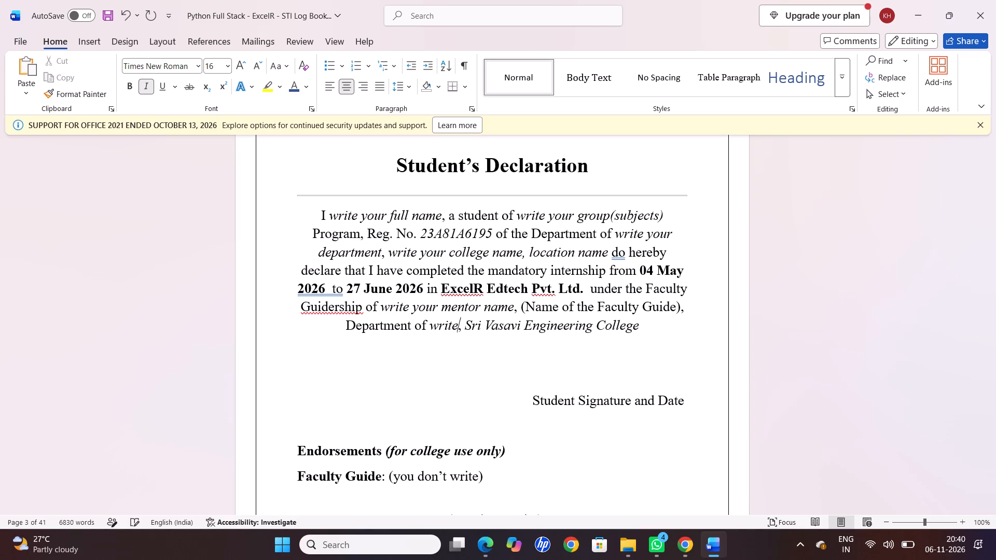
pyautogui.press('BackSpace')
pyautogui.press('BackSpace')
pyautogui.press('BackSpace')
pyautogui.press('BackSpace')
pyautogui.press('BackSpace')
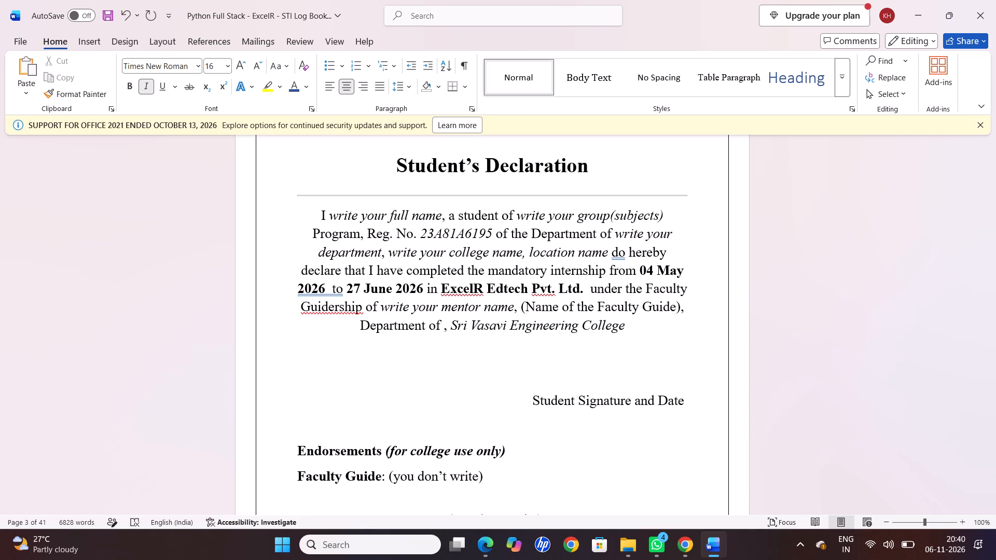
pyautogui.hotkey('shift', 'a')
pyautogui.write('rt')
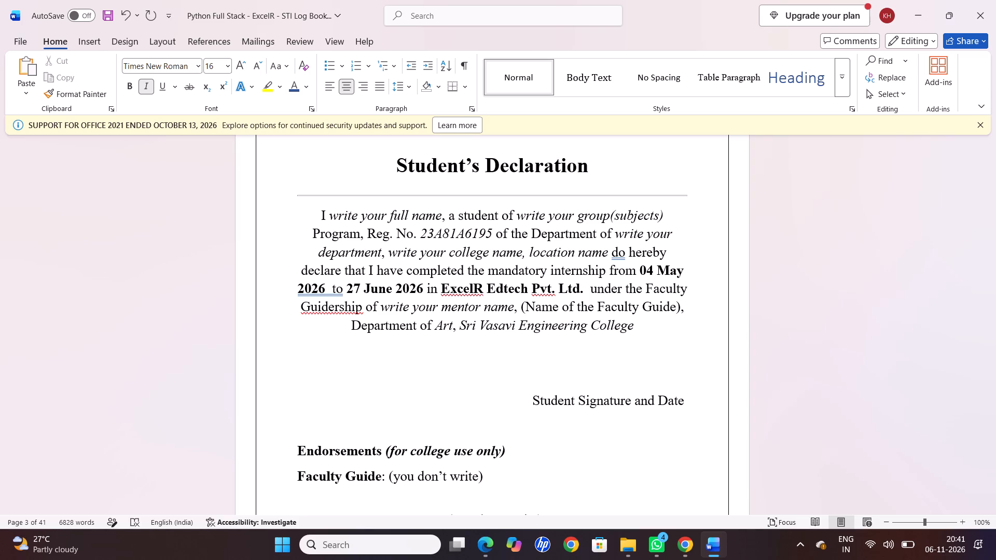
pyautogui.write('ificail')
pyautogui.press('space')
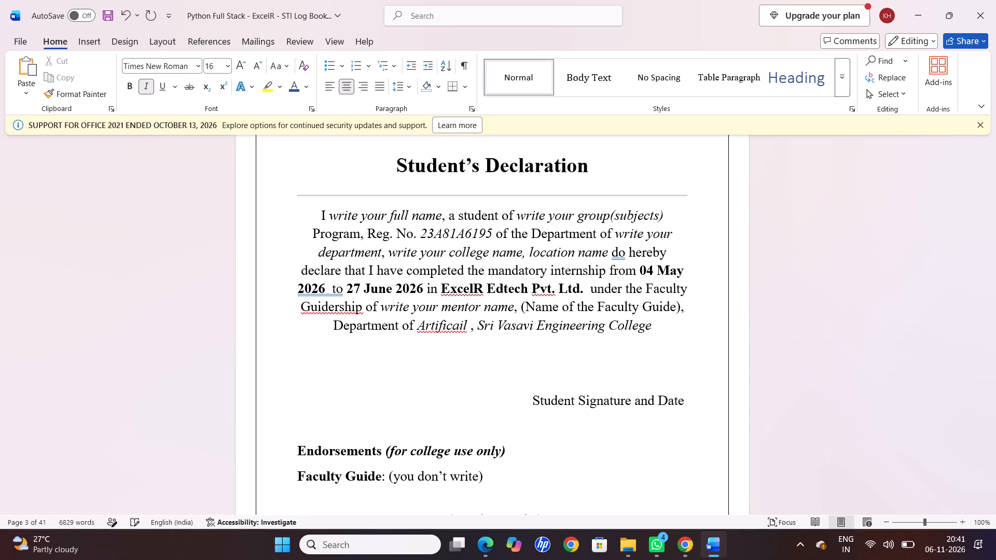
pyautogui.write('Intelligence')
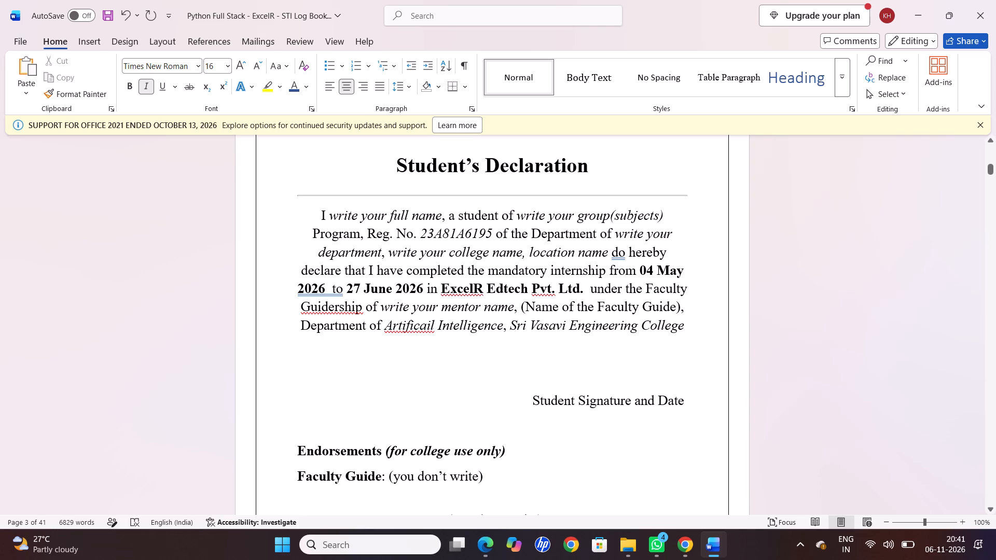
# Delete the "(you don't write)" note after Principal in the Endorsements section.
pyautogui.scroll(-3, 532, 390)
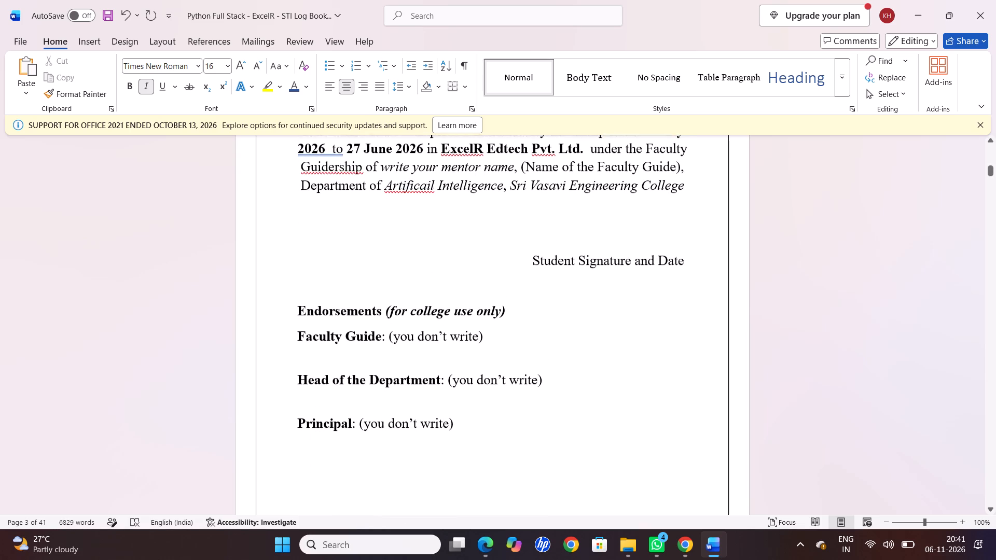
pyautogui.click(454, 424)
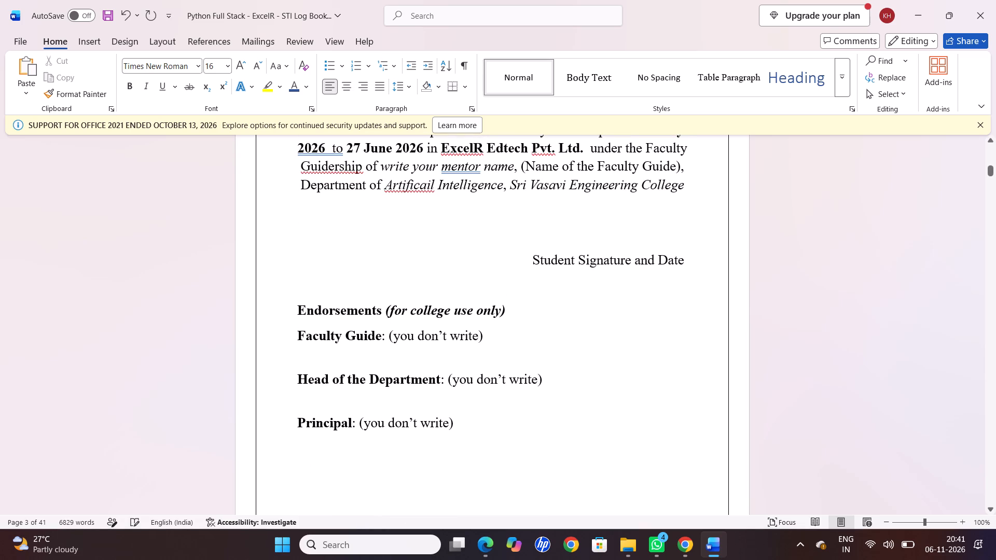
pyautogui.press('BackSpace')
pyautogui.press('BackSpace')
pyautogui.press('BackSpace')
pyautogui.press('BackSpace')
pyautogui.press('BackSpace')
pyautogui.press('BackSpace')
pyautogui.press('BackSpace')
pyautogui.press('BackSpace')
pyautogui.press('BackSpace')
pyautogui.press('BackSpace')
pyautogui.press('BackSpace')
pyautogui.press('BackSpace')
pyautogui.press('BackSpace')
pyautogui.press('BackSpace')
pyautogui.press('BackSpace')
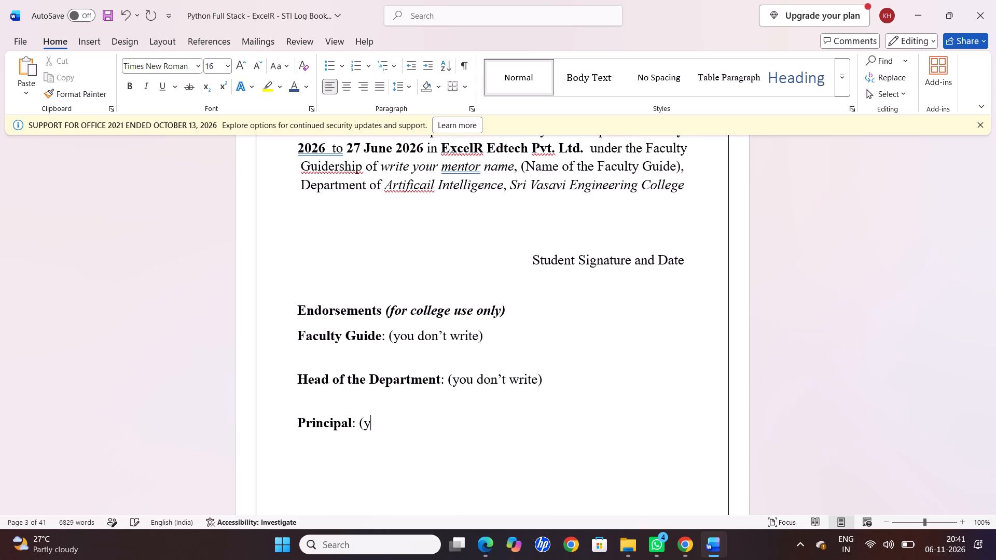
pyautogui.press('BackSpace')
pyautogui.press('BackSpace')
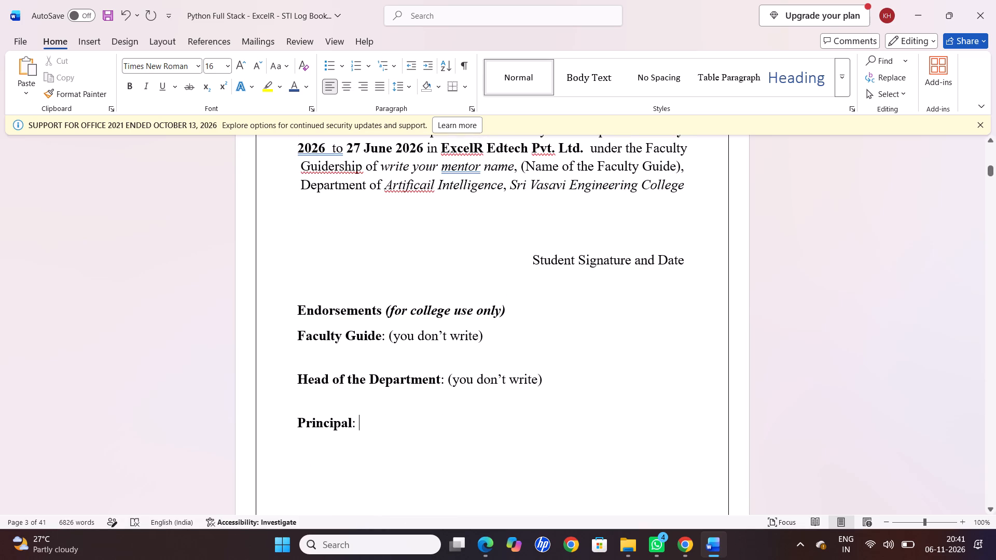
# Delete the "(you don't write)" note after Head of the Department in the Endorsements section.
pyautogui.click(542, 382)
pyautogui.press('BackSpace')
pyautogui.press('BackSpace')
pyautogui.press('BackSpace')
pyautogui.press('BackSpace')
pyautogui.press('BackSpace')
pyautogui.press('BackSpace')
pyautogui.press('BackSpace')
pyautogui.press('BackSpace')
pyautogui.press('BackSpace')
pyautogui.press('BackSpace')
pyautogui.press('BackSpace')
pyautogui.press('BackSpace')
pyautogui.press('BackSpace')
pyautogui.press('BackSpace')
pyautogui.press('BackSpace')
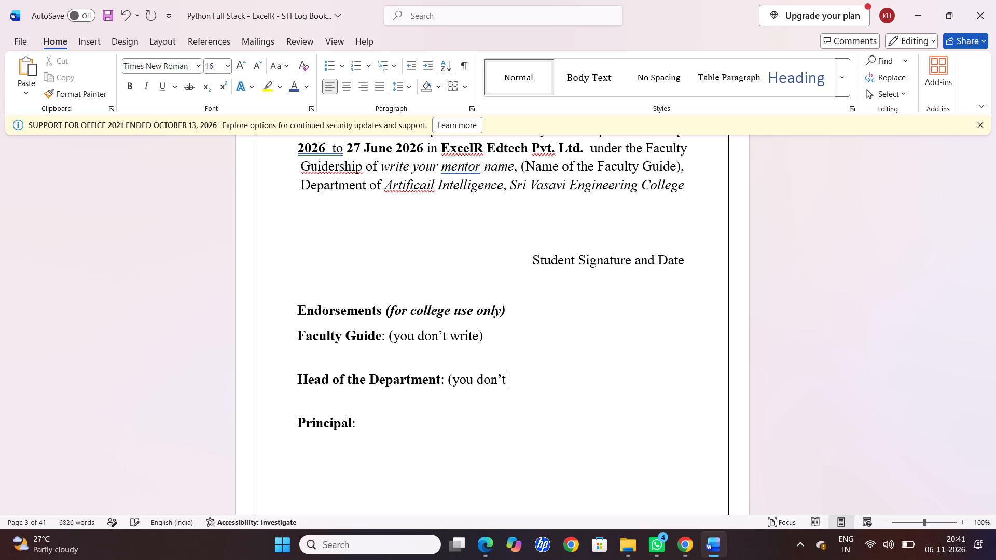
pyautogui.press('BackSpace')
pyautogui.press('BackSpace')
# Delete the "(you don't write)" note after Faculty Guide in the Endorsements section.
pyautogui.click(482, 335)
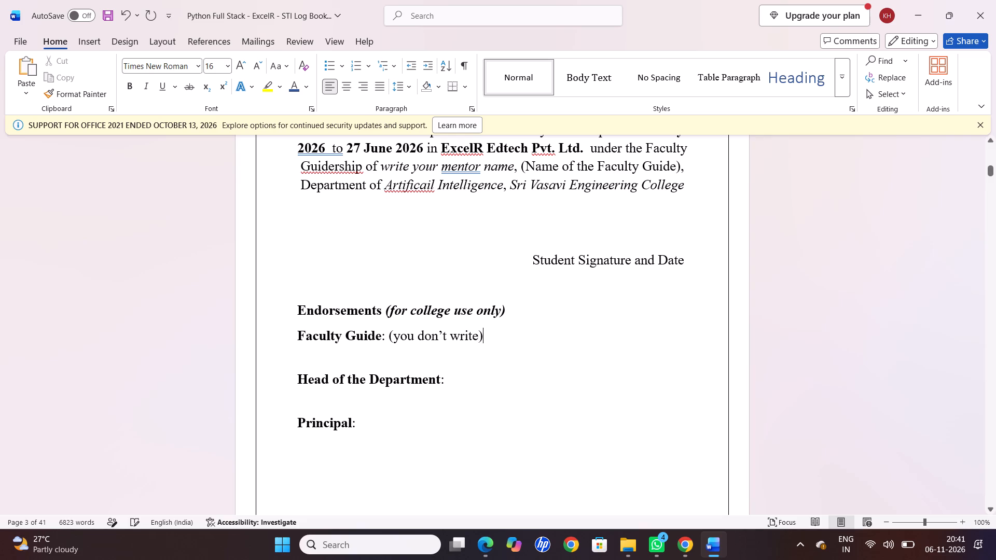
pyautogui.press('BackSpace')
pyautogui.press('BackSpace')
pyautogui.press('BackSpace')
pyautogui.press('BackSpace')
pyautogui.press('BackSpace')
pyautogui.press('BackSpace')
pyautogui.press('BackSpace')
pyautogui.press('BackSpace')
pyautogui.press('BackSpace')
pyautogui.press('BackSpace')
pyautogui.press('BackSpace')
pyautogui.press('BackSpace')
pyautogui.press('BackSpace')
pyautogui.press('BackSpace')
pyautogui.press('BackSpace')
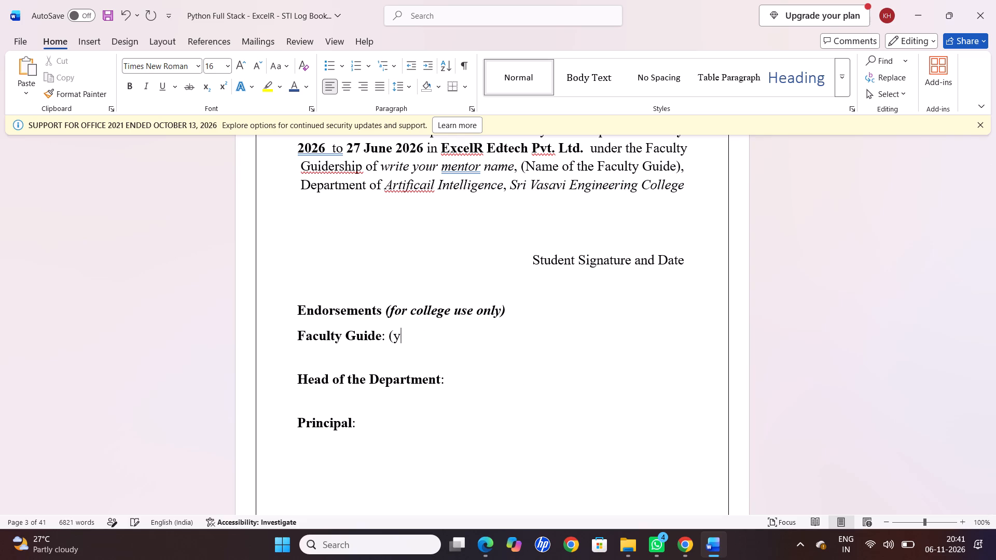
pyautogui.press('BackSpace')
pyautogui.press('BackSpace')
# On the "An Internship Report" page, replace "subjects" inside the parentheses of the "Write your group" line with CSE(AIML).
pyautogui.scroll(-2, 519, 413)
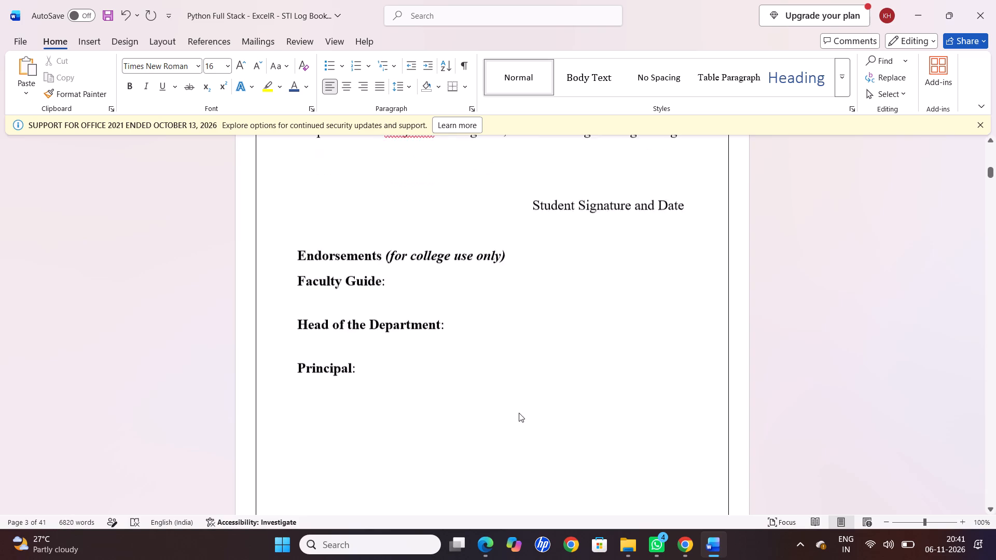
pyautogui.scroll(-3, 519, 413)
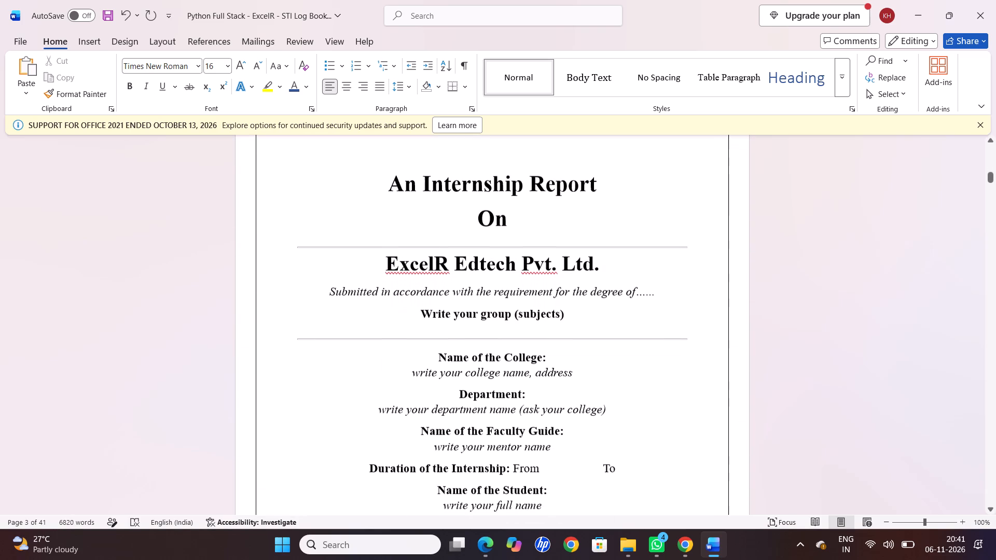
pyautogui.scroll(-1, 519, 413)
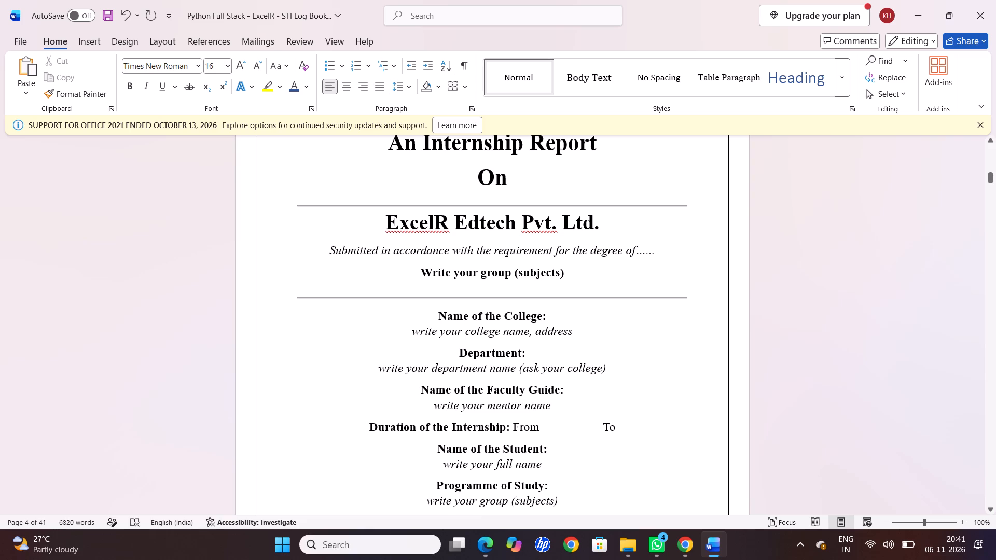
pyautogui.click(563, 272)
pyautogui.press('Left')
pyautogui.press('BackSpace')
pyautogui.press('BackSpace')
pyautogui.press('BackSpace')
pyautogui.press('BackSpace')
pyautogui.press('BackSpace')
pyautogui.press('BackSpace')
pyautogui.press('BackSpace')
pyautogui.press('BackSpace')
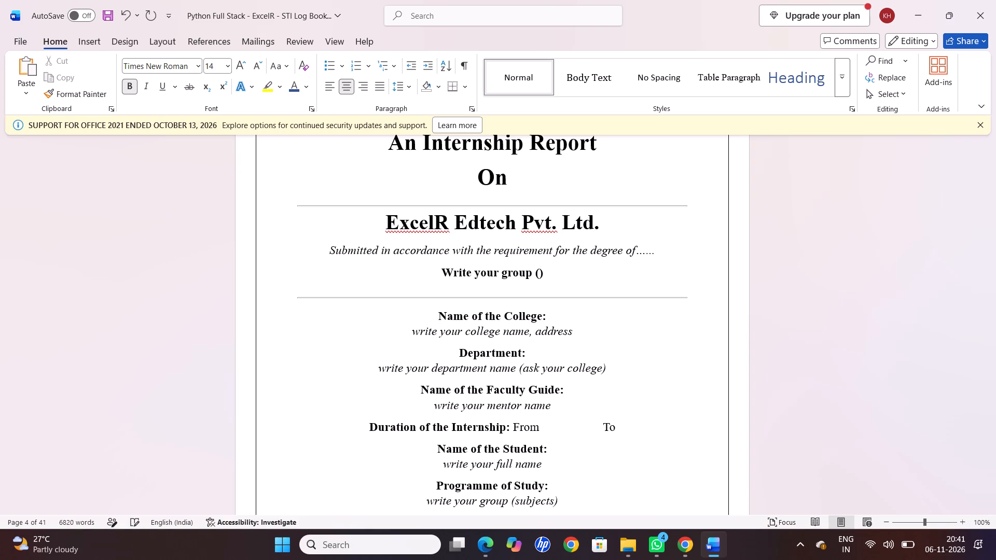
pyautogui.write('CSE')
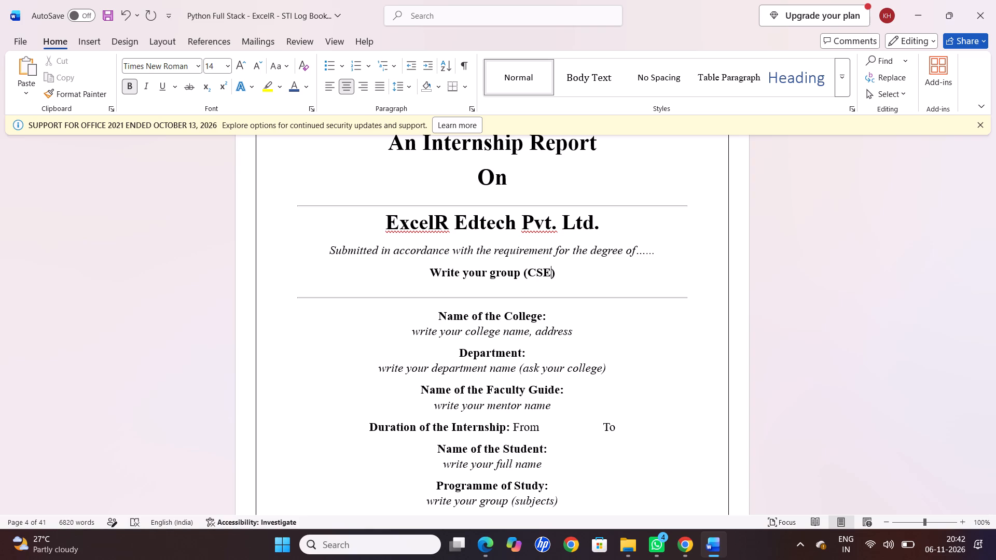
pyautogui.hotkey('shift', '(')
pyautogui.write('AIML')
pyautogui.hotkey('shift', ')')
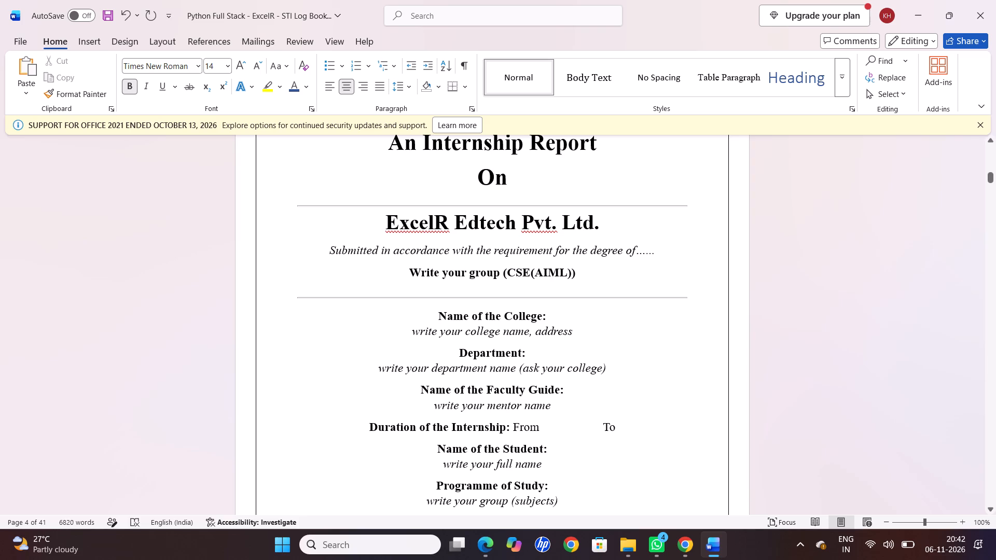
# Replace the placeholder under Name of the College on the Internship Report page with "Sri Vasavi Engineering College,Tadepalligudem".
pyautogui.click(574, 334)
pyautogui.press('BackSpace')
pyautogui.press('BackSpace')
pyautogui.press('BackSpace')
pyautogui.press('BackSpace')
pyautogui.press('BackSpace')
pyautogui.press('BackSpace')
pyautogui.press('BackSpace')
pyautogui.press('BackSpace')
pyautogui.press('BackSpace')
pyautogui.press('BackSpace')
pyautogui.press('BackSpace')
pyautogui.press('BackSpace')
pyautogui.press('BackSpace')
pyautogui.press('BackSpace')
pyautogui.press('BackSpace')
pyautogui.press('BackSpace')
pyautogui.press('BackSpace')
pyautogui.press('BackSpace')
pyautogui.press('BackSpace')
pyautogui.press('BackSpace')
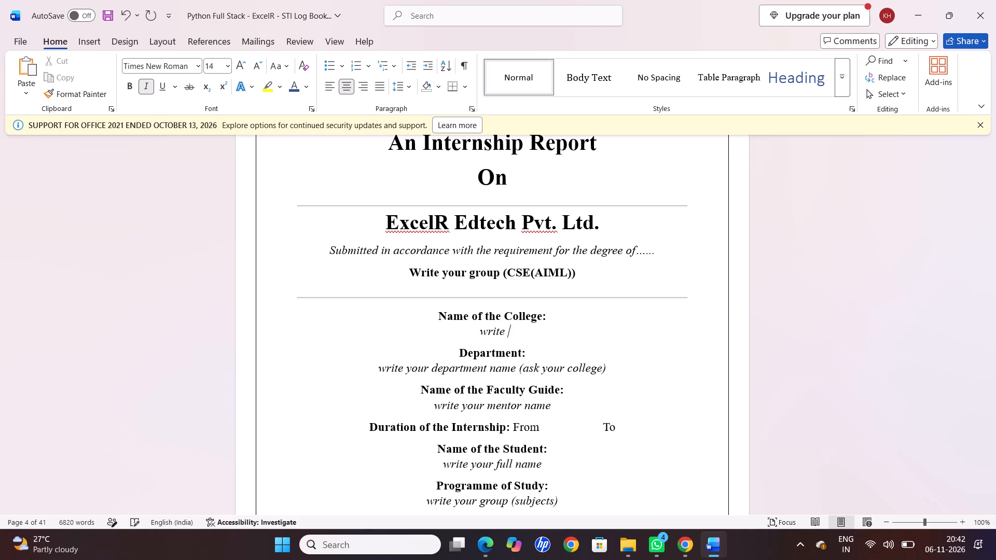
pyautogui.press('BackSpace')
pyautogui.press('BackSpace')
pyautogui.press('BackSpace')
pyautogui.press('BackSpace')
pyautogui.press('BackSpace')
pyautogui.press('BackSpace')
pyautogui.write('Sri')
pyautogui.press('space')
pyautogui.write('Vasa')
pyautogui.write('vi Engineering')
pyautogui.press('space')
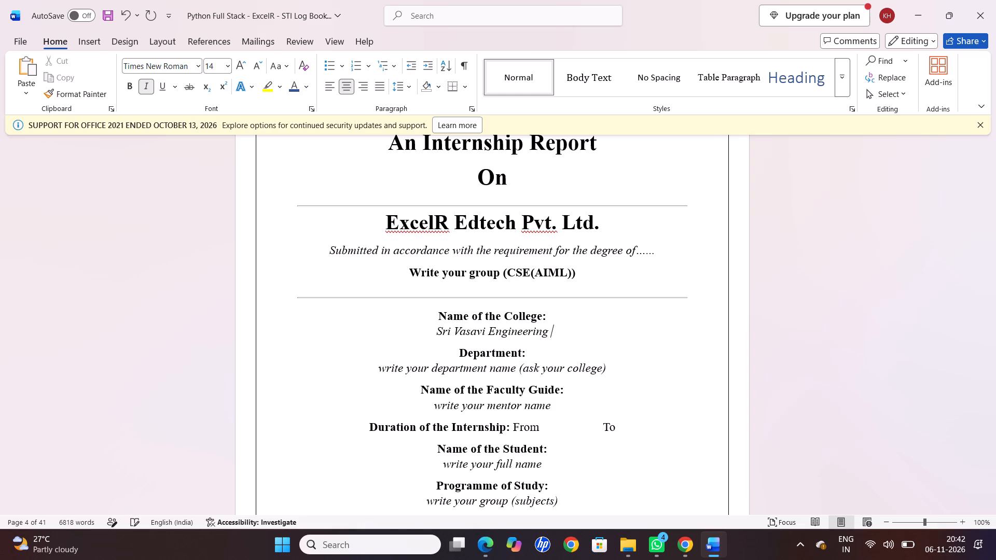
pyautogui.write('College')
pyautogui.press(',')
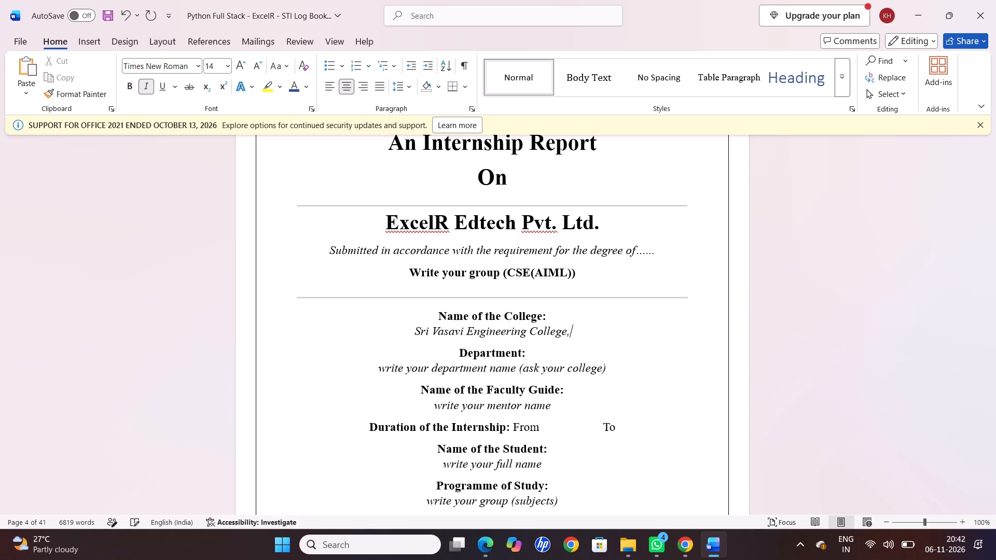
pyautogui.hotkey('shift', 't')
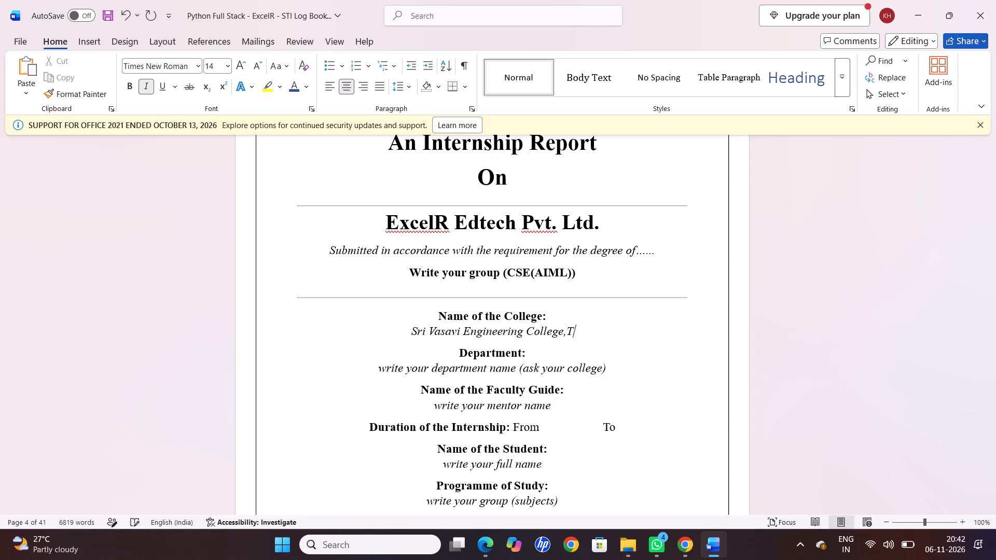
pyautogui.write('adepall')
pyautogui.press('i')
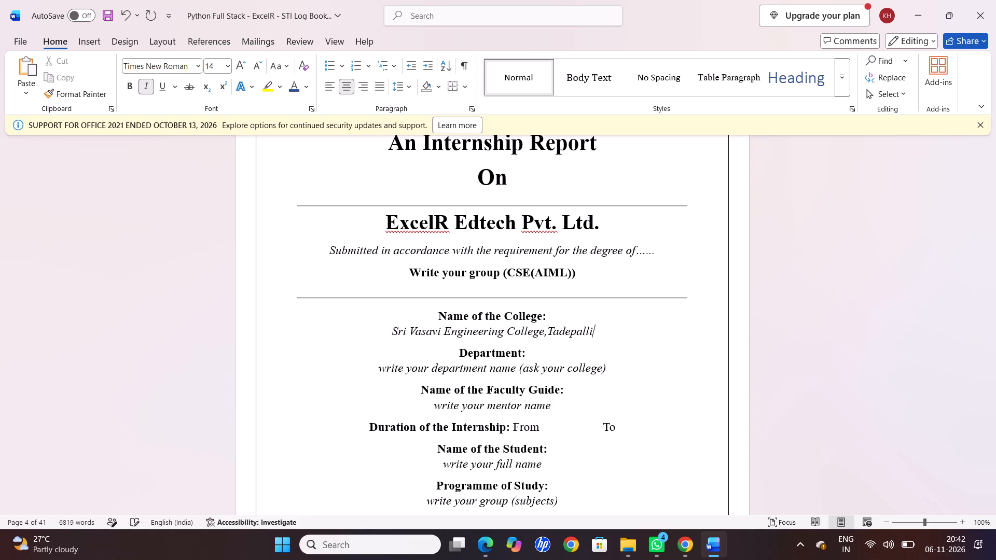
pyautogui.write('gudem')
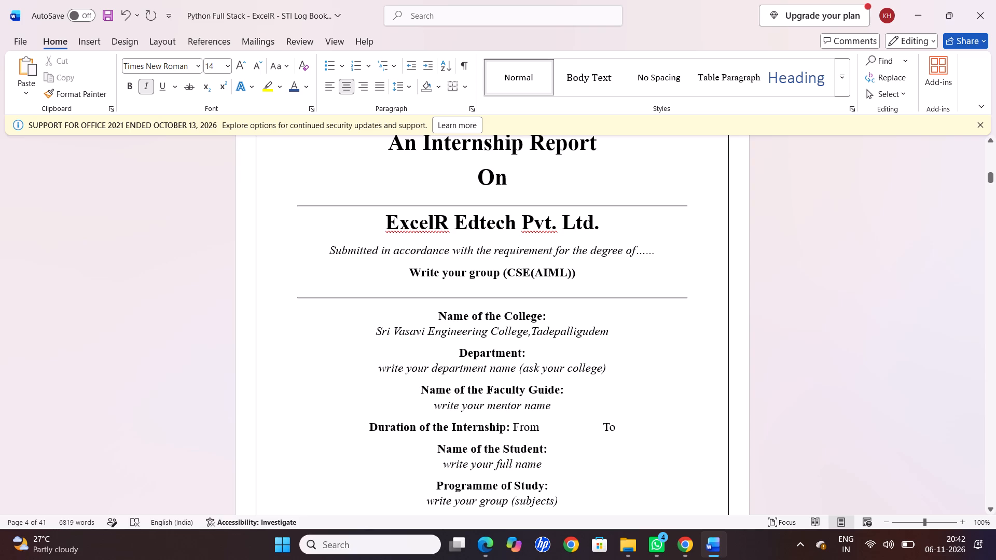
# Replace the placeholder under Department with "Computer Science Engineering(Artificial Intelligence&Machine Learning)".
pyautogui.click(607, 368)
pyautogui.press('BackSpace')
pyautogui.press('BackSpace')
pyautogui.press('BackSpace')
pyautogui.press('BackSpace')
pyautogui.press('BackSpace')
pyautogui.press('BackSpace')
pyautogui.press('BackSpace')
pyautogui.press('BackSpace')
pyautogui.press('BackSpace')
pyautogui.press('BackSpace')
pyautogui.press('BackSpace')
pyautogui.press('BackSpace')
pyautogui.press('BackSpace')
pyautogui.press('BackSpace')
pyautogui.press('BackSpace')
pyautogui.press('BackSpace')
pyautogui.press('BackSpace')
pyautogui.press('BackSpace')
pyautogui.press('BackSpace')
pyautogui.press('BackSpace')
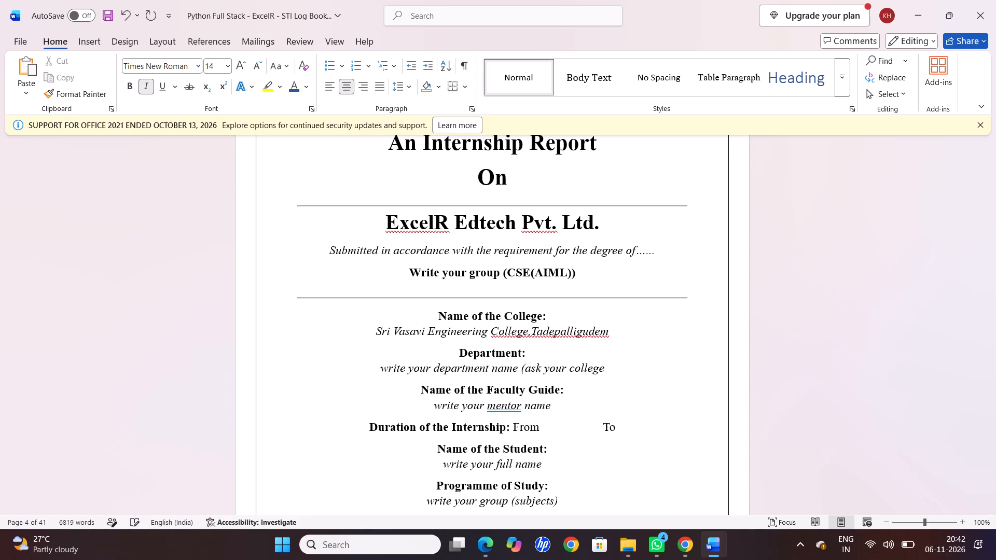
pyautogui.press('BackSpace')
pyautogui.press('BackSpace')
pyautogui.press('BackSpace')
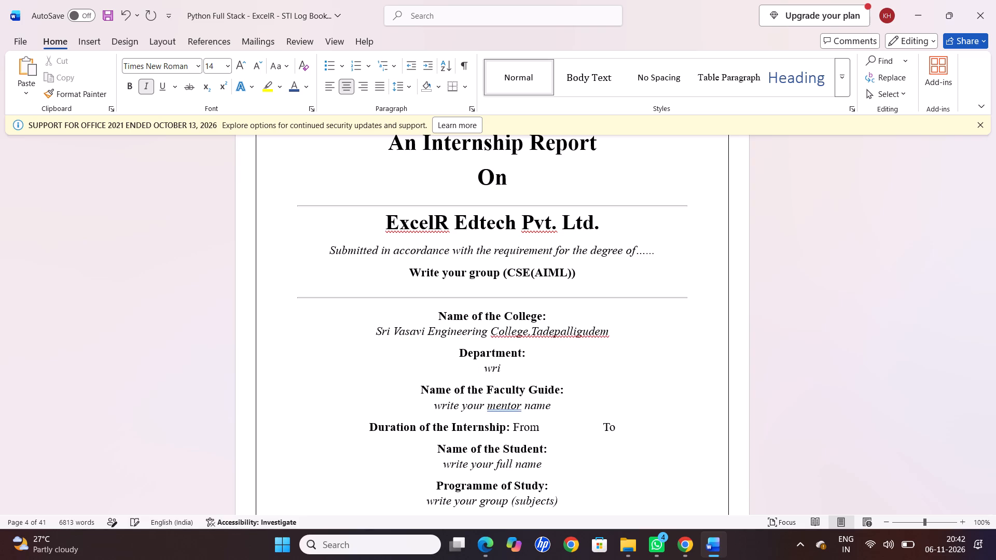
pyautogui.press('BackSpace')
pyautogui.press('BackSpace')
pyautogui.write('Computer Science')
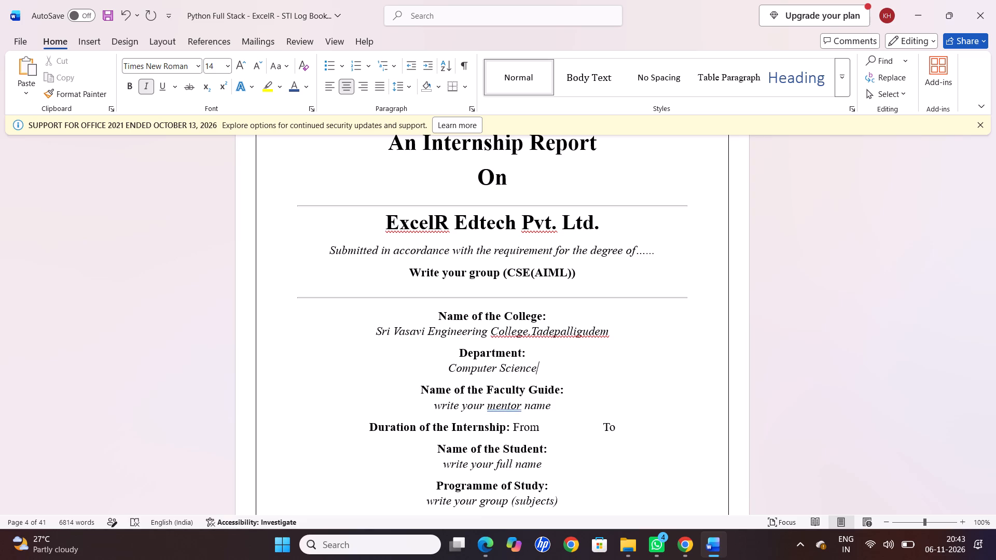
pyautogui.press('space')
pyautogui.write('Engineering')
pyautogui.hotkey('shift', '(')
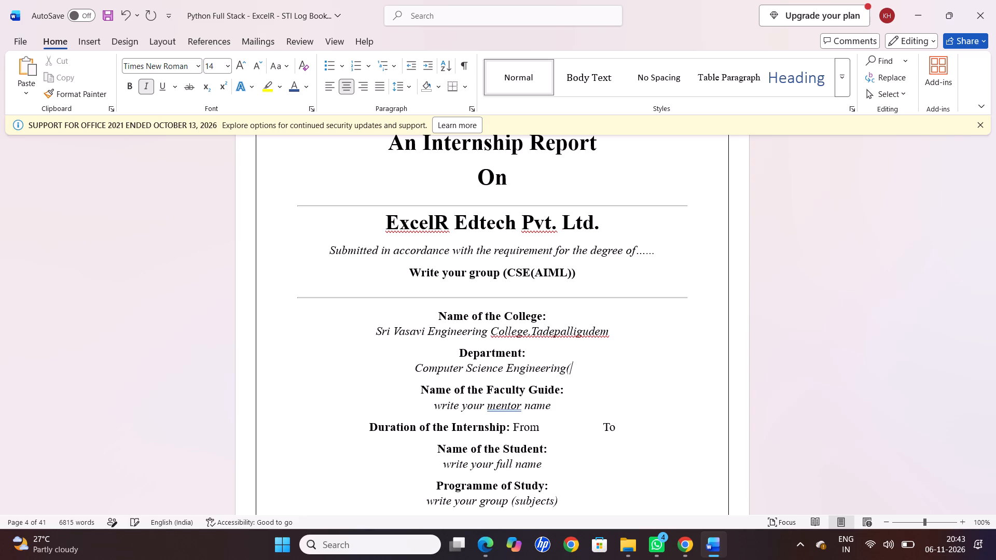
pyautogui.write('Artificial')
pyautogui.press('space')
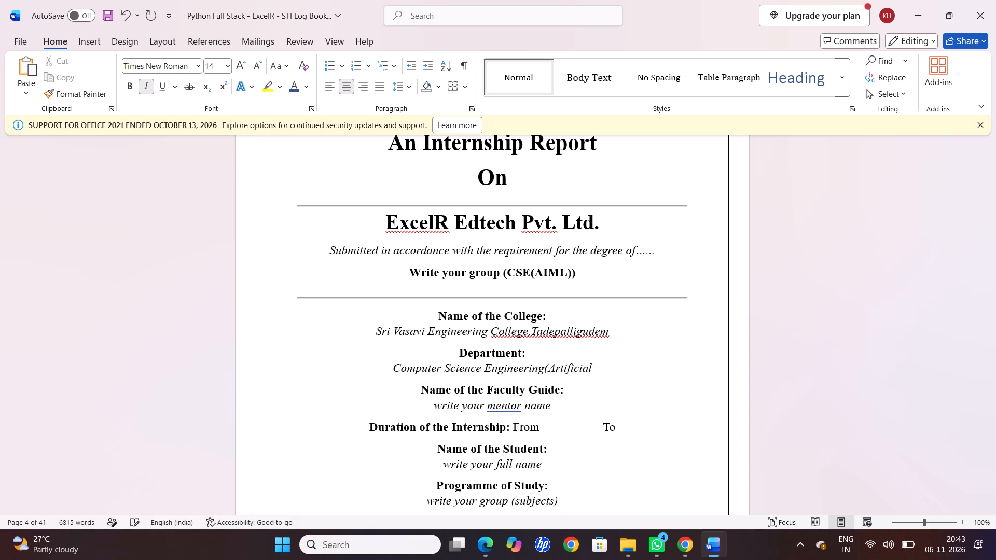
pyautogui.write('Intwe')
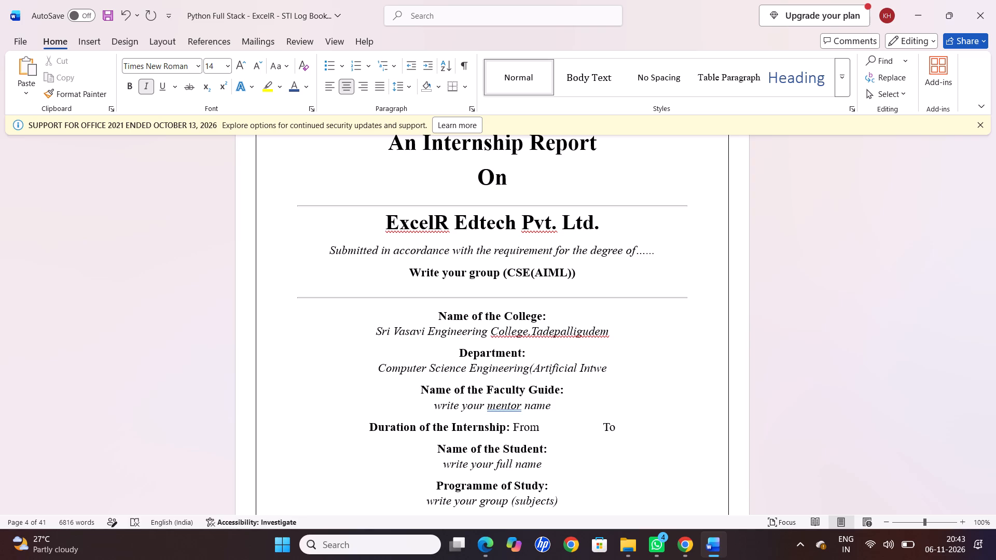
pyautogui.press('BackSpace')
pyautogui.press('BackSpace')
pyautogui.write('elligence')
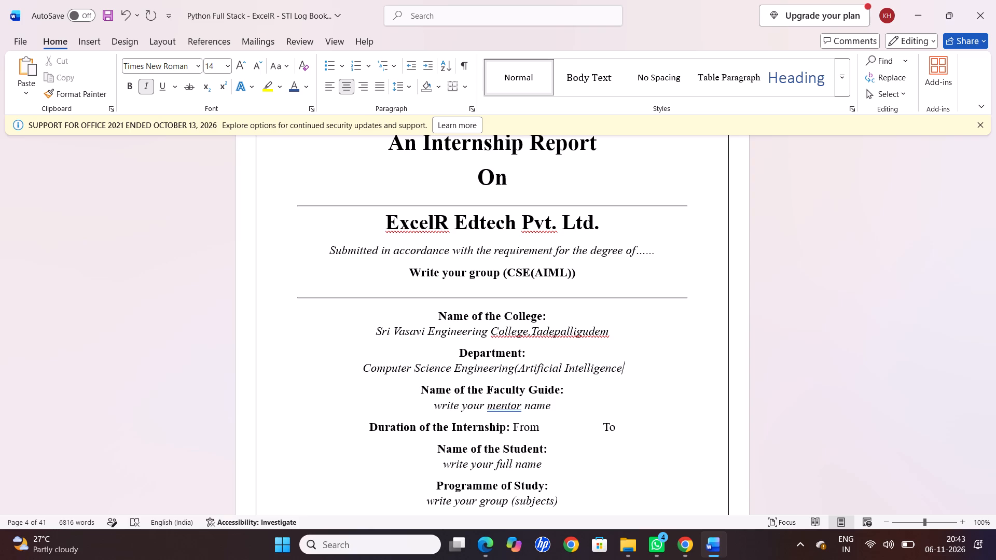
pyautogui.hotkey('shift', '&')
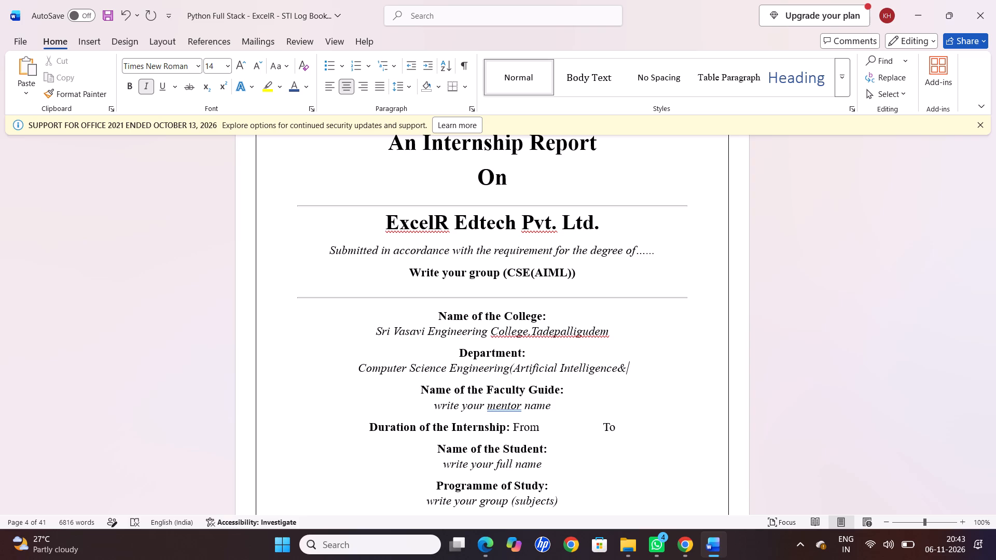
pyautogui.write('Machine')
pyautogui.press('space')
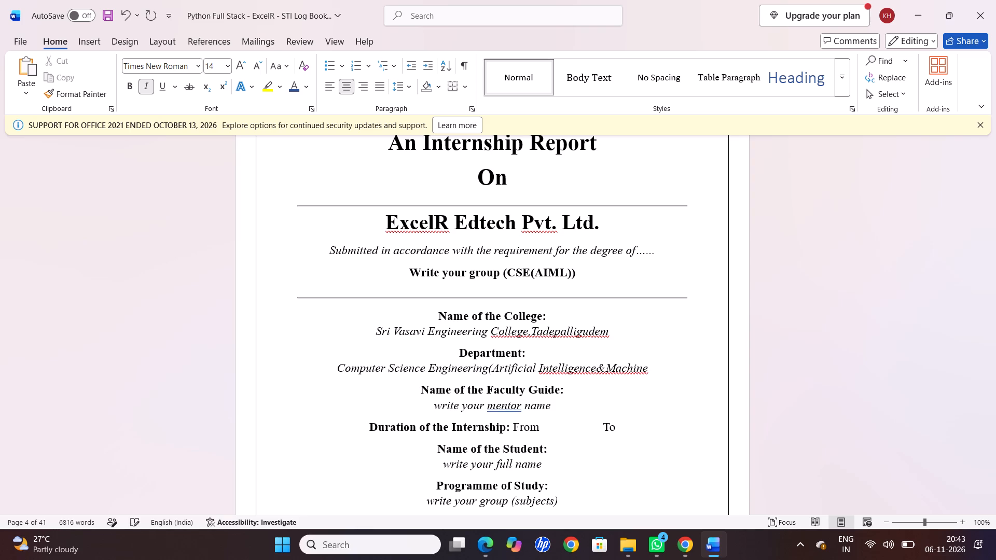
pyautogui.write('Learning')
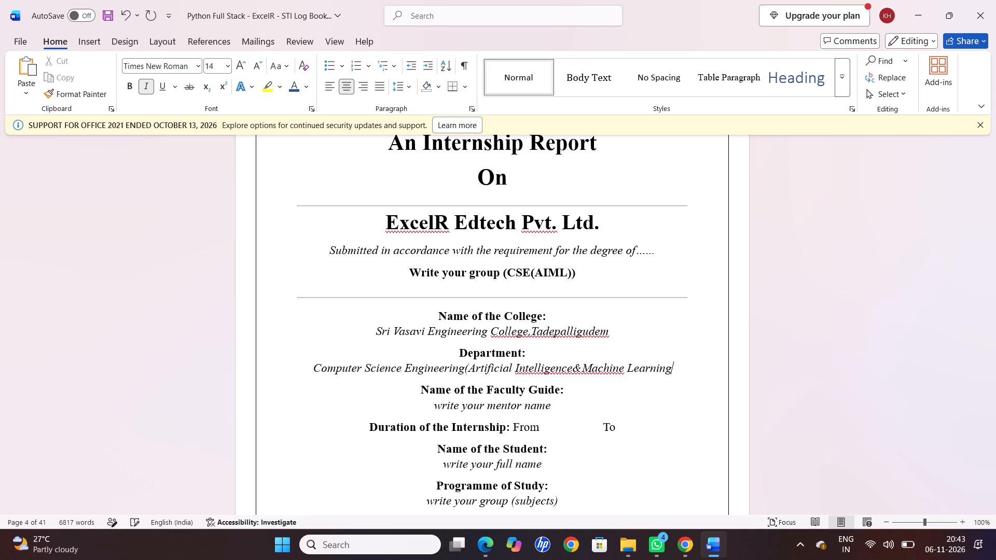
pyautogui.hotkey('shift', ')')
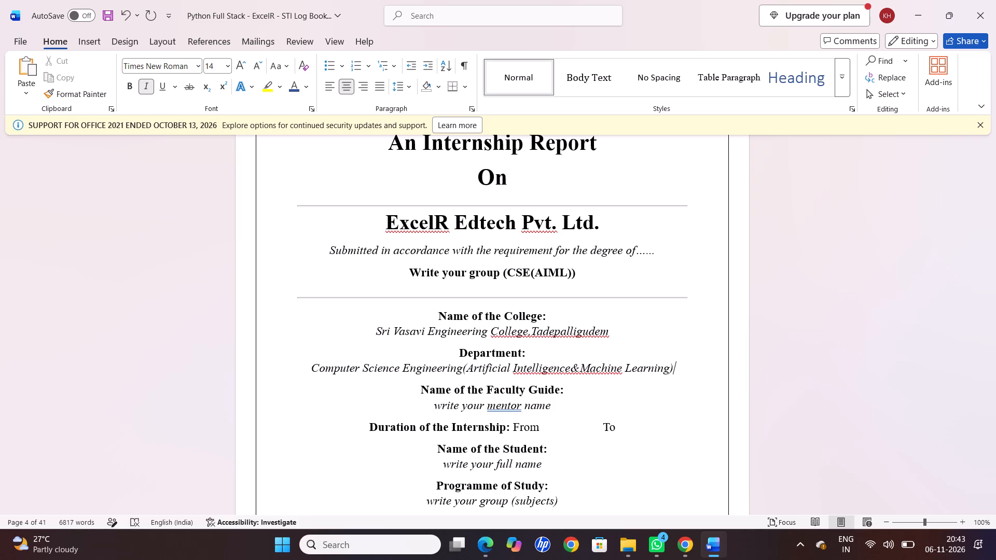
pyautogui.click(572, 396)
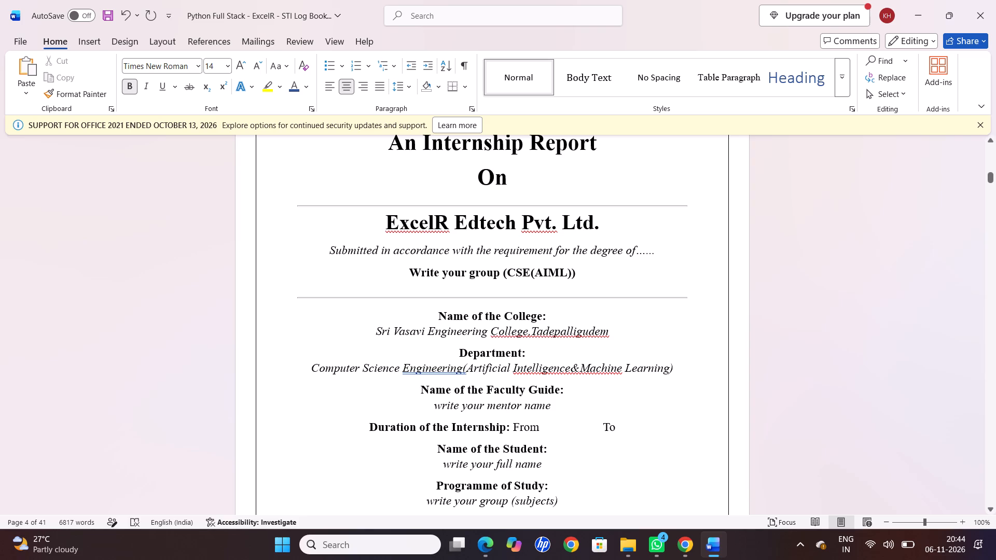
# Enter 04 May 2026 as the From date on the Duration of the Internship line.
pyautogui.click(544, 429)
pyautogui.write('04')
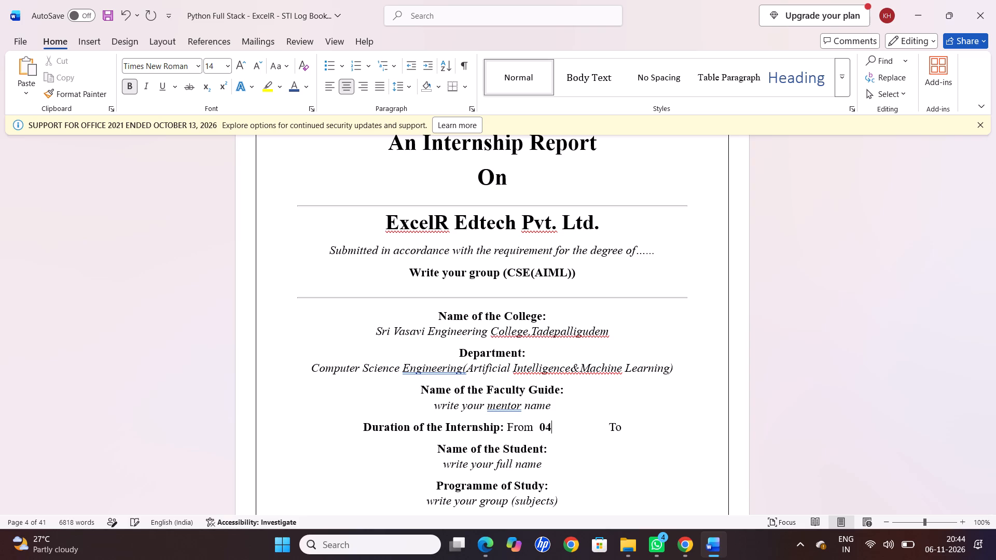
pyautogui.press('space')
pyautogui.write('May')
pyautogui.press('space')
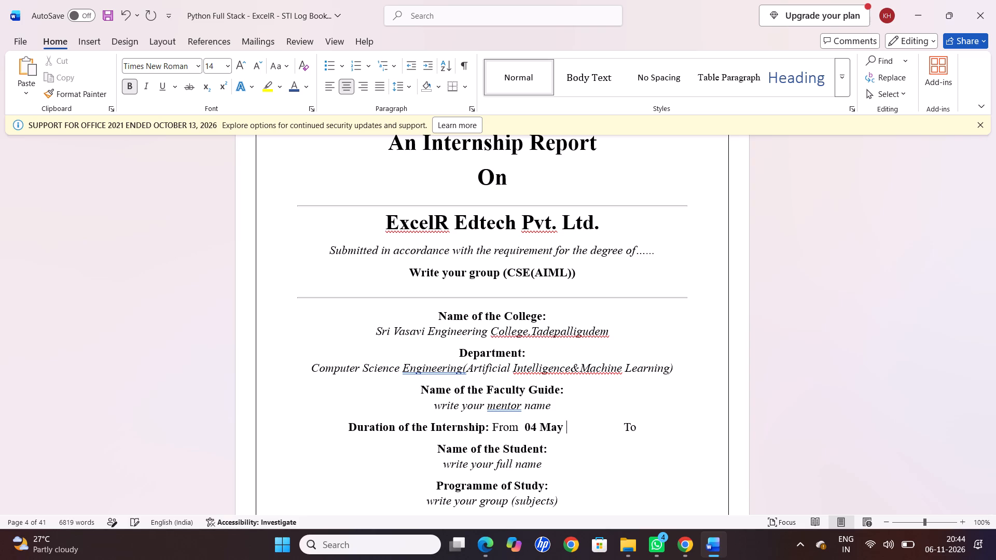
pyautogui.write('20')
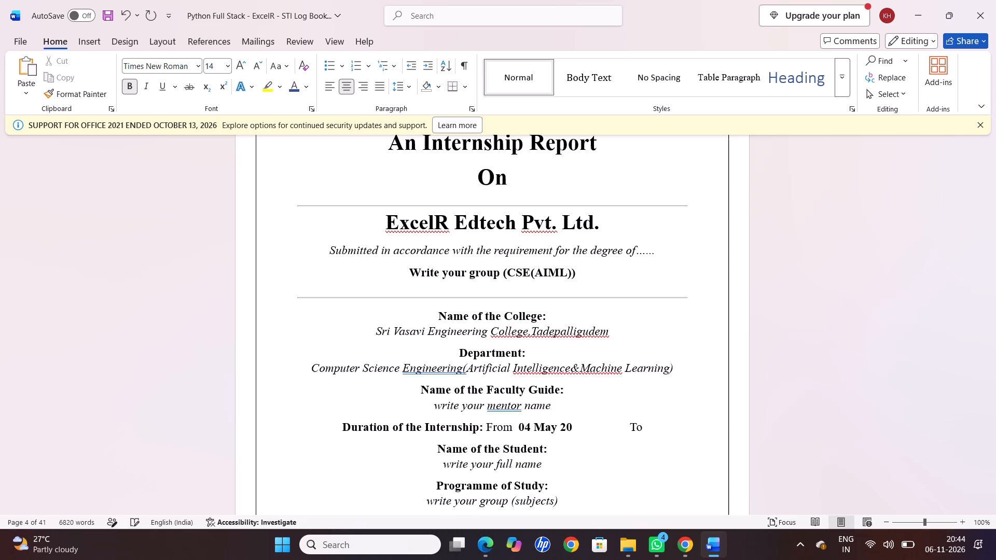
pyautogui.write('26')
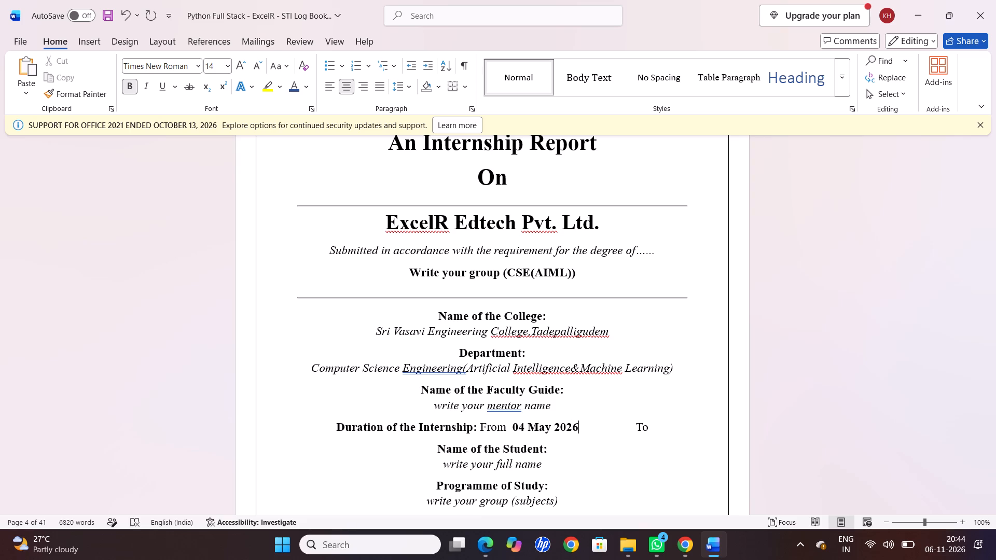
# Delete the extra blank space between the From date and the word "To" on the Duration of the Internship line.
pyautogui.click(632, 428)
pyautogui.press('BackSpace')
pyautogui.press('BackSpace')
pyautogui.press('BackSpace')
pyautogui.press('BackSpace')
pyautogui.press('BackSpace')
pyautogui.press('BackSpace')
pyautogui.press('BackSpace')
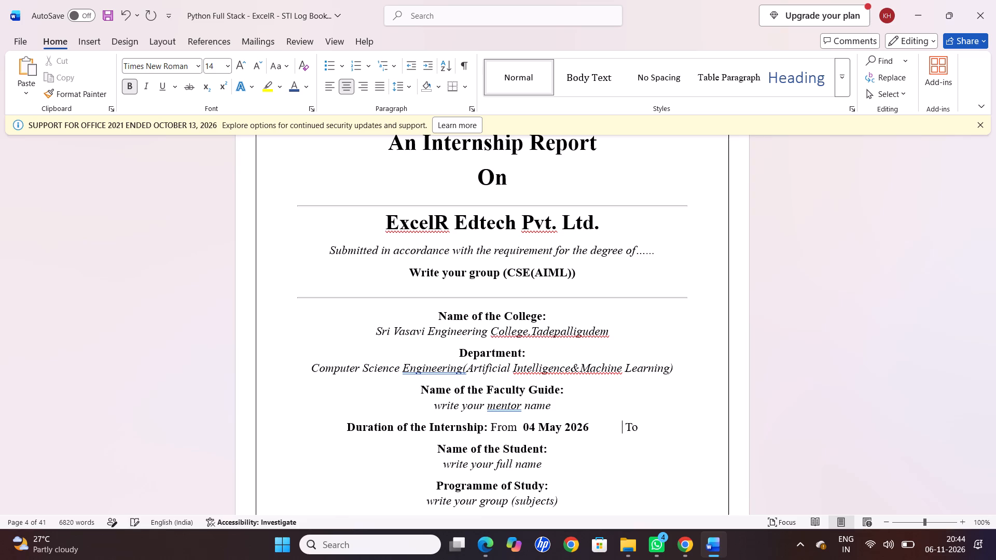
pyautogui.press('BackSpace')
pyautogui.press('BackSpace')
pyautogui.press('BackSpace')
pyautogui.press('BackSpace')
pyautogui.press('BackSpace')
pyautogui.press('BackSpace')
pyautogui.press('BackSpace')
pyautogui.press('BackSpace')
pyautogui.press('BackSpace')
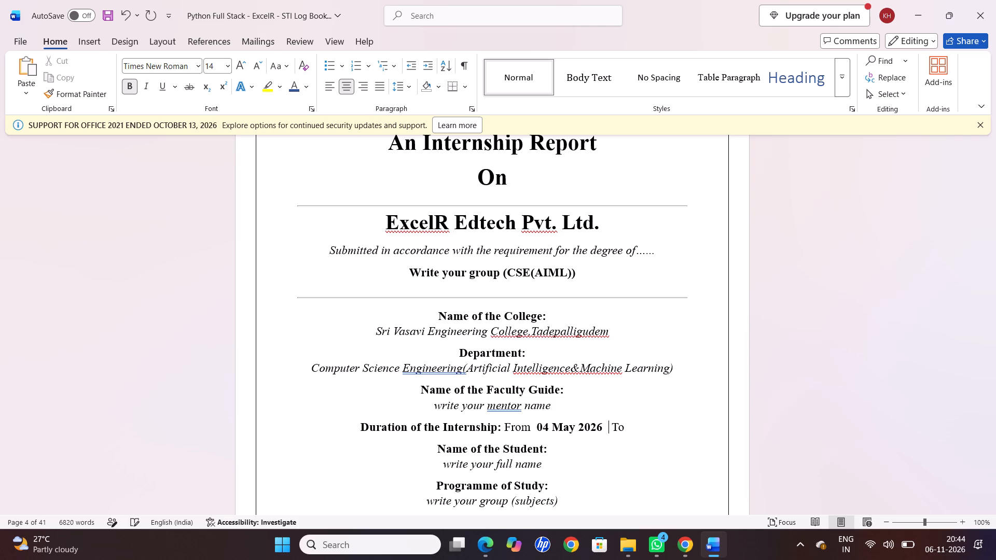
pyautogui.press('BackSpace')
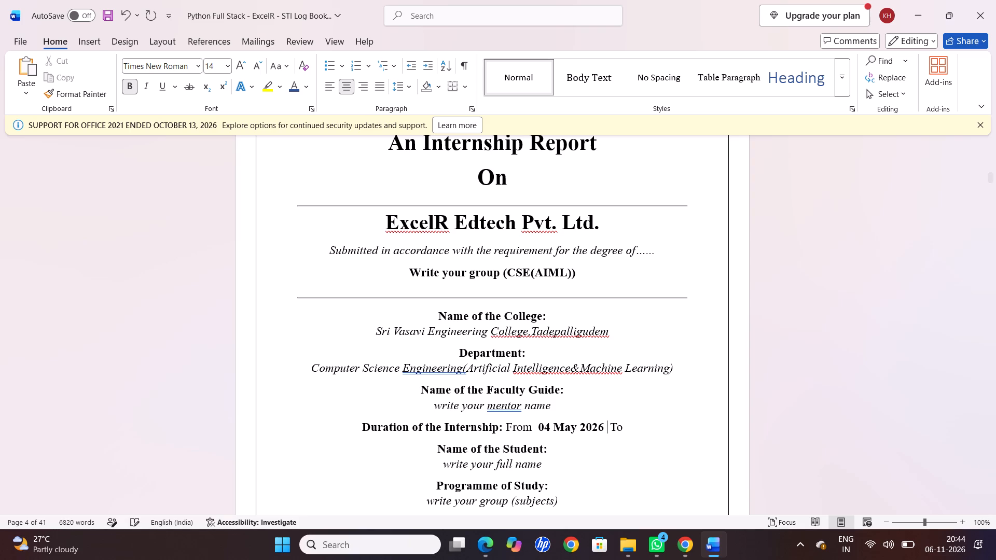
# Enter 27 June 2026 as the To date on the Duration of the Internship line.
pyautogui.click(628, 426)
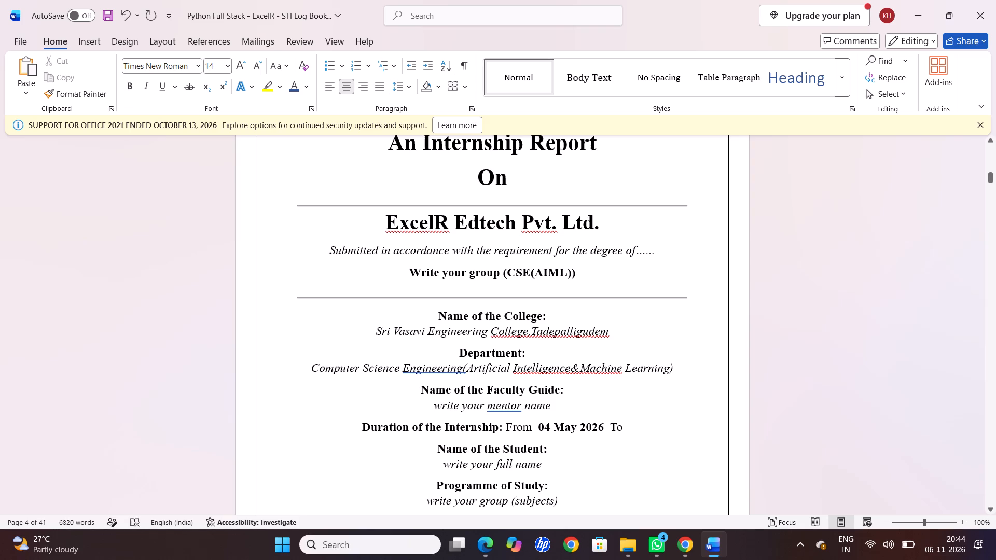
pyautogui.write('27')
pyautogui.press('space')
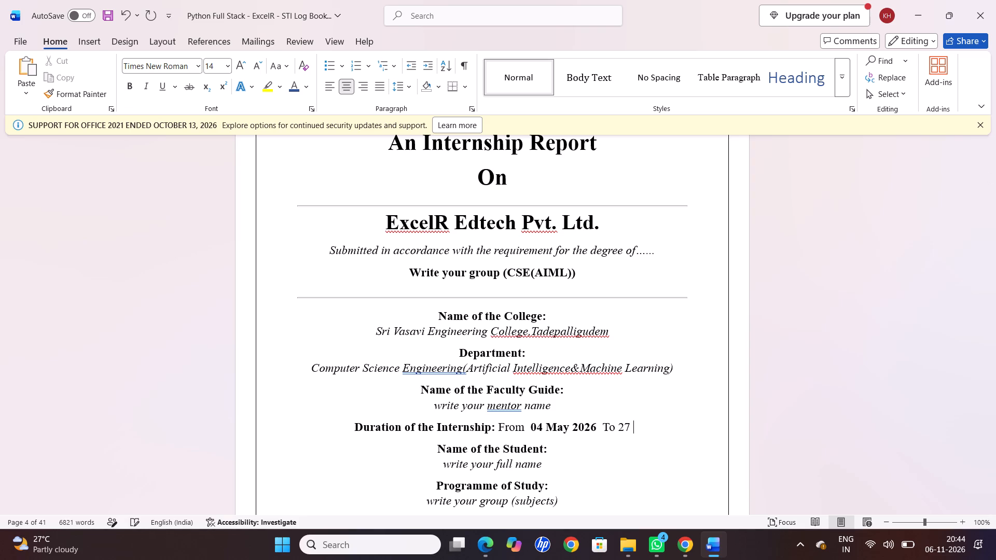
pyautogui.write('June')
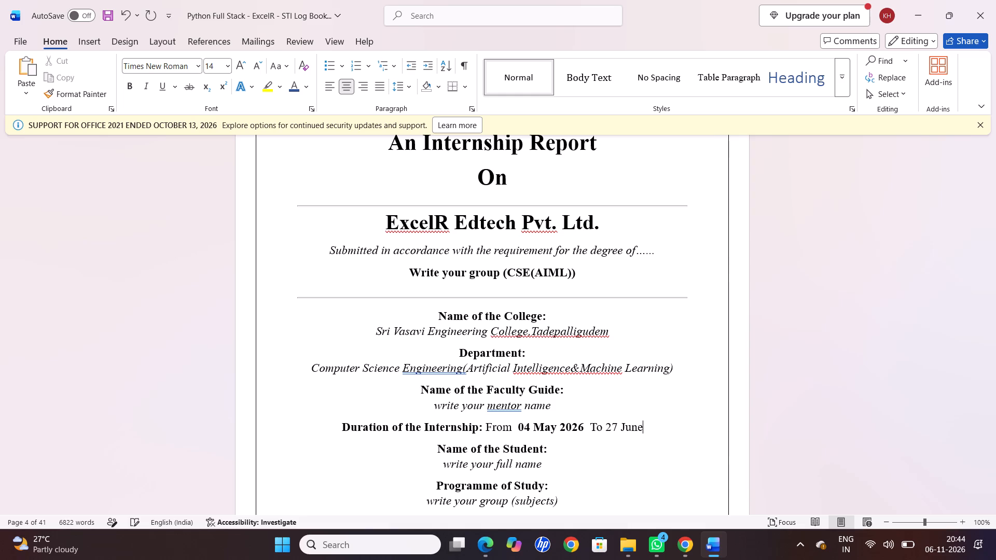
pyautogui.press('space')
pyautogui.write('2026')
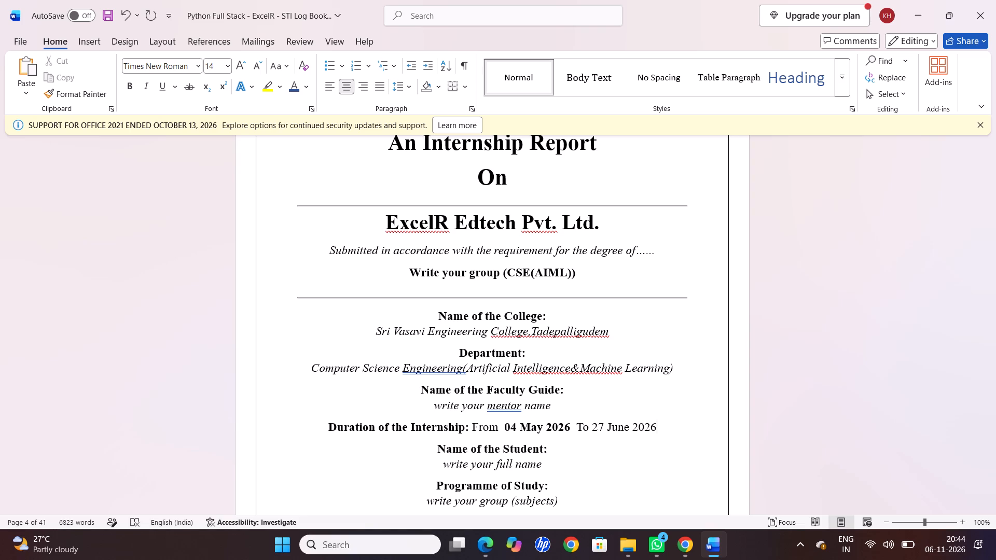
# Replace the placeholder under Name of the Student on the Internship Report page with the student's full name.
pyautogui.click(542, 467)
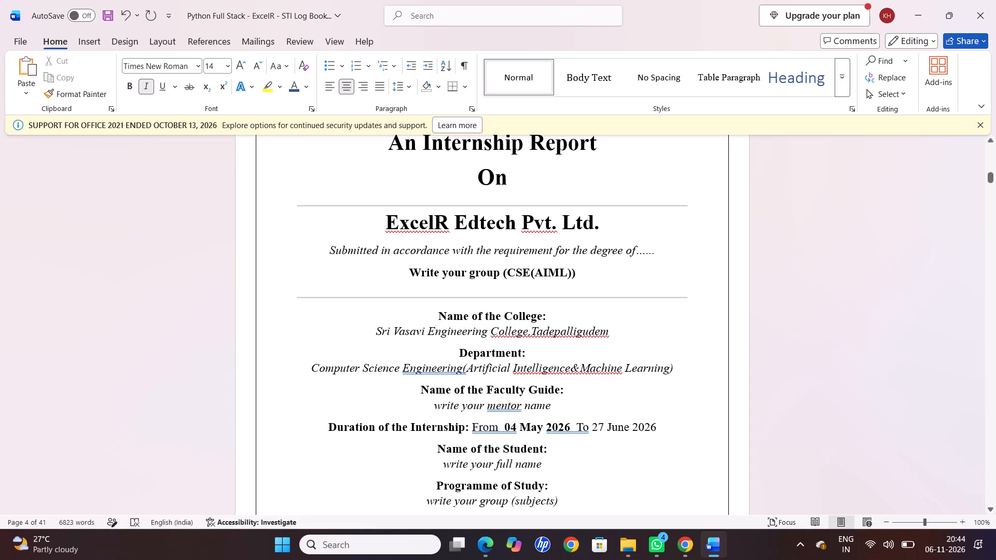
pyautogui.press('BackSpace')
pyautogui.press('BackSpace')
pyautogui.press('BackSpace')
pyautogui.press('BackSpace')
pyautogui.press('BackSpace')
pyautogui.press('BackSpace')
pyautogui.press('BackSpace')
pyautogui.press('BackSpace')
pyautogui.press('BackSpace')
pyautogui.press('BackSpace')
pyautogui.press('BackSpace')
pyautogui.press('BackSpace')
pyautogui.press('BackSpace')
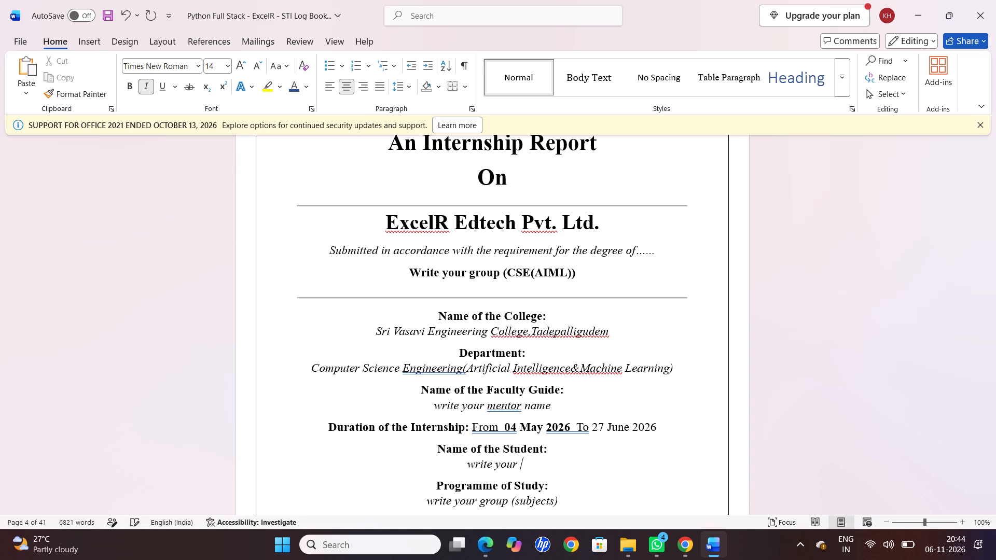
pyautogui.press('BackSpace')
pyautogui.press('BackSpace')
pyautogui.press('BackSpace')
pyautogui.press('BackSpace')
pyautogui.press('BackSpace')
pyautogui.press('BackSpace')
pyautogui.press('BackSpace')
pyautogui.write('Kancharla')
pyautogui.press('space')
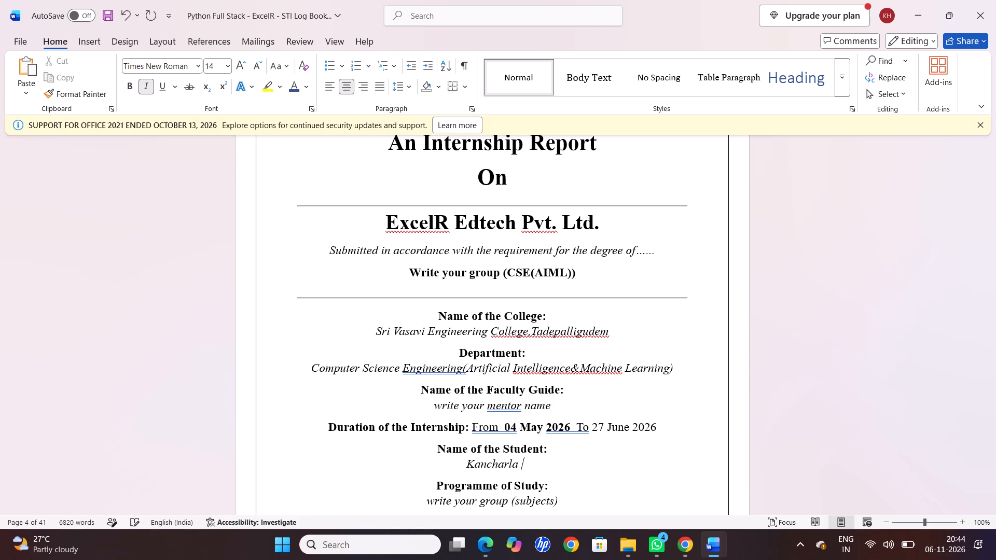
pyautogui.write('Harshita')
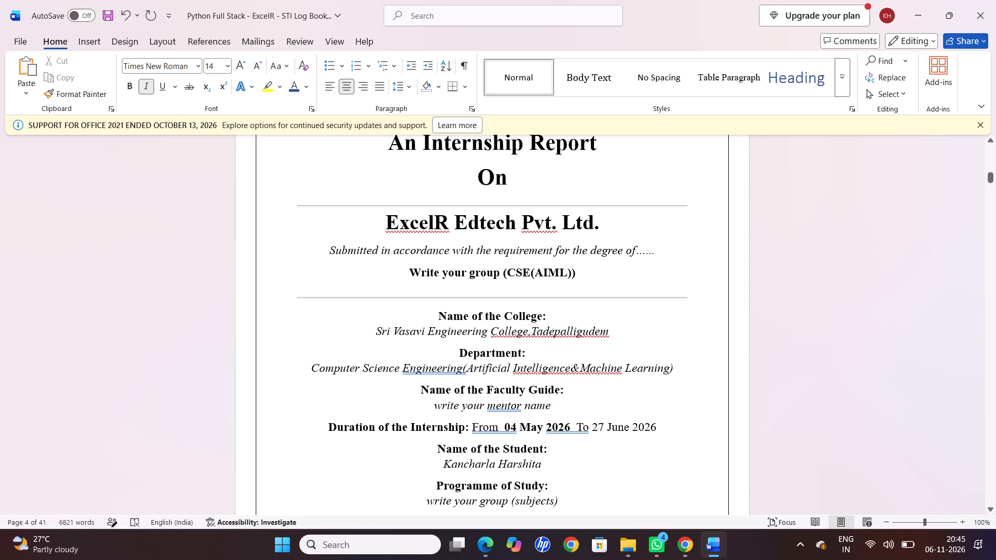
# Replace the placeholder under Programme of Study with "Bachelors of Technology(CSE(AIML)".
pyautogui.scroll(-1, 569, 489)
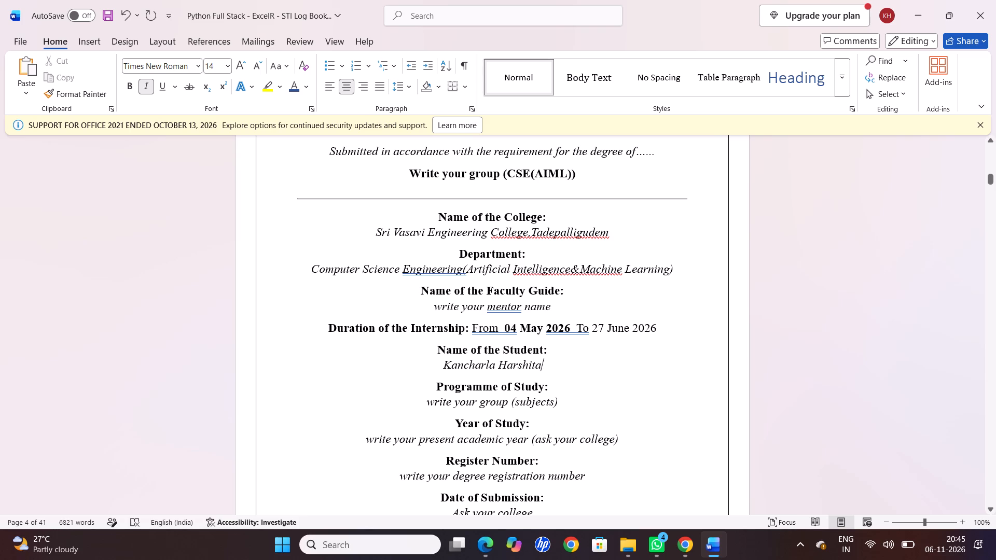
pyautogui.click(562, 400)
pyautogui.press('BackSpace')
pyautogui.press('BackSpace')
pyautogui.press('BackSpace')
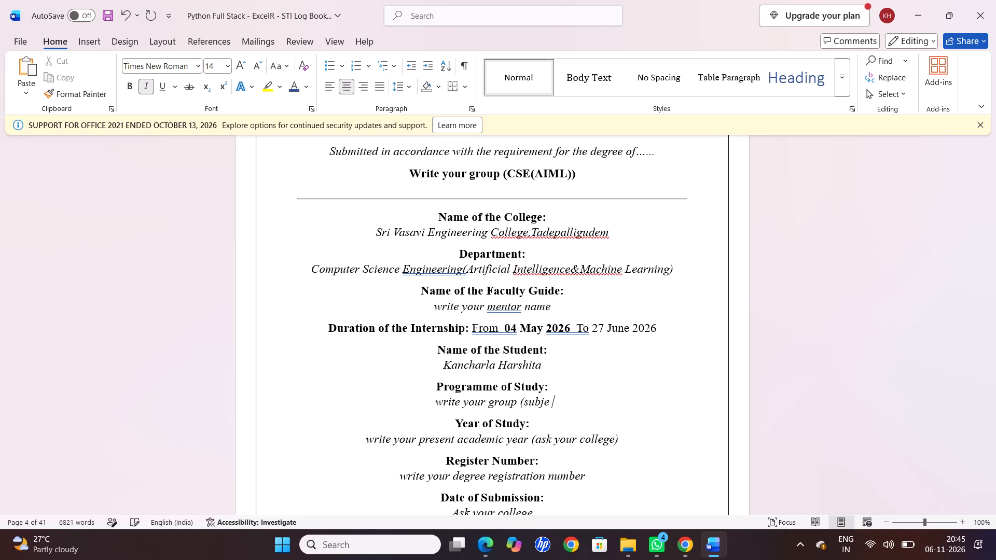
pyautogui.press('BackSpace')
pyautogui.press('BackSpace')
pyautogui.press('BackSpace')
pyautogui.press('BackSpace')
pyautogui.press('BackSpace')
pyautogui.press('BackSpace')
pyautogui.press('BackSpace')
pyautogui.press('BackSpace')
pyautogui.press('BackSpace')
pyautogui.press('BackSpace')
pyautogui.press('BackSpace')
pyautogui.press('BackSpace')
pyautogui.press('BackSpace')
pyautogui.press('BackSpace')
pyautogui.press('BackSpace')
pyautogui.press('BackSpace')
pyautogui.press('BackSpace')
pyautogui.press('BackSpace')
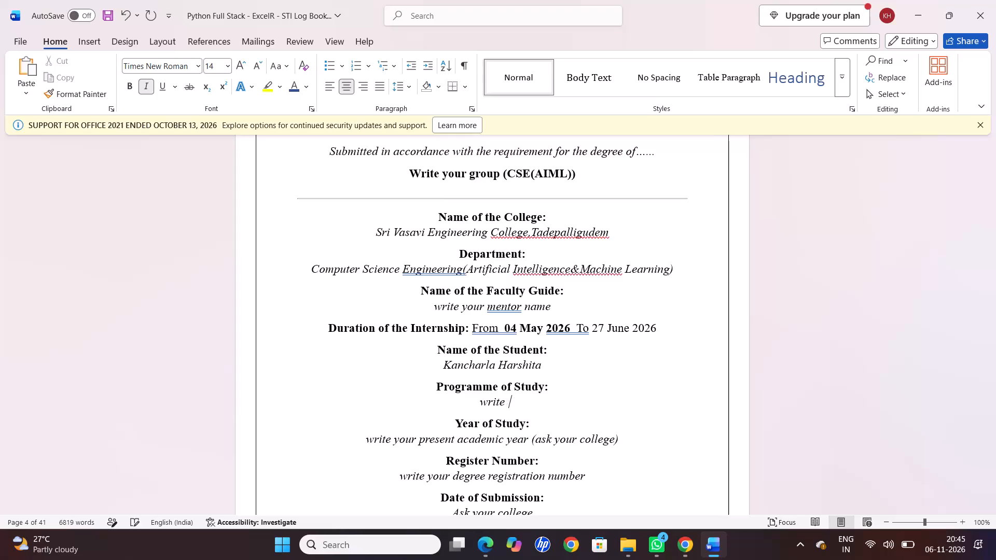
pyautogui.press('BackSpace')
pyautogui.press('BackSpace')
pyautogui.press('BackSpace')
pyautogui.press('BackSpace')
pyautogui.press('BackSpace')
pyautogui.press('BackSpace')
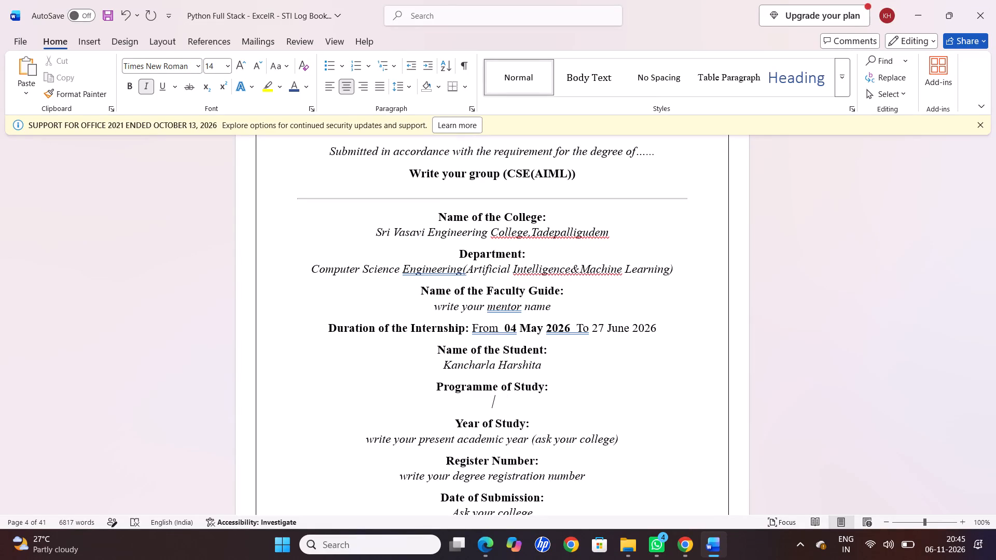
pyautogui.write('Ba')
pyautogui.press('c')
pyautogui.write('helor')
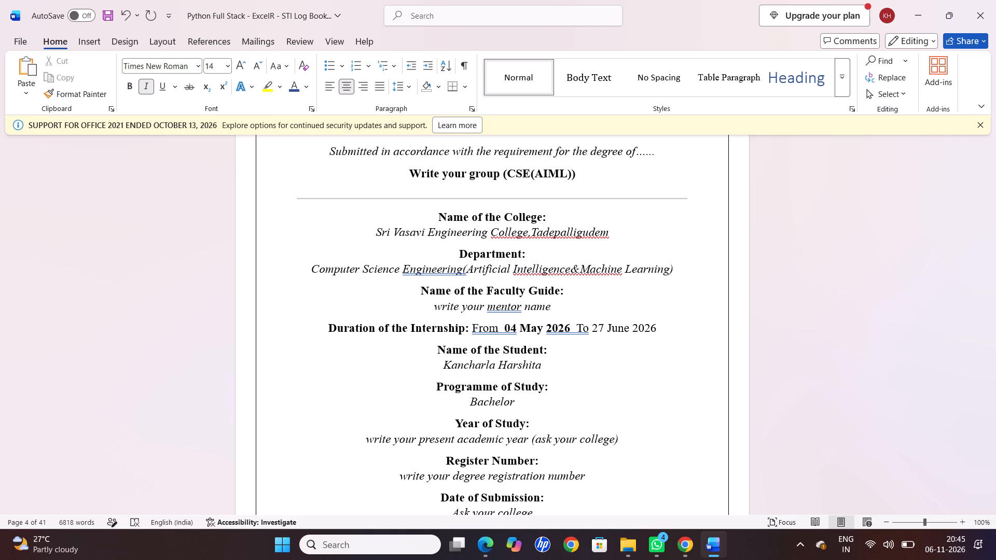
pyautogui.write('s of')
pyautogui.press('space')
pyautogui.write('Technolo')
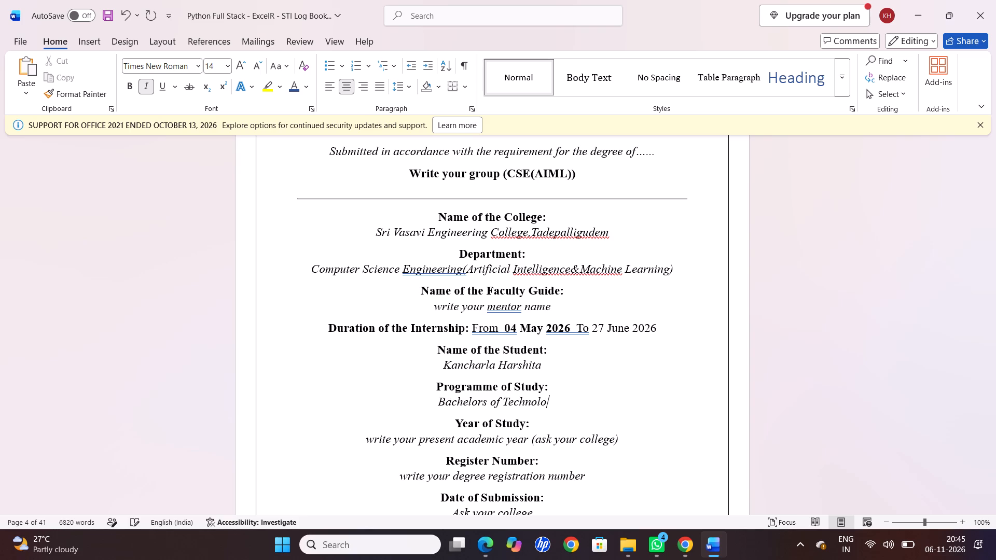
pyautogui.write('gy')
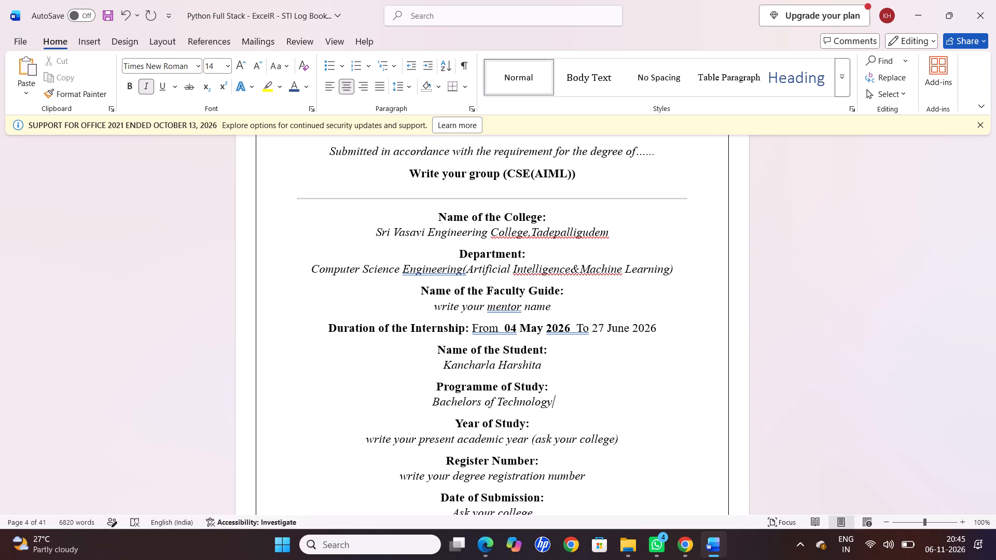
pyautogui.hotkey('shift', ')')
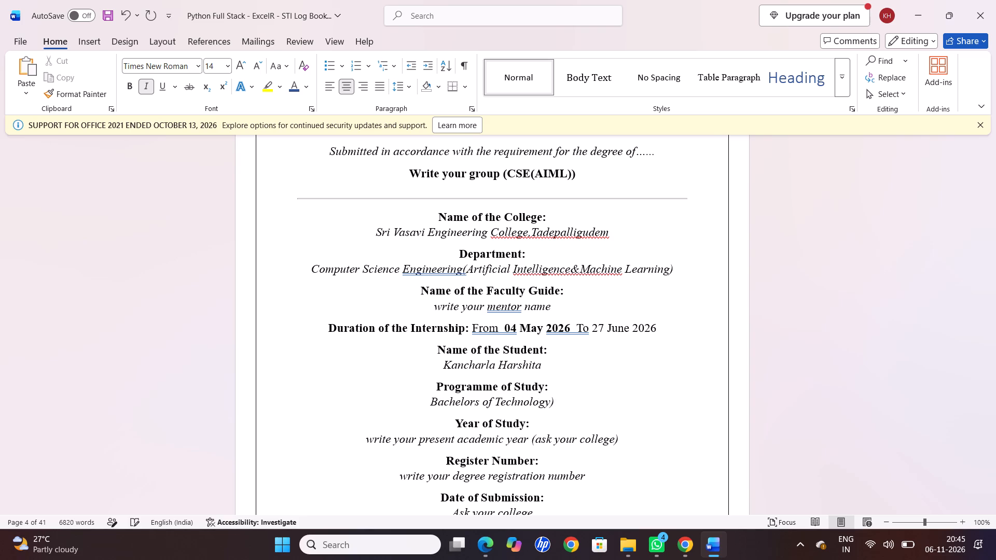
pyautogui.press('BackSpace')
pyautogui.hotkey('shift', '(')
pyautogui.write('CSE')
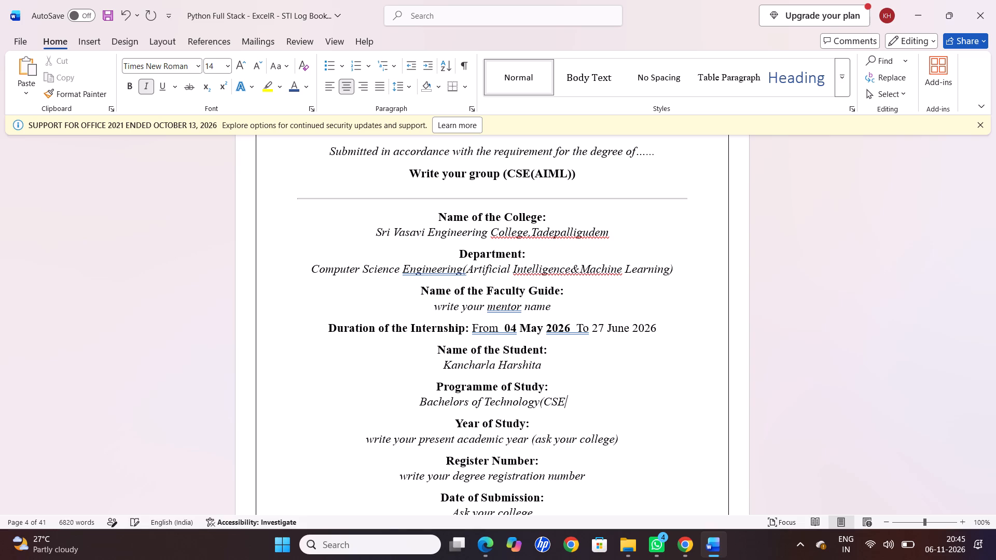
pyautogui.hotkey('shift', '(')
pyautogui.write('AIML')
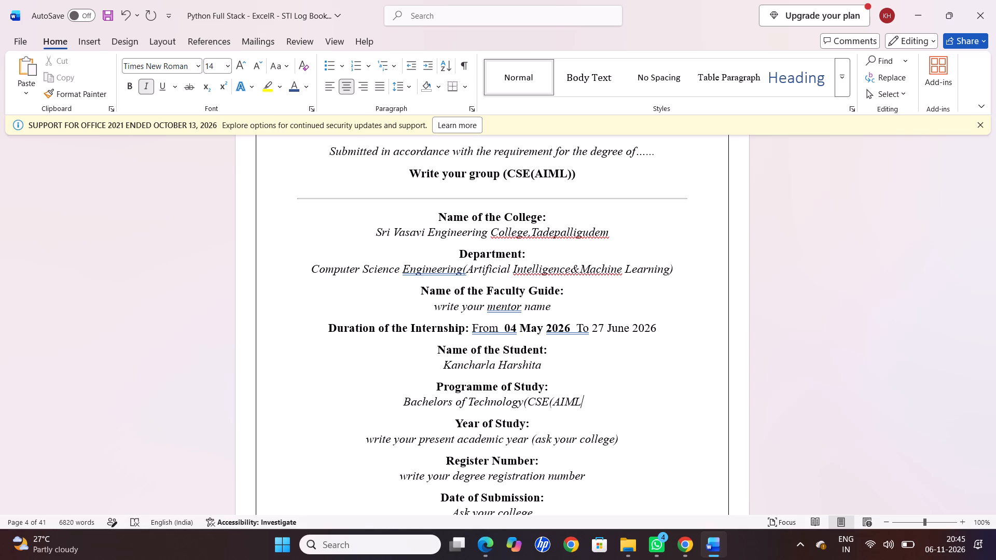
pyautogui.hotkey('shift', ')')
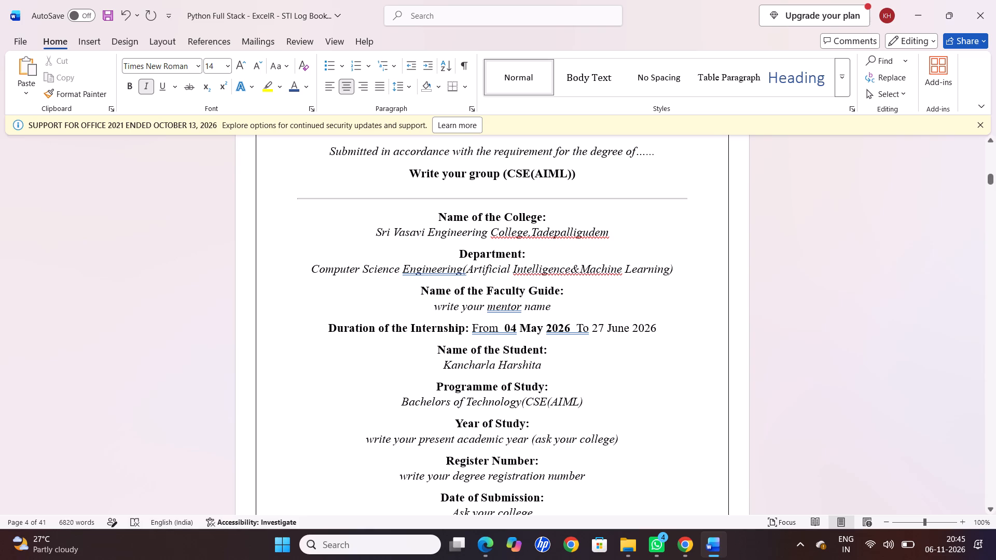
# Insert an ampersand so that AIML reads "AI&ML" in both the degree group line and the Programme of Study entry.
pyautogui.click(547, 175)
pyautogui.hotkey('shift', '&')
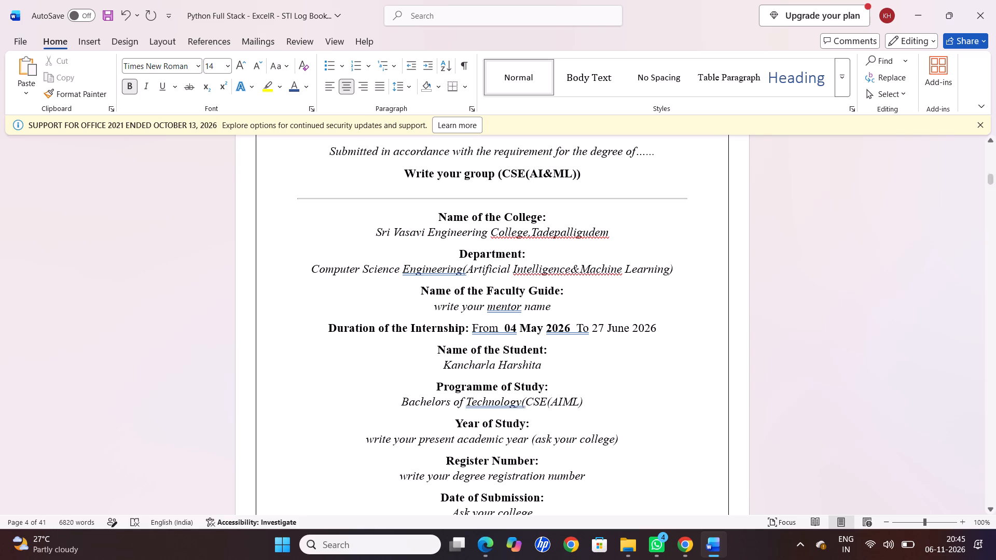
pyautogui.click(564, 400)
pyautogui.hotkey('shift', '&')
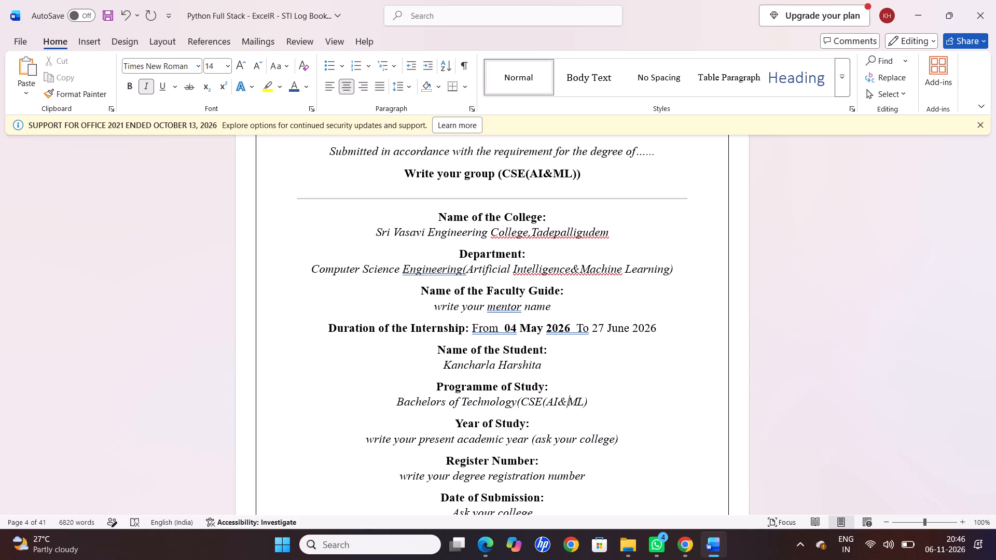
# Replace the placeholder under Year of Study with the academic year "2026-2027".
pyautogui.scroll(-1, 580, 454)
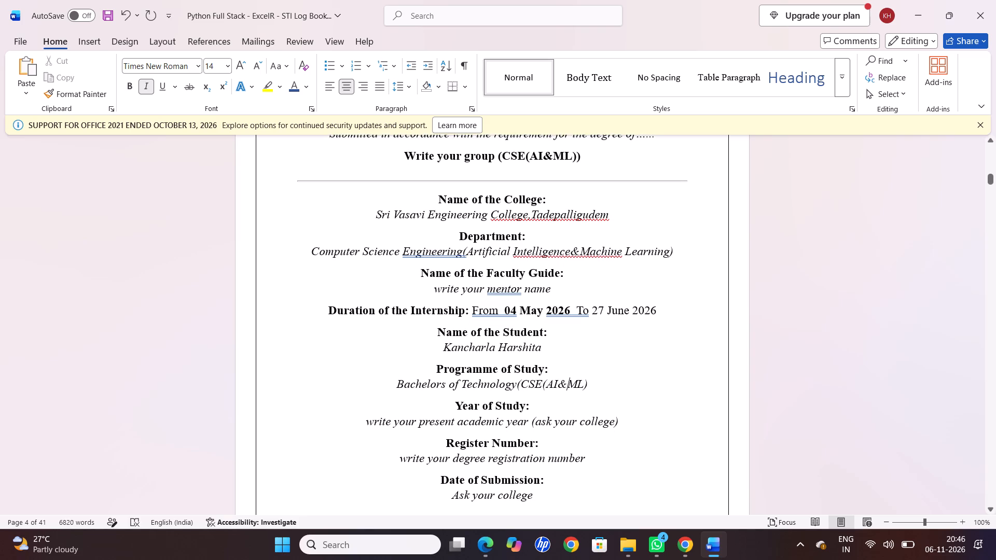
pyautogui.click(621, 424)
pyautogui.press('BackSpace')
pyautogui.press('BackSpace')
pyautogui.press('BackSpace')
pyautogui.press('BackSpace')
pyautogui.press('BackSpace')
pyautogui.press('BackSpace')
pyautogui.press('BackSpace')
pyautogui.press('BackSpace')
pyautogui.press('BackSpace')
pyautogui.press('BackSpace')
pyautogui.press('BackSpace')
pyautogui.press('BackSpace')
pyautogui.press('BackSpace')
pyautogui.press('BackSpace')
pyautogui.press('BackSpace')
pyautogui.press('BackSpace')
pyautogui.press('BackSpace')
pyautogui.press('BackSpace')
pyautogui.press('BackSpace')
pyautogui.press('BackSpace')
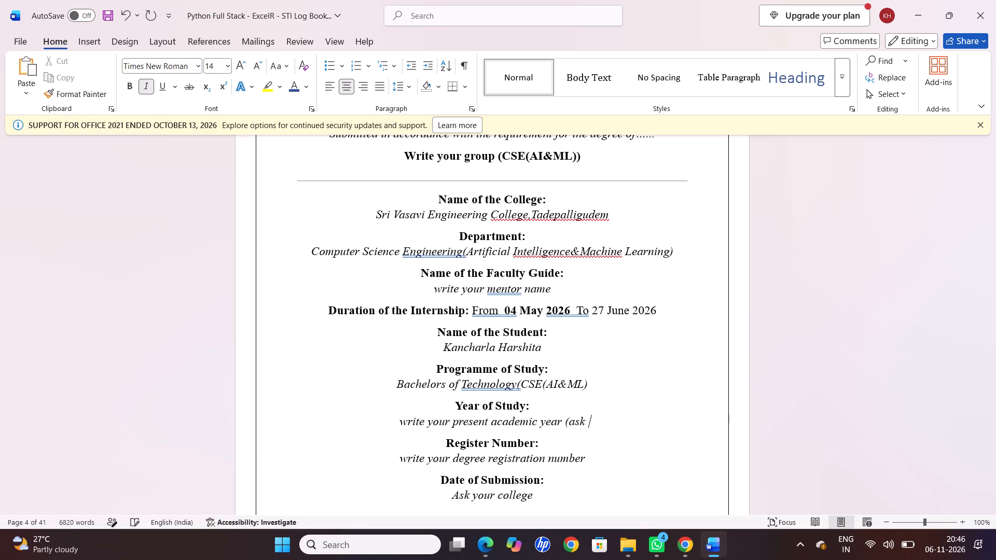
pyautogui.press('BackSpace')
pyautogui.press('BackSpace')
pyautogui.press('BackSpace')
pyautogui.press('BackSpace')
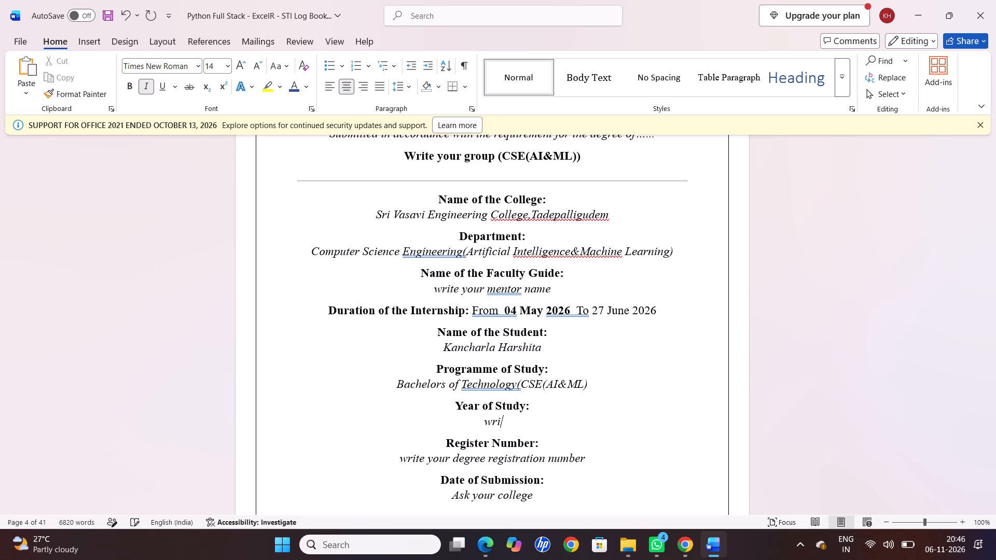
pyautogui.press('BackSpace')
pyautogui.press('BackSpace')
pyautogui.press('BackSpace')
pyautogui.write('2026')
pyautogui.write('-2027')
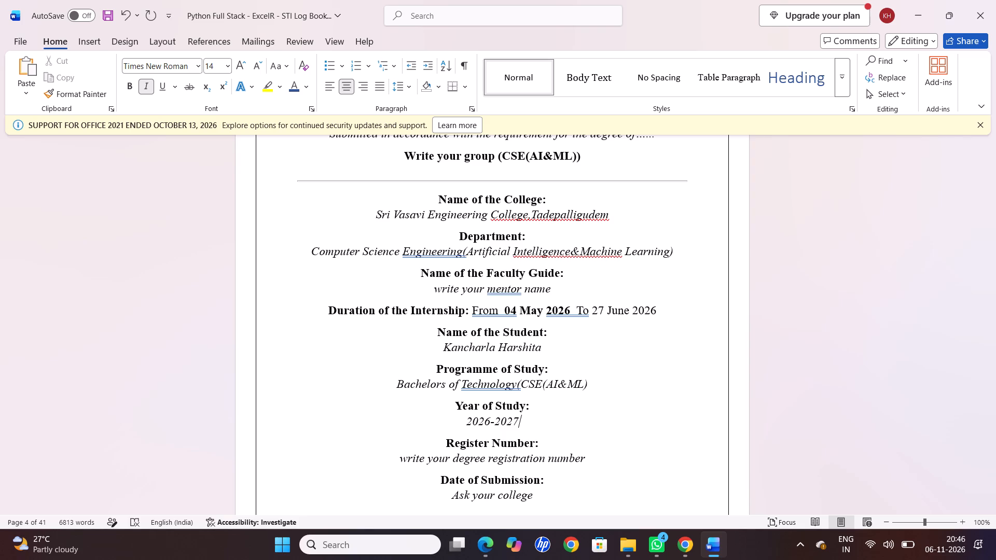
# Replace the placeholder under Register Number with the student's degree registration number.
pyautogui.click(582, 458)
pyautogui.press('Right')
pyautogui.press('BackSpace')
pyautogui.press('BackSpace')
pyautogui.press('BackSpace')
pyautogui.press('BackSpace')
pyautogui.press('BackSpace')
pyautogui.press('BackSpace')
pyautogui.press('BackSpace')
pyautogui.press('BackSpace')
pyautogui.press('BackSpace')
pyautogui.press('BackSpace')
pyautogui.press('BackSpace')
pyautogui.press('BackSpace')
pyautogui.press('BackSpace')
pyautogui.press('BackSpace')
pyautogui.press('BackSpace')
pyautogui.press('BackSpace')
pyautogui.press('BackSpace')
pyautogui.press('BackSpace')
pyautogui.press('BackSpace')
pyautogui.press('BackSpace')
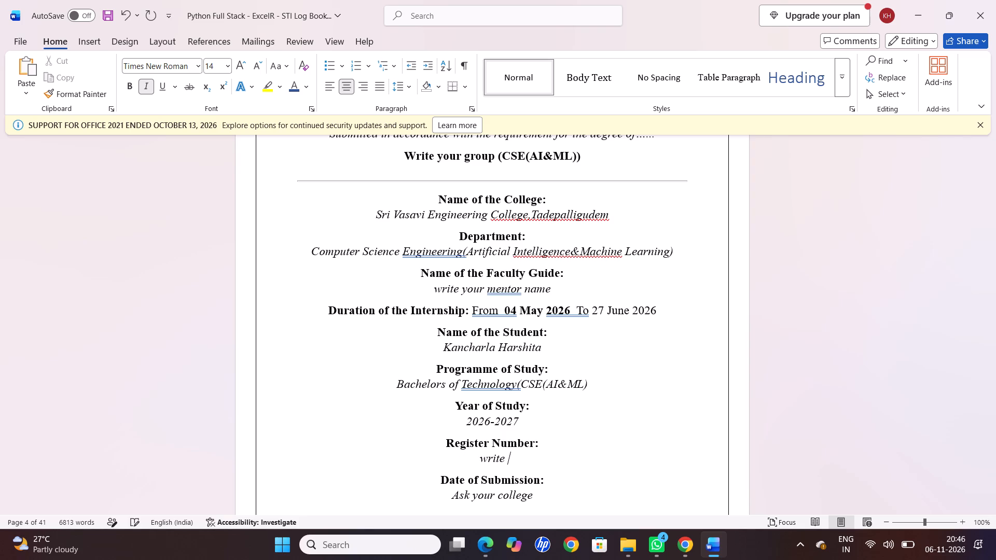
pyautogui.press('BackSpace')
pyautogui.press('BackSpace')
pyautogui.press('BackSpace')
pyautogui.press('BackSpace')
pyautogui.press('BackSpace')
pyautogui.press('BackSpace')
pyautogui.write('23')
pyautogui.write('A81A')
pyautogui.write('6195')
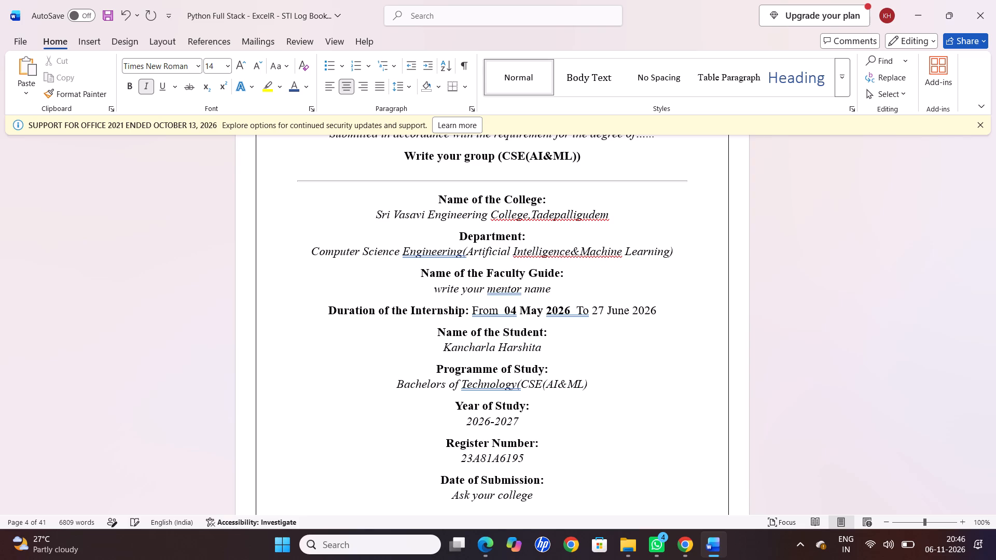
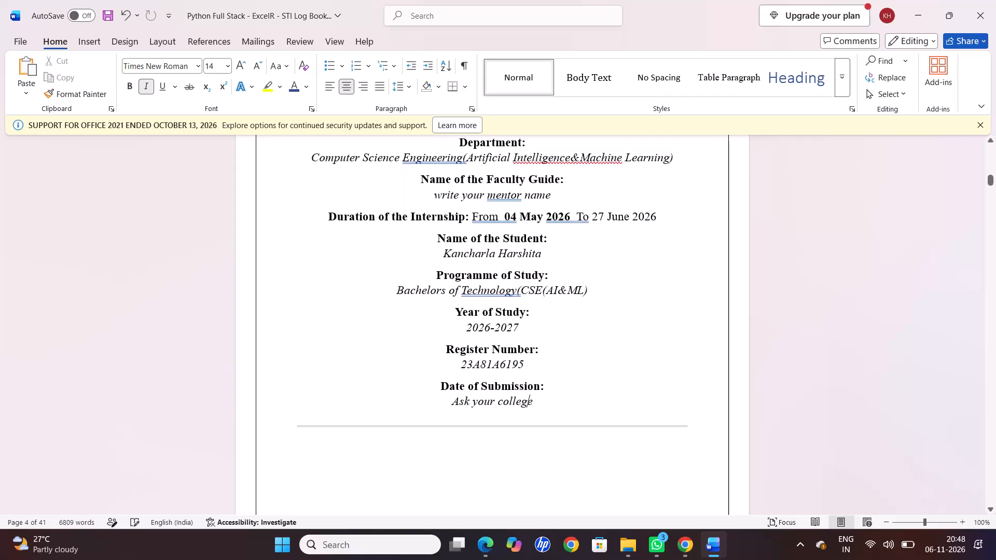
# Replace the "Ask your college" placeholder under Date of Submission with the submission date, starting with day 10.
pyautogui.press('Right')
pyautogui.press('BackSpace')
pyautogui.press('BackSpace')
pyautogui.press('BackSpace')
pyautogui.press('BackSpace')
pyautogui.press('BackSpace')
pyautogui.press('BackSpace')
pyautogui.press('BackSpace')
pyautogui.press('BackSpace')
pyautogui.press('BackSpace')
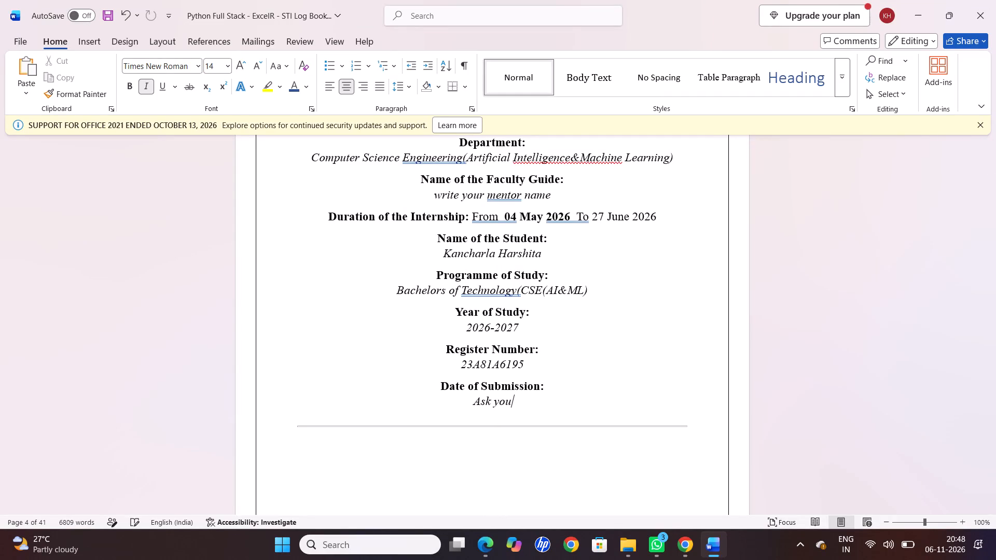
pyautogui.press('BackSpace')
pyautogui.press('BackSpace')
pyautogui.press('BackSpace')
pyautogui.press('BackSpace')
pyautogui.press('BackSpace')
pyautogui.press('BackSpace')
pyautogui.press('BackSpace')
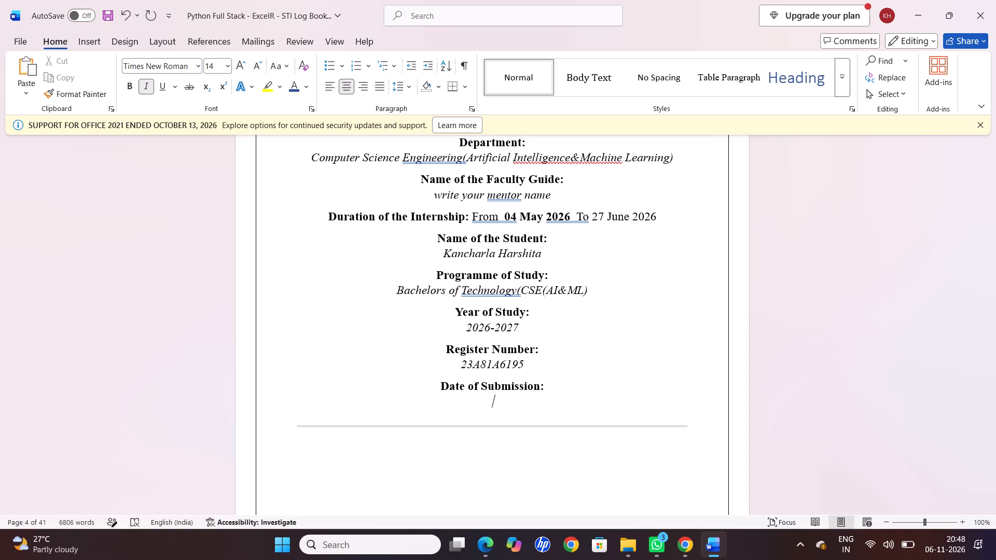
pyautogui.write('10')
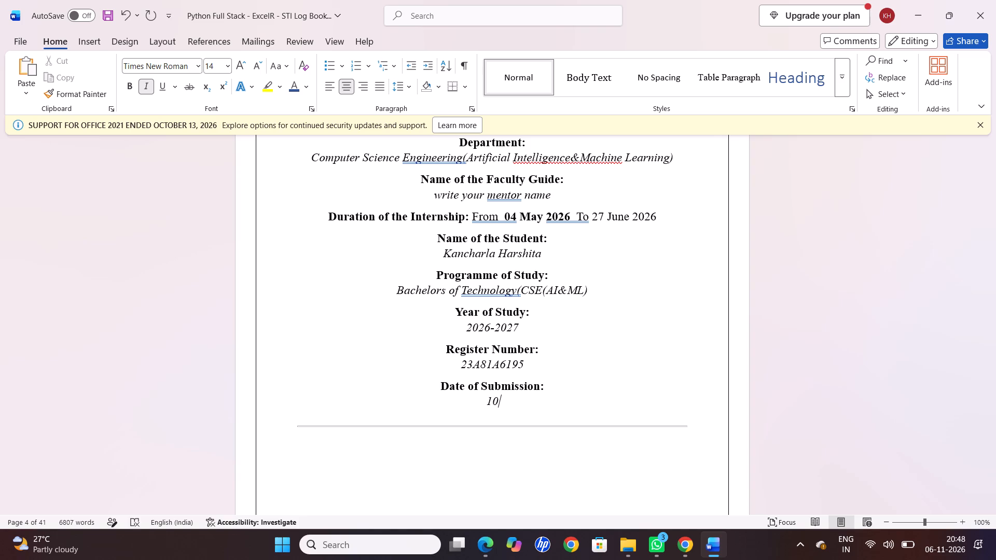
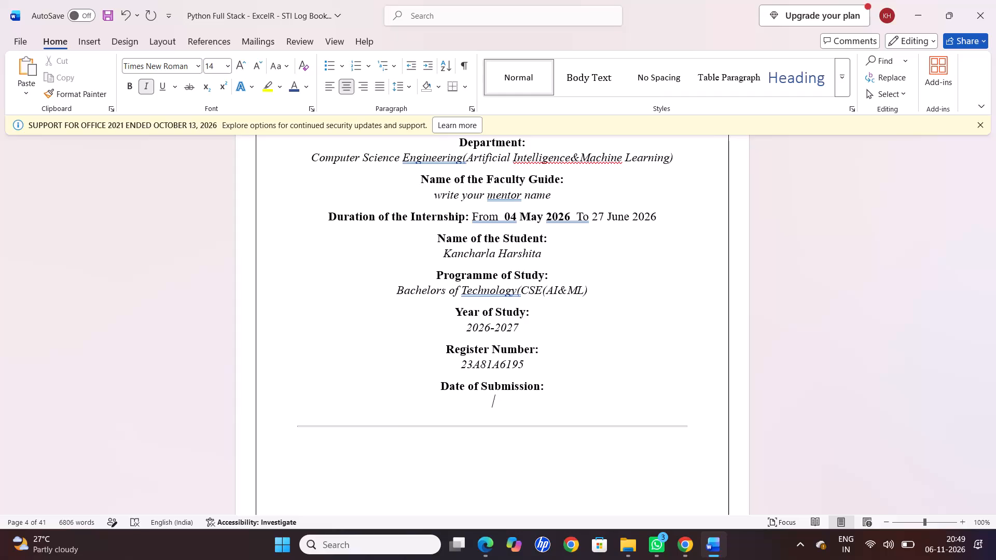
# Enter 09 November 2026 as the Date of Submission on the Internship Report page.
pyautogui.press('9')
pyautogui.press('BackSpace')
pyautogui.write('09')
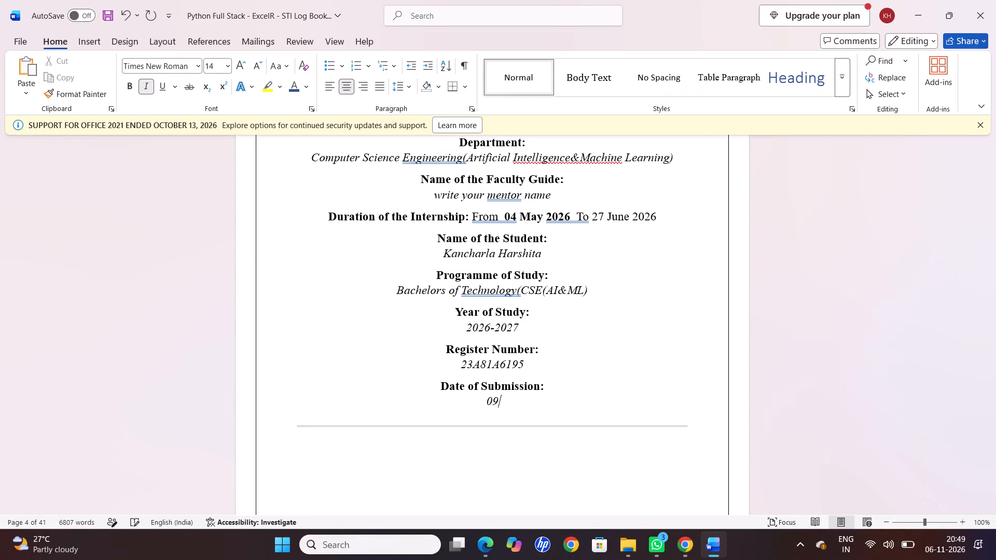
pyautogui.press('space')
pyautogui.hotkey('shift', 'n')
pyautogui.write('OVEMBER')
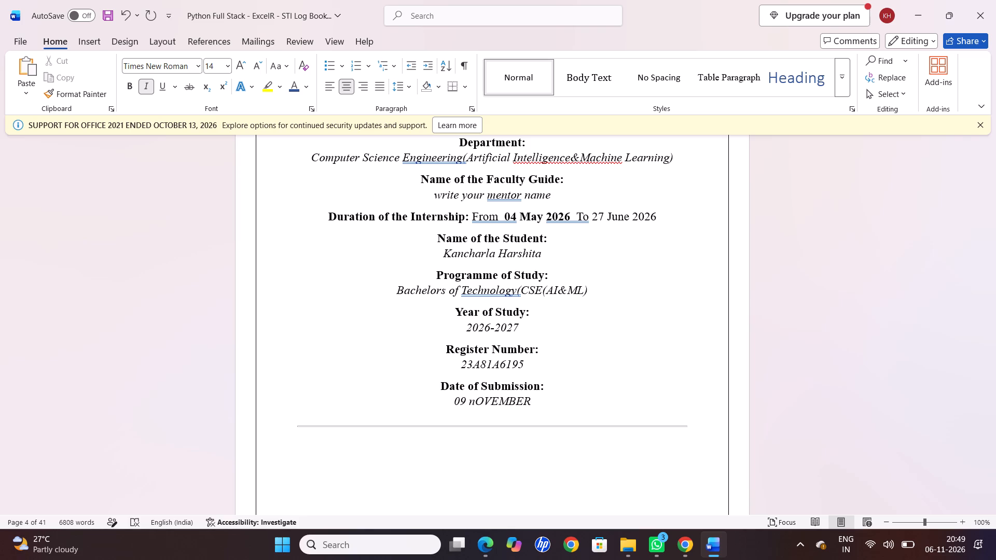
pyautogui.write('2026')
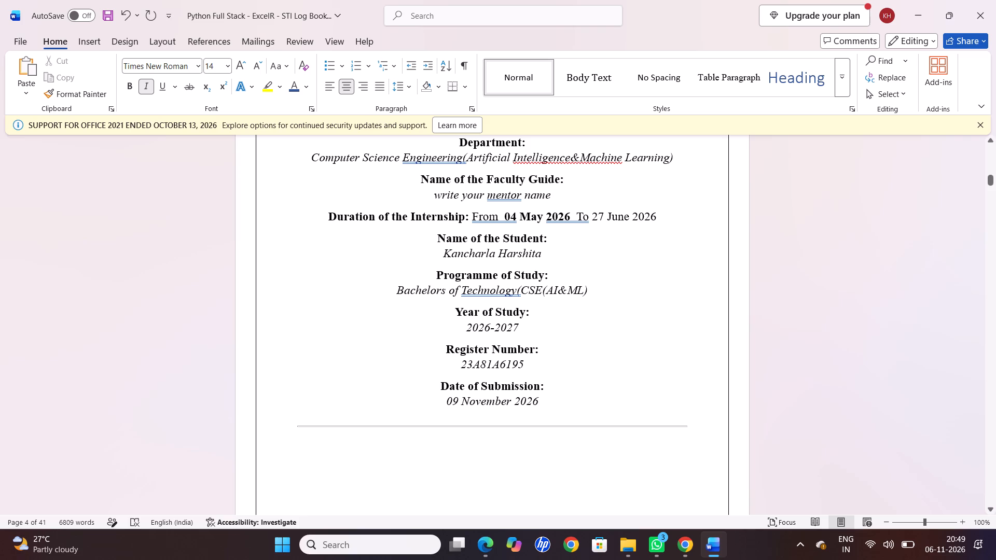
# Switch to File Explorer and search the Desktop folder for "excelr", clearing the search and minimising the window when done.
pyautogui.scroll(-3, 531, 437)
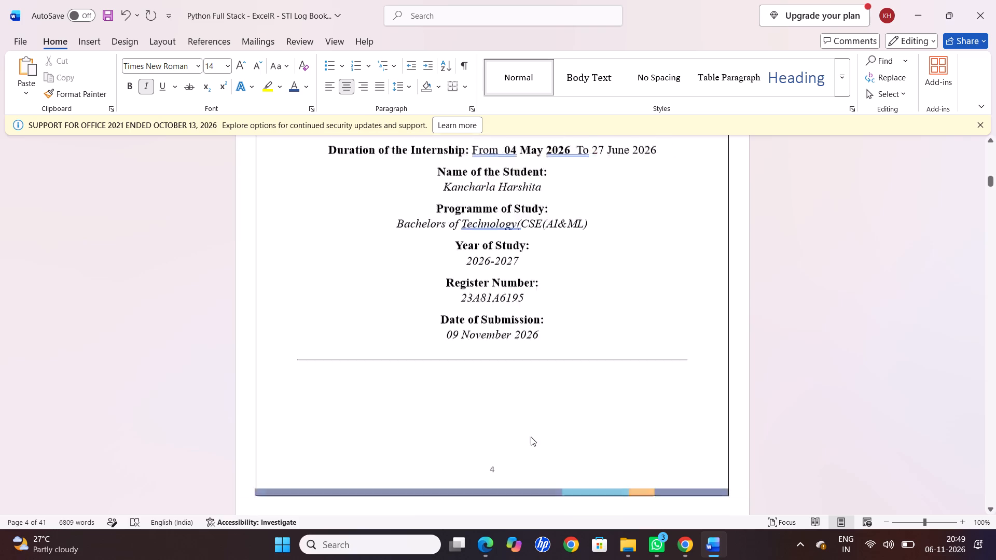
pyautogui.scroll(-2, 531, 437)
pyautogui.scroll(2, 531, 437)
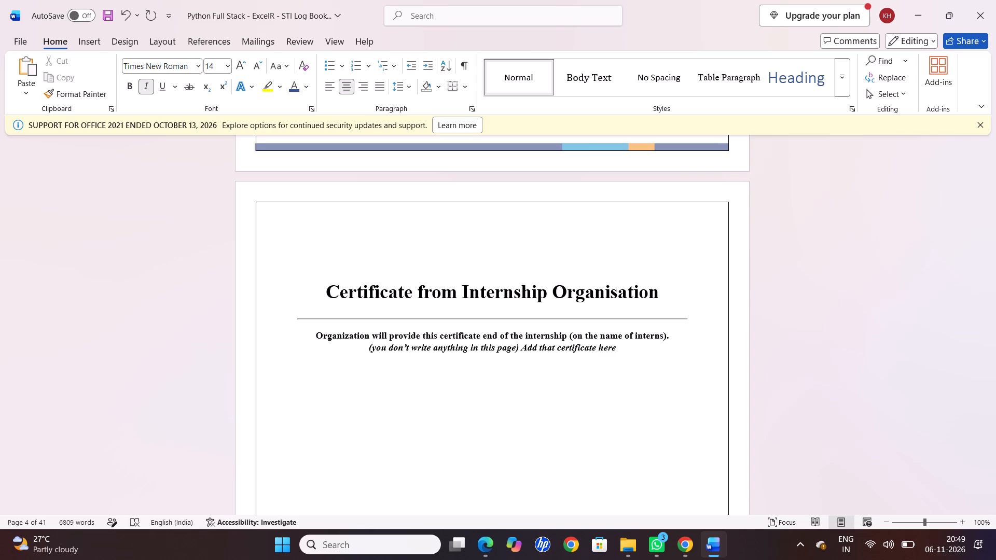
pyautogui.click(628, 546)
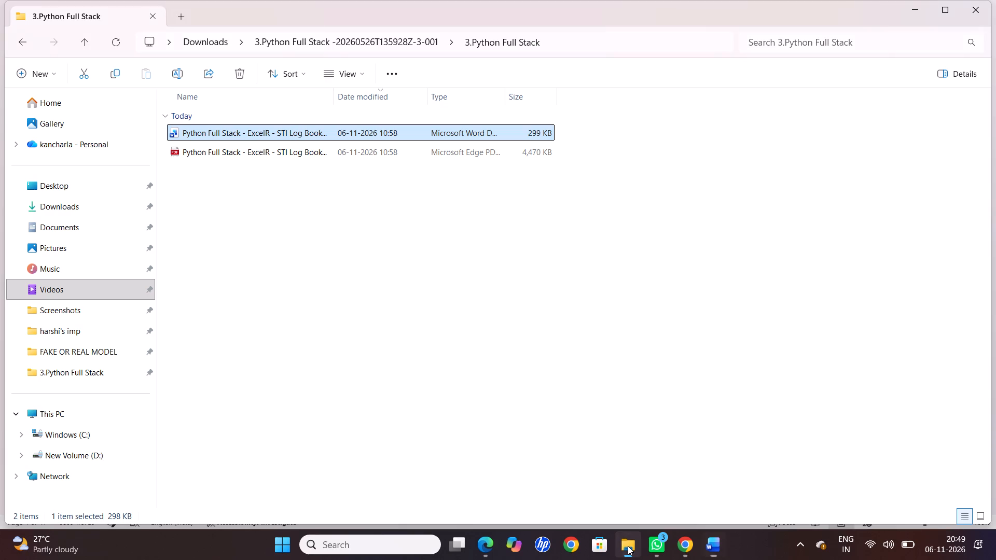
pyautogui.click(864, 42)
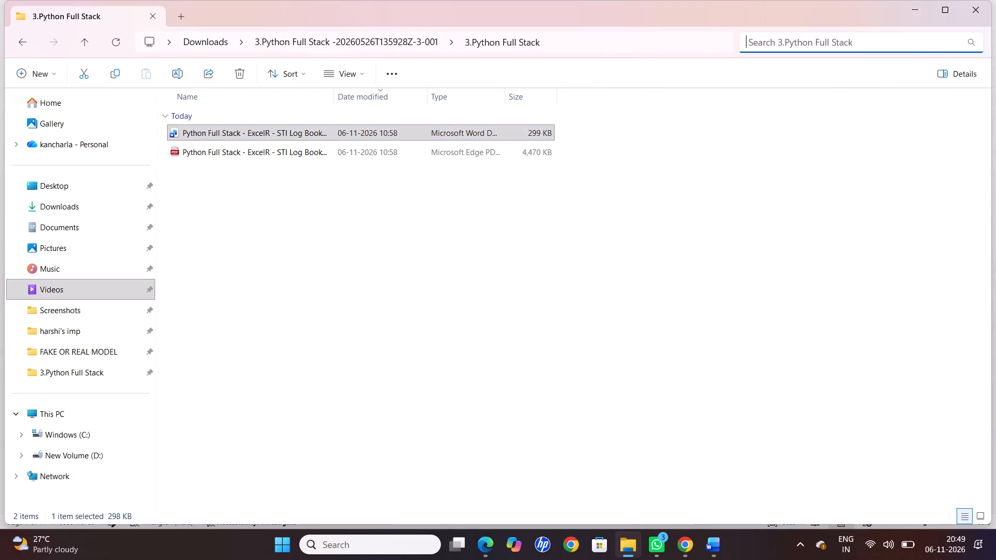
pyautogui.press('BackSpace')
pyautogui.press('BackSpace')
pyautogui.press('BackSpace')
pyautogui.click(212, 46)
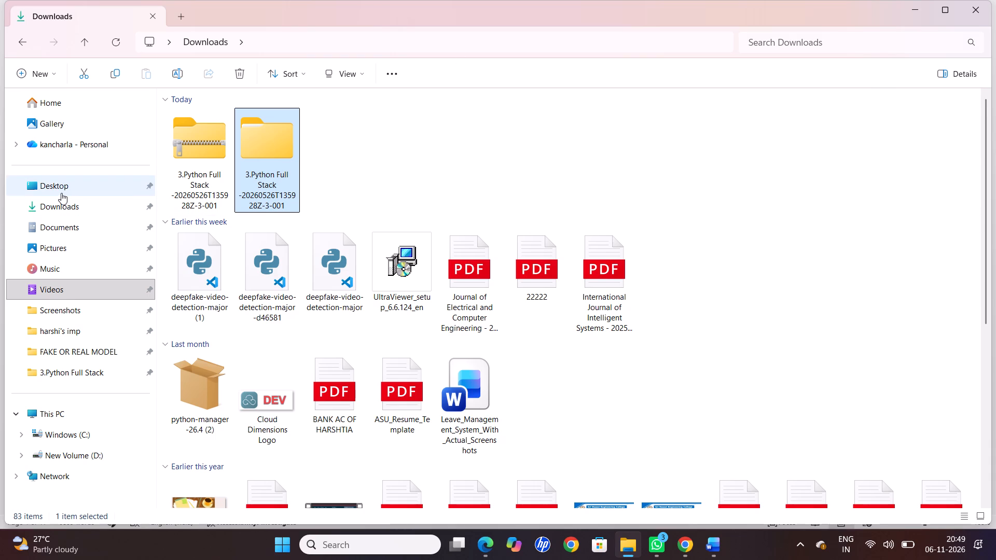
pyautogui.click(59, 193)
pyautogui.click(794, 47)
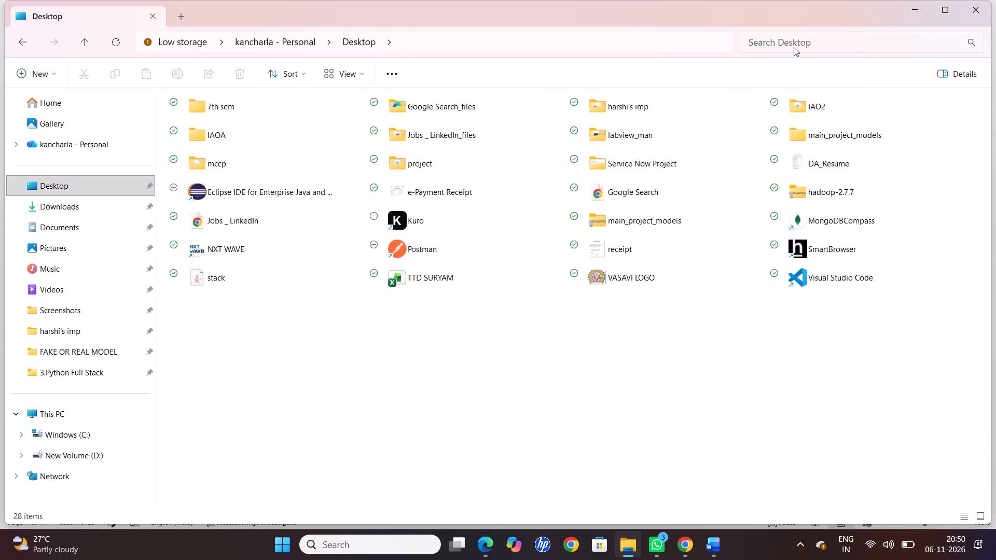
pyautogui.press('e')
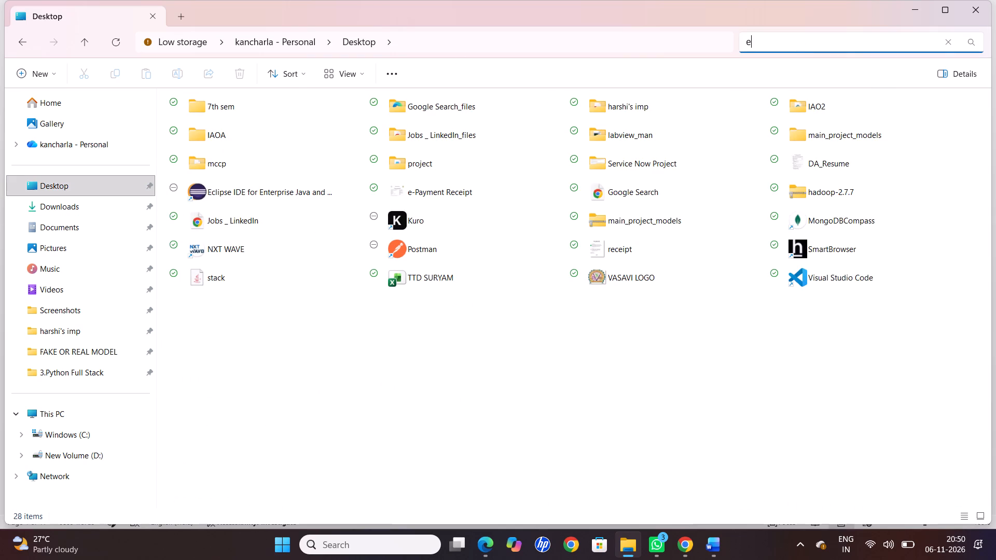
pyautogui.write('xc')
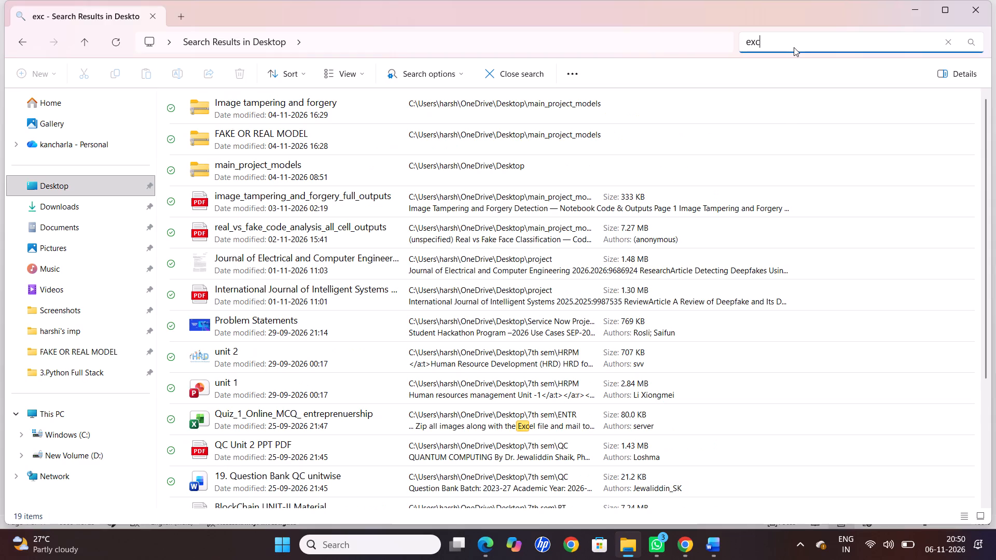
pyautogui.write('el')
pyautogui.press('r')
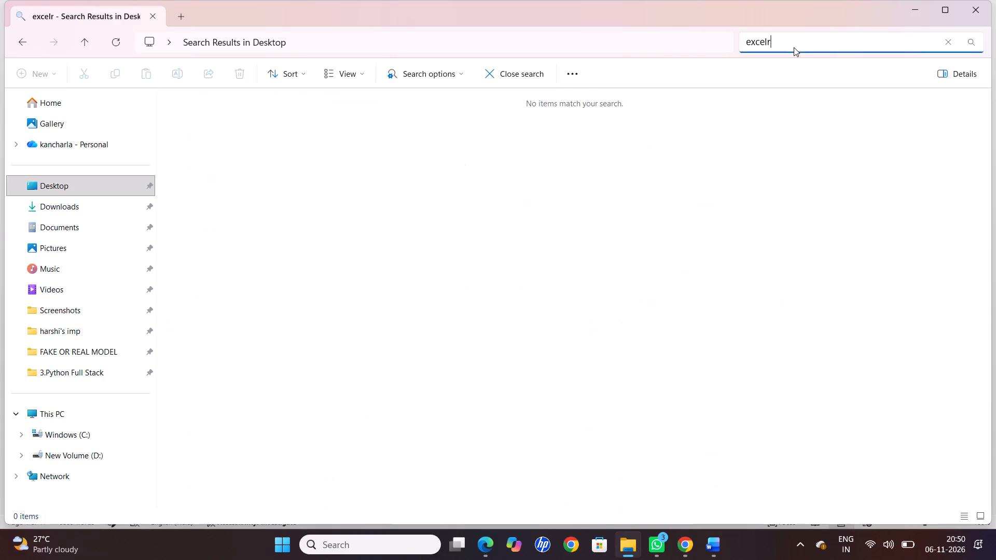
pyautogui.press('BackSpace')
pyautogui.press('BackSpace')
pyautogui.press('BackSpace')
pyautogui.press('BackSpace')
pyautogui.press('BackSpace')
pyautogui.press('BackSpace')
pyautogui.press('BackSpace')
pyautogui.press('BackSpace')
pyautogui.press('BackSpace')
pyautogui.press('BackSpace')
pyautogui.press('BackSpace')
pyautogui.press('BackSpace')
pyautogui.press('BackSpace')
pyautogui.press('BackSpace')
pyautogui.press('BackSpace')
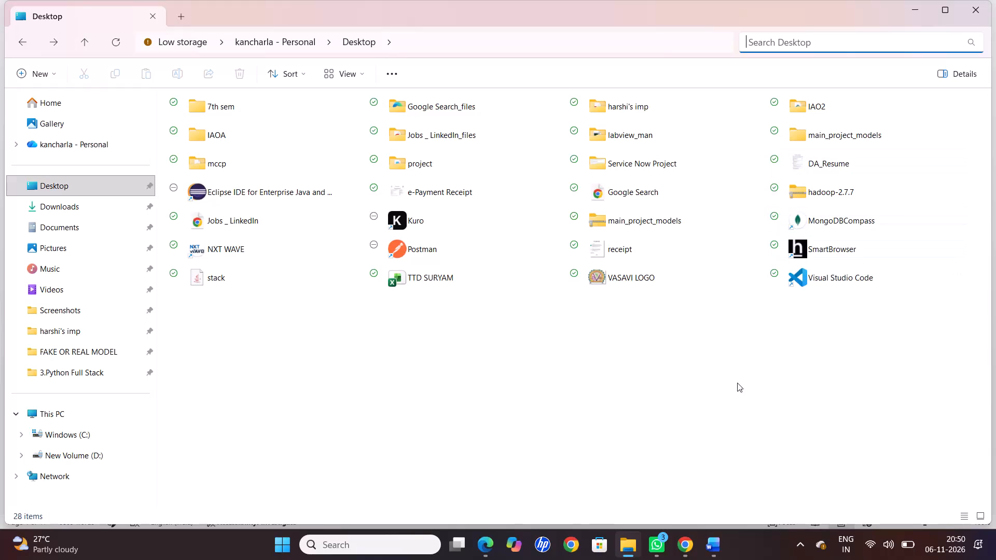
pyautogui.click(920, 14)
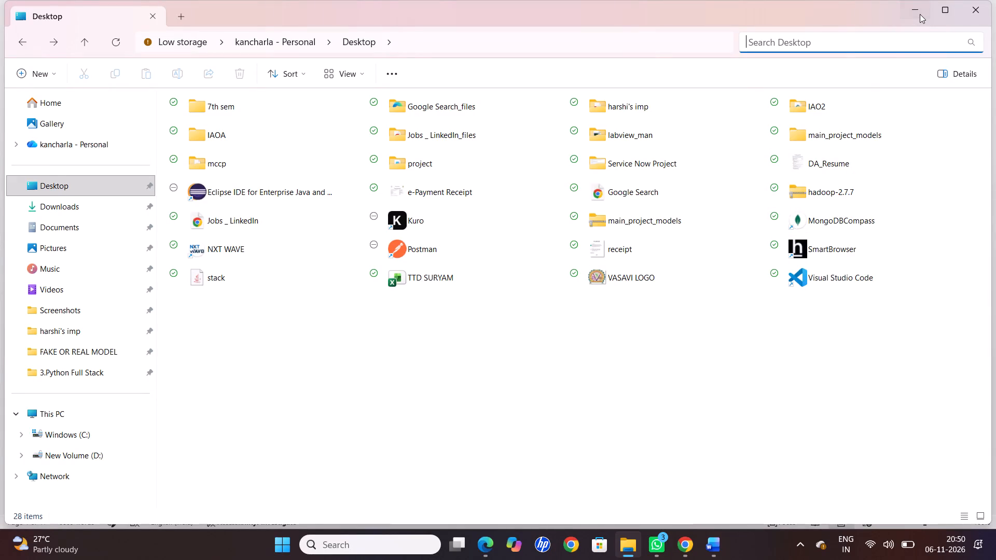
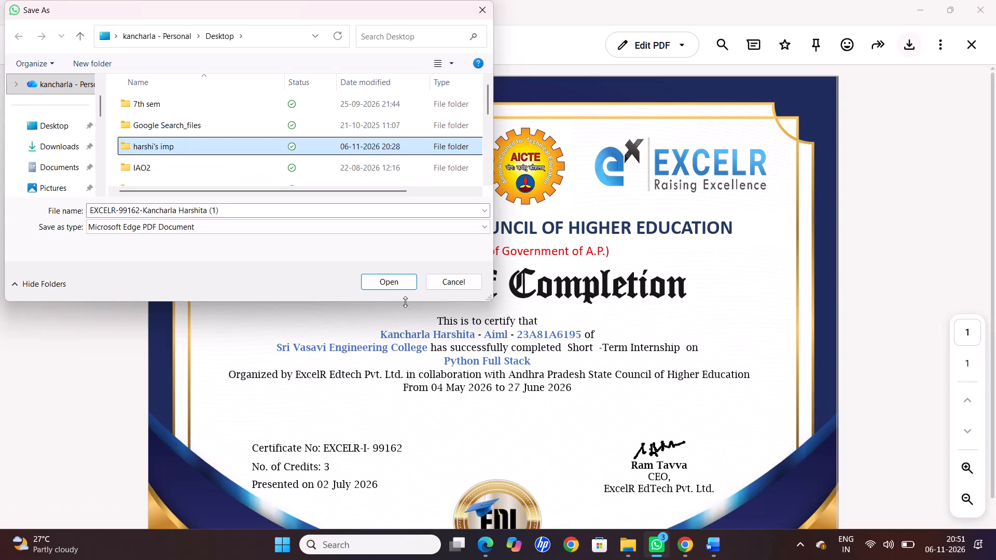
# Open the Desktop folder "harshi's imp" as the save location for the ExcelR completion certificate PDF.
pyautogui.click(392, 279)
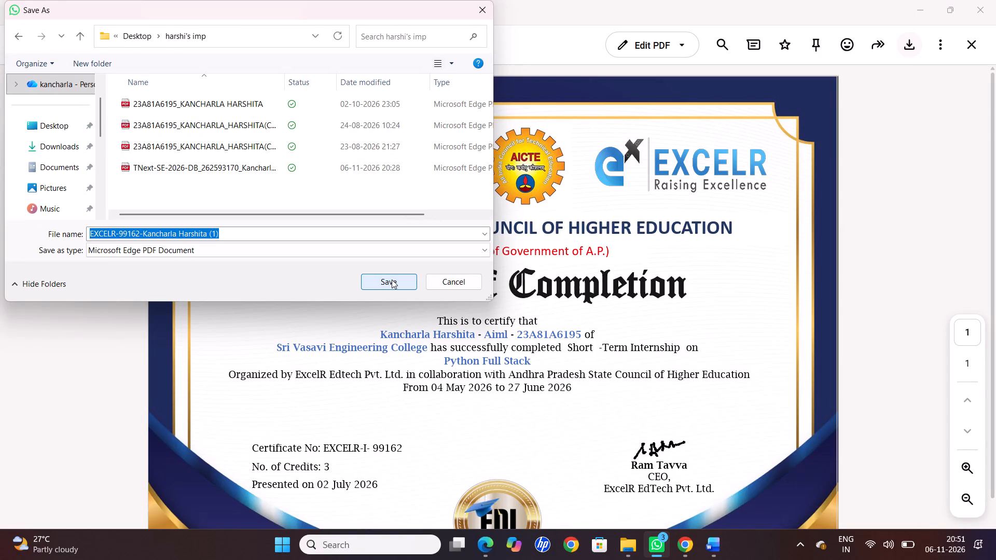
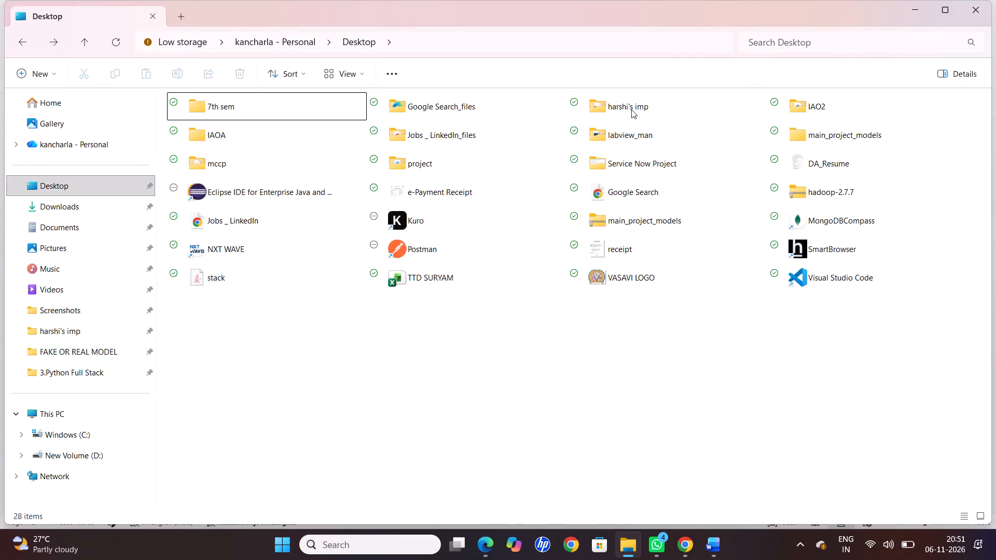
# Copy the ExcelR completion certificate PDF from the Desktop folder "harshi's imp".
pyautogui.doubleClick(618, 103)
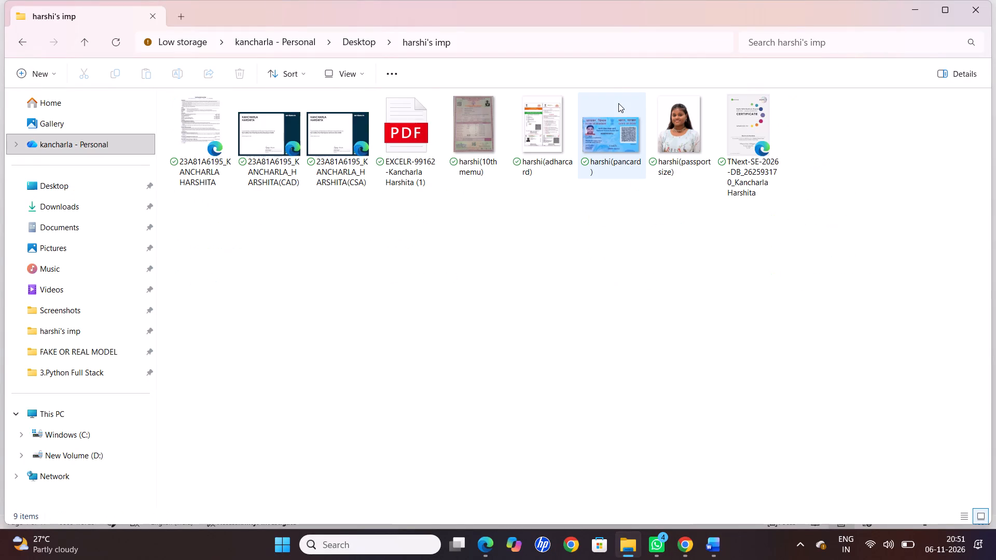
pyautogui.click(420, 177)
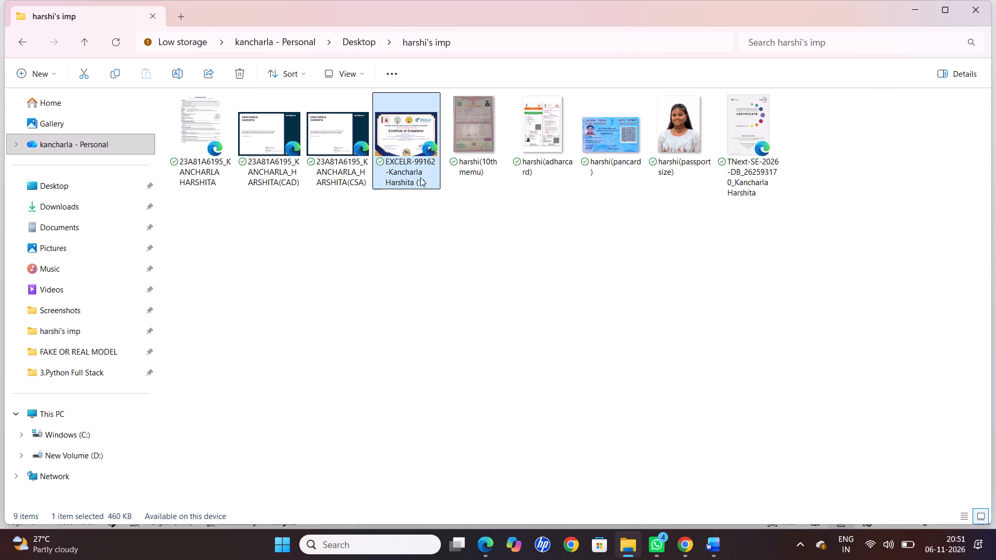
pyautogui.hotkey('ctrl', 'c')
# Switch to the Word log book and place the cursor in the blank area below the "Certificate from Internship Organisation" text.
pyautogui.click(906, 12)
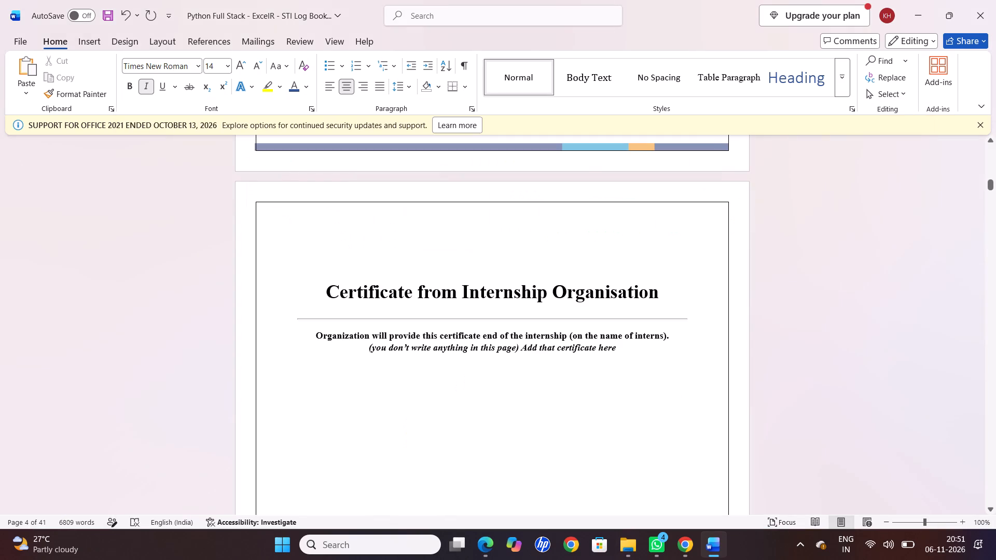
pyautogui.scroll(-2, 423, 409)
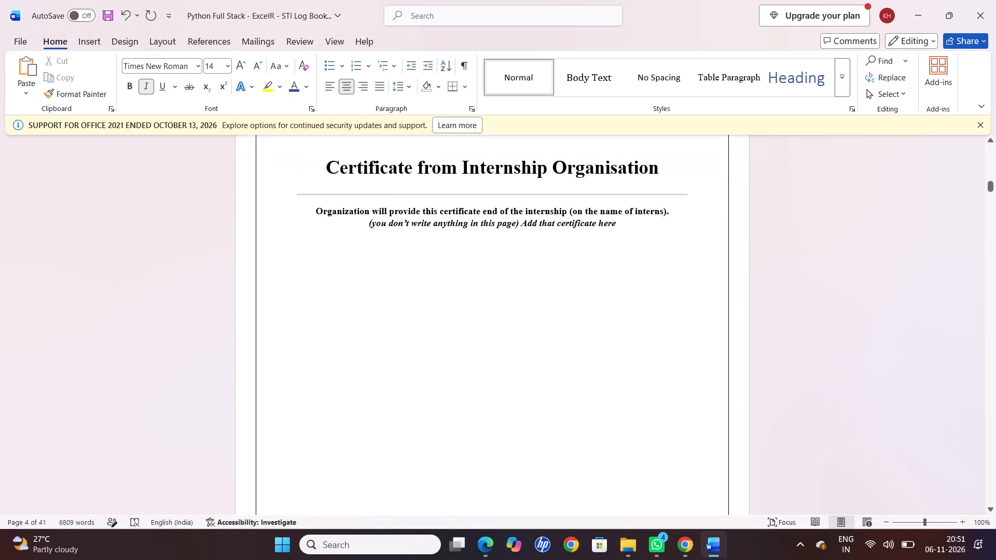
pyautogui.click(425, 359)
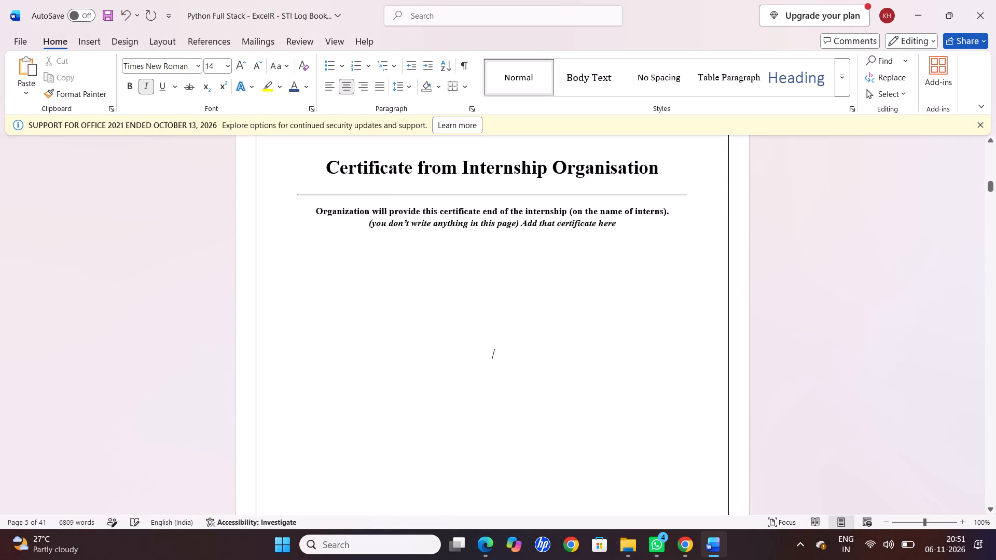
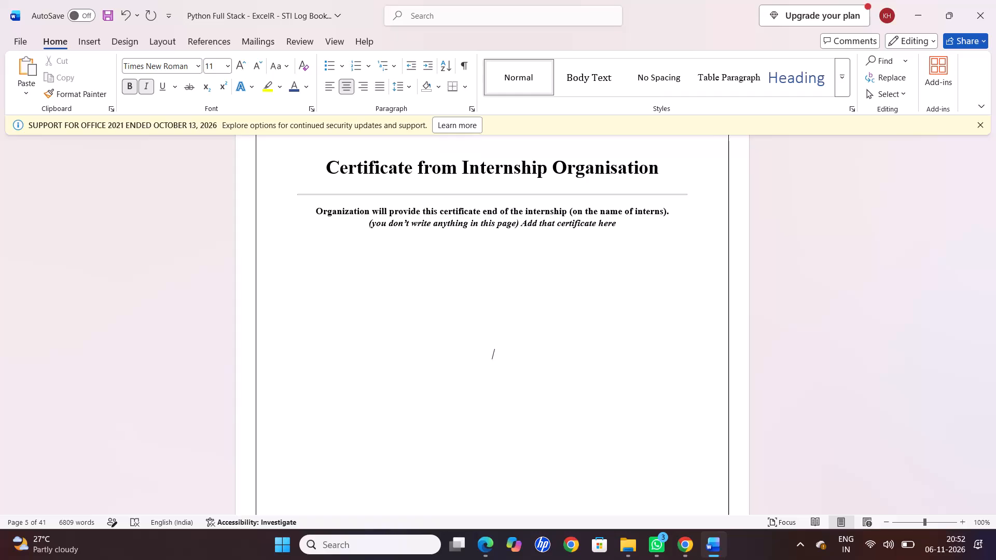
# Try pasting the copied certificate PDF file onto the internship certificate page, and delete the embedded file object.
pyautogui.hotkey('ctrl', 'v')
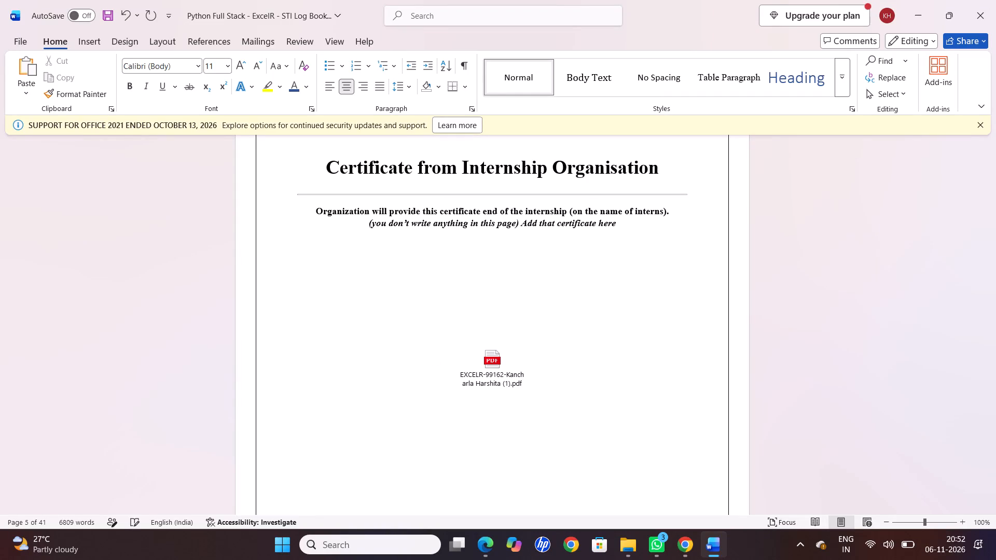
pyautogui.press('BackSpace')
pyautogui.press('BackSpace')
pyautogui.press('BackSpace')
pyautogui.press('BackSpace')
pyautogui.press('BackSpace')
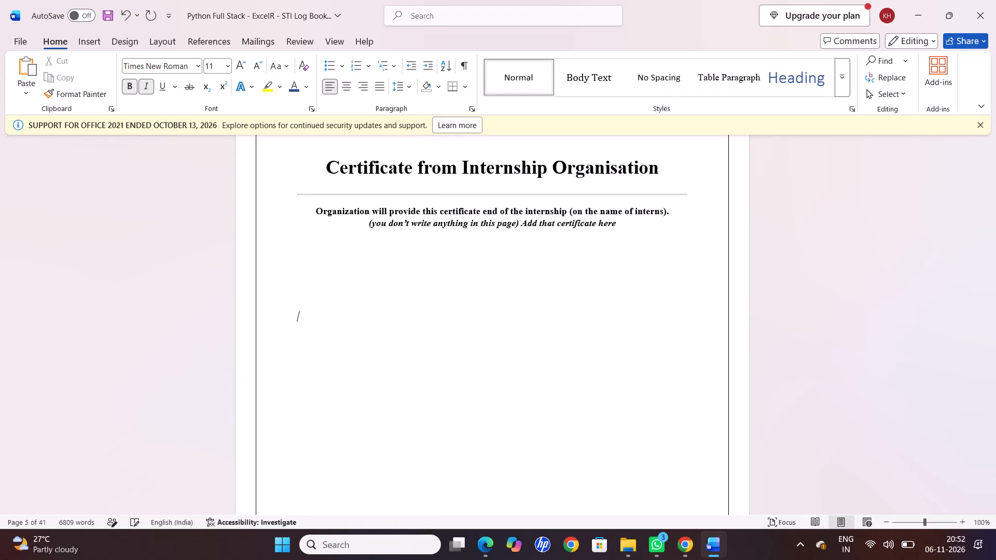
# Open the ExcelR completion certificate PDF from the "harshi's imp" folder in File Explorer.
pyautogui.click(627, 543)
pyautogui.doubleClick(407, 135)
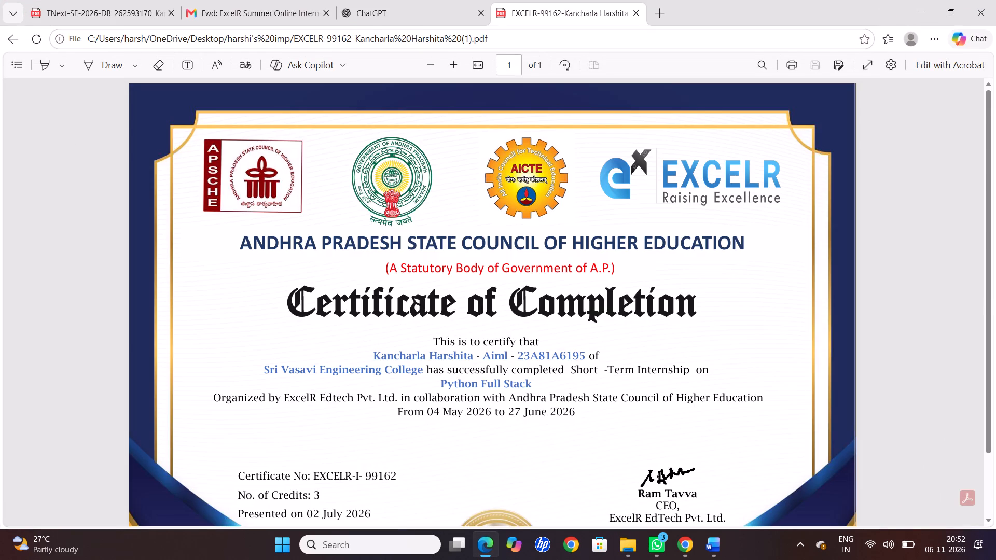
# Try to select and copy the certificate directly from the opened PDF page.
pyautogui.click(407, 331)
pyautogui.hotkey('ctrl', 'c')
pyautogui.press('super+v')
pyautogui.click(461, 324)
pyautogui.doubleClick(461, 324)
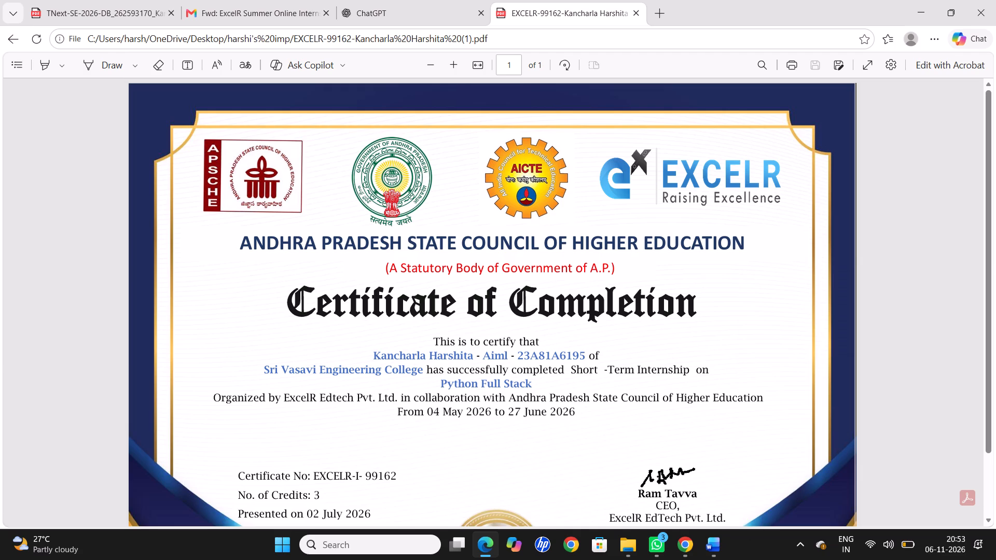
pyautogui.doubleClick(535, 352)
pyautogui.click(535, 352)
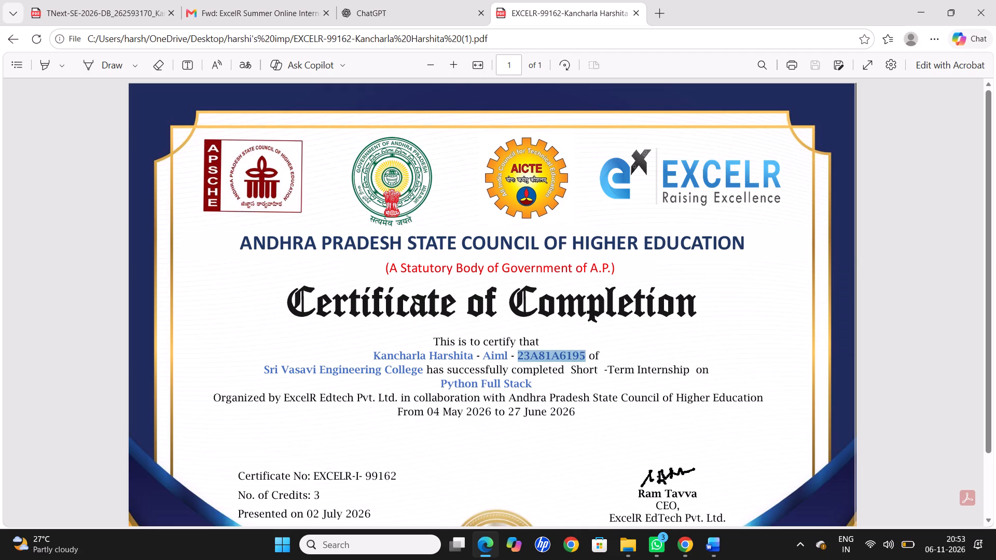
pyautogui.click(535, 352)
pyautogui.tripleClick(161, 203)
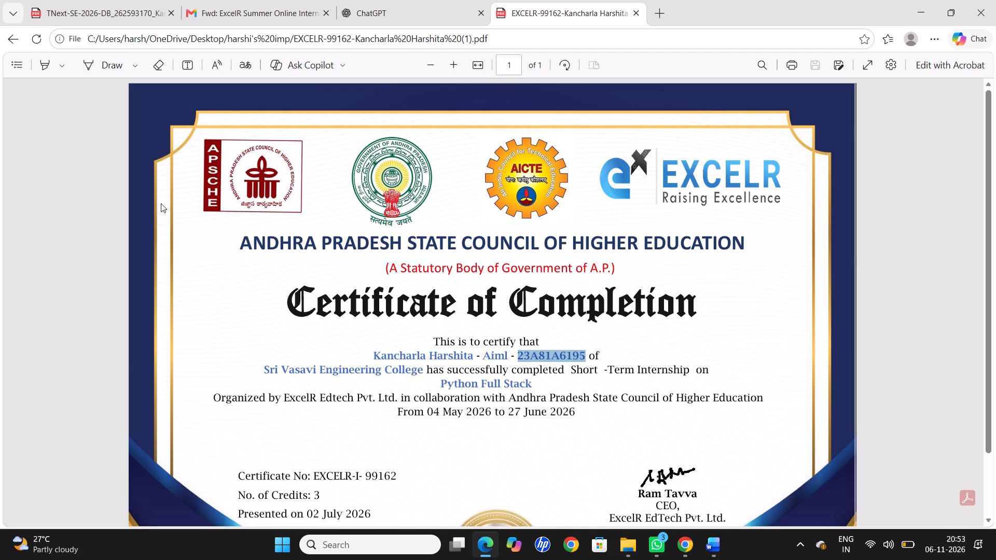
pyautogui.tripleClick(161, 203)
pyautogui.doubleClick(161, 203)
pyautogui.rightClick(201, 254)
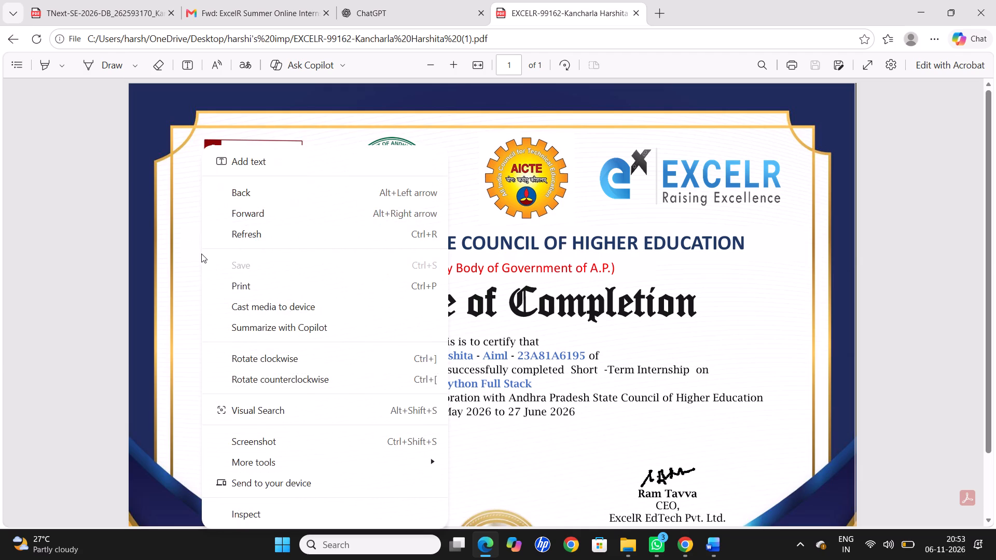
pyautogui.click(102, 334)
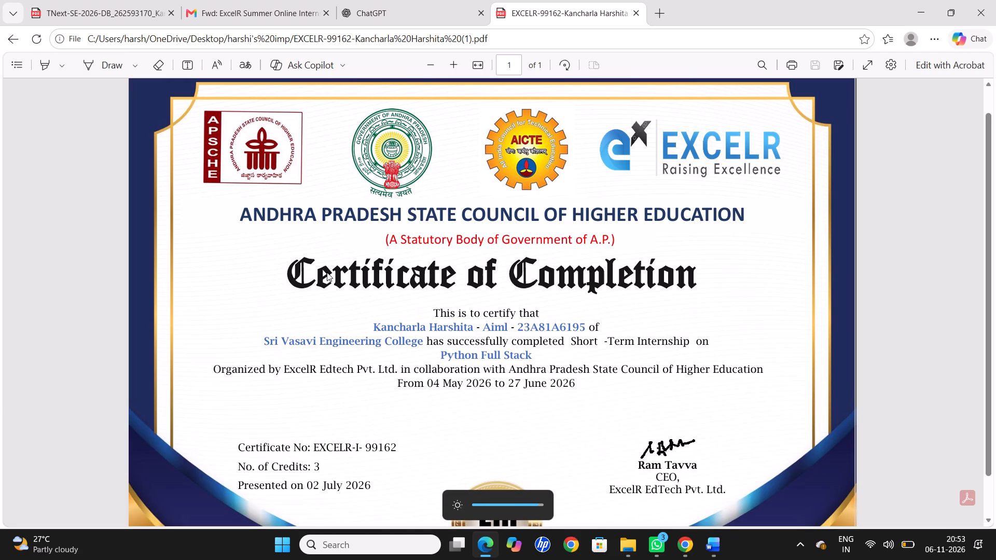
# Show the certificate PDF full screen, capture the whole certificate with a rectangular screen snip, and leave full screen.
pyautogui.click(864, 65)
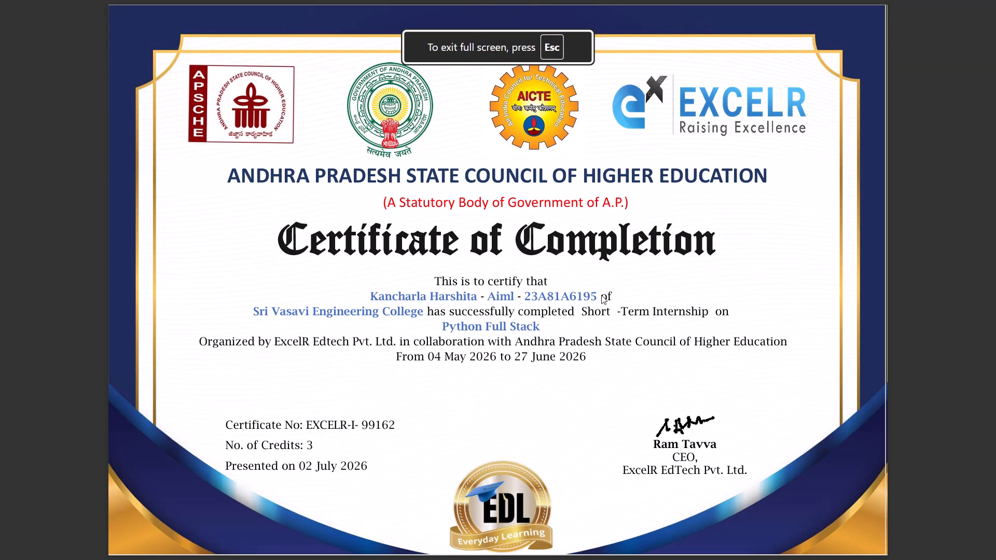
pyautogui.click(601, 295)
pyautogui.click(601, 295)
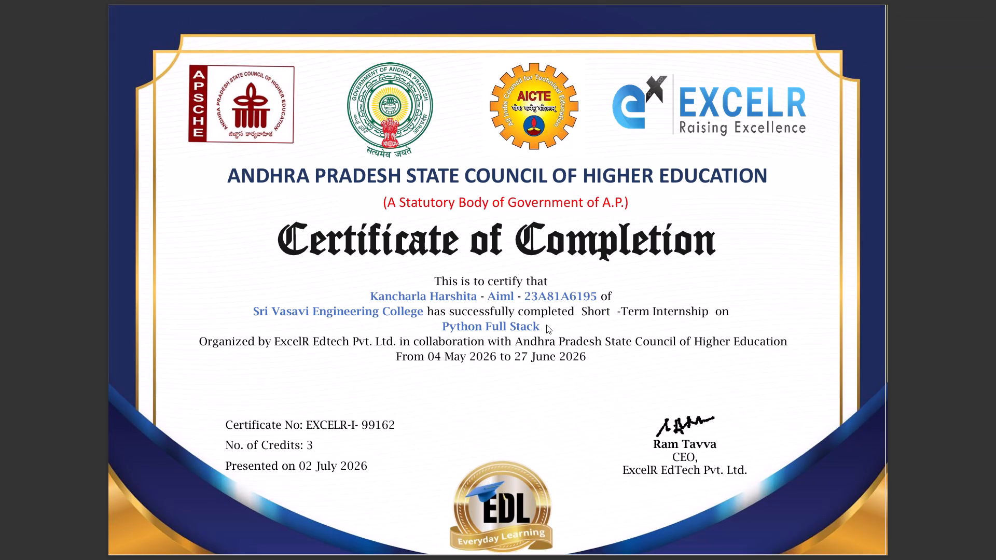
pyautogui.press('Print')
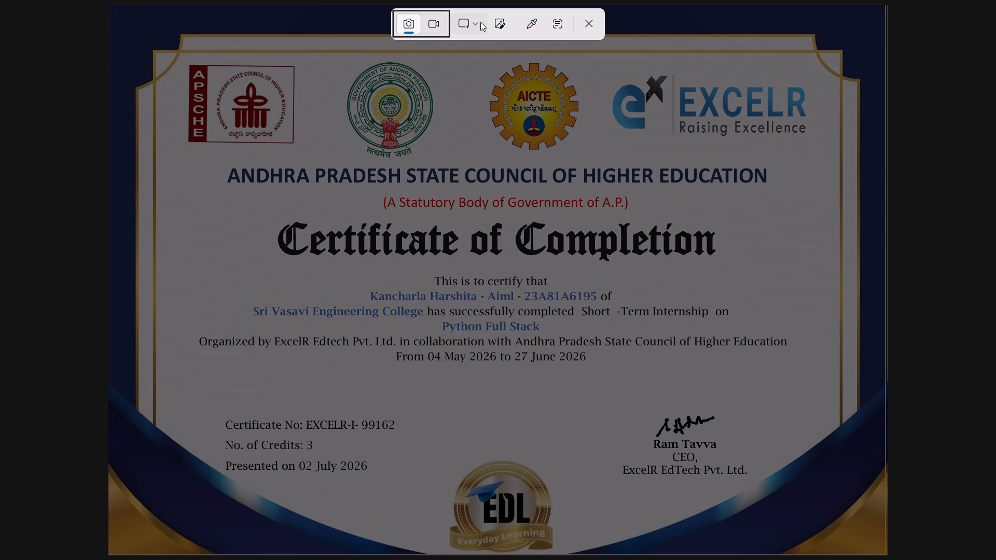
pyautogui.click(468, 29)
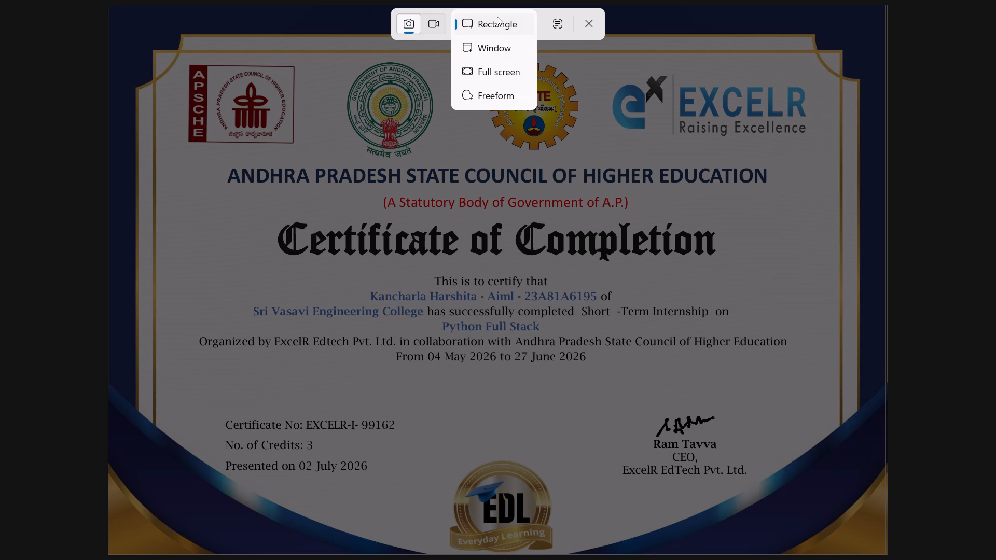
pyautogui.click(494, 24)
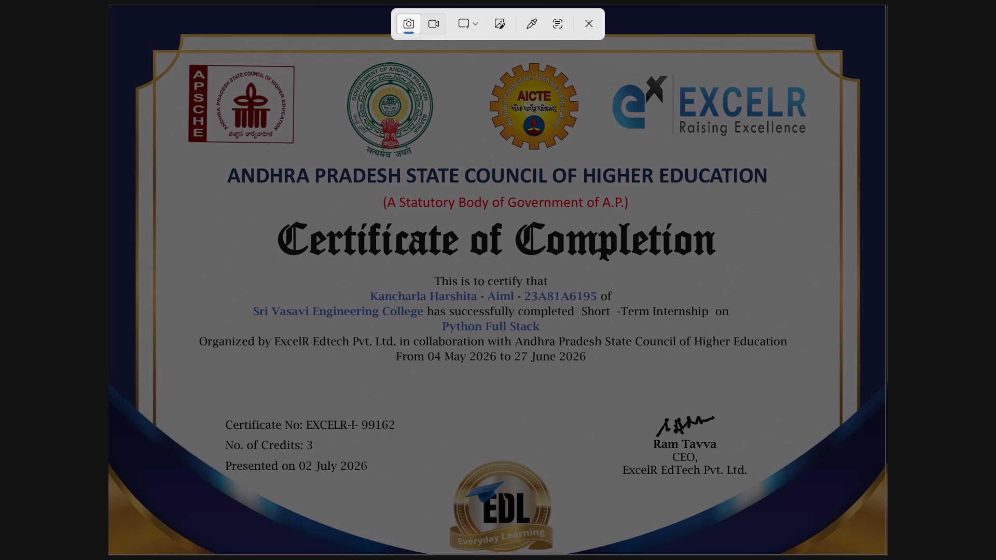
pyautogui.moveTo(108, 4); pyautogui.dragTo(535, 386)
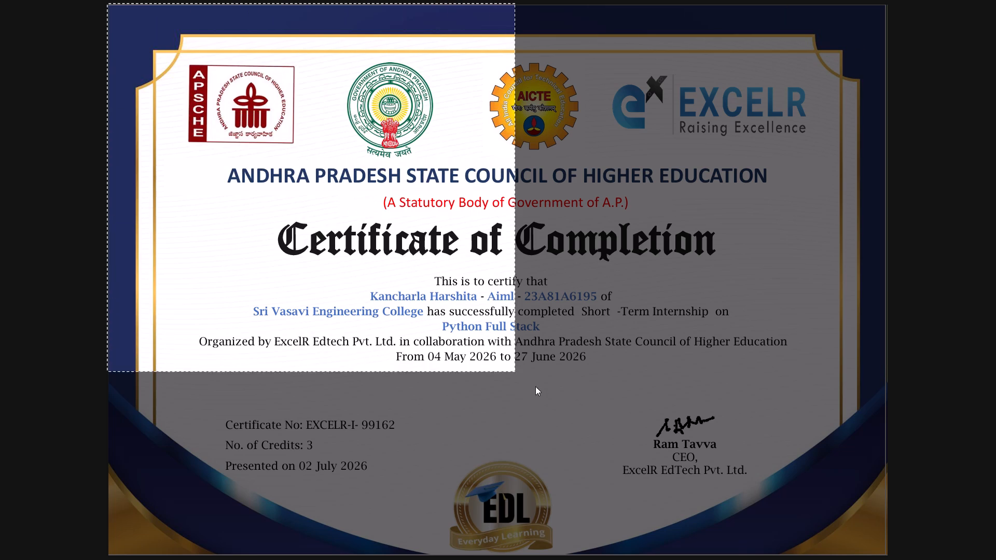
pyautogui.moveTo(535, 386); pyautogui.dragTo(875, 559)
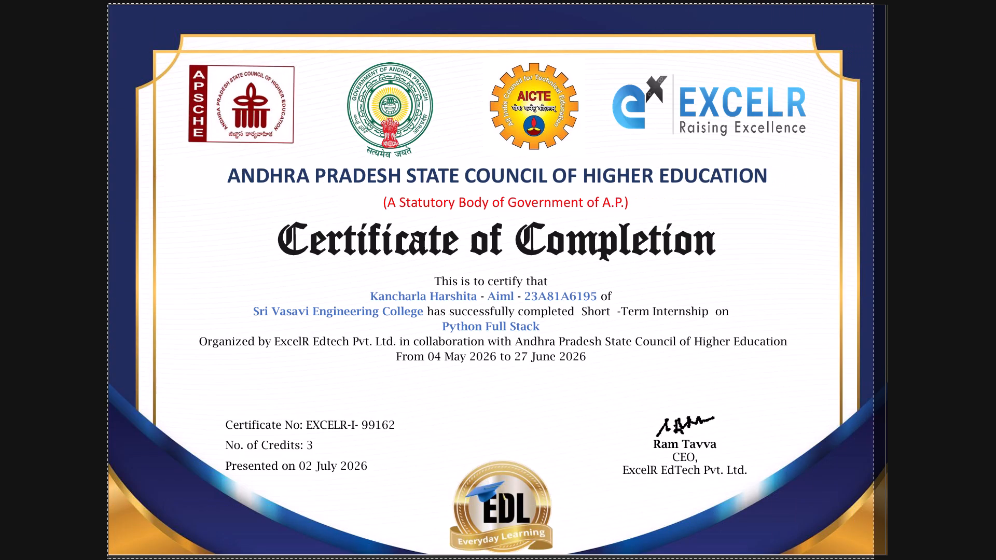
pyautogui.moveTo(875, 559); pyautogui.dragTo(885, 559)
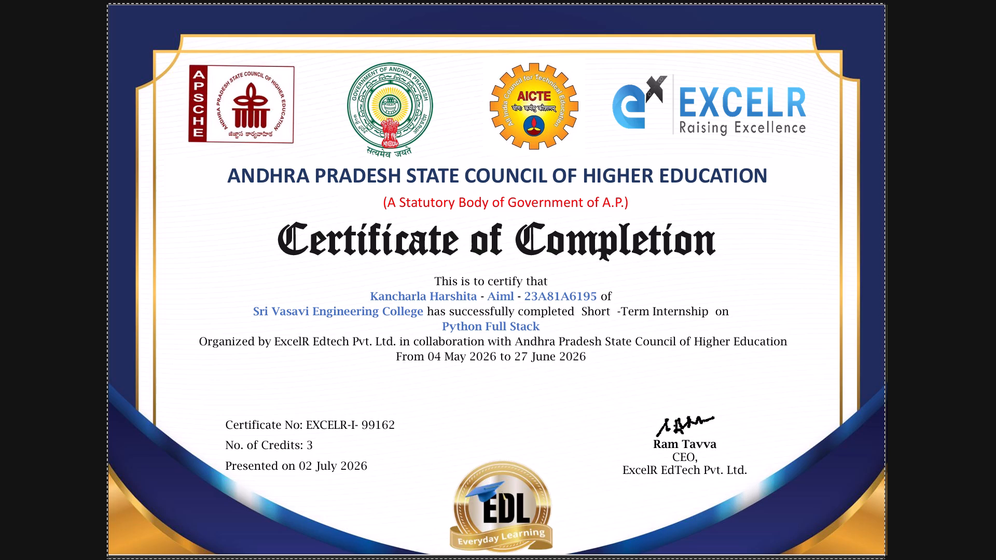
pyautogui.moveTo(885, 559); pyautogui.dragTo(888, 555)
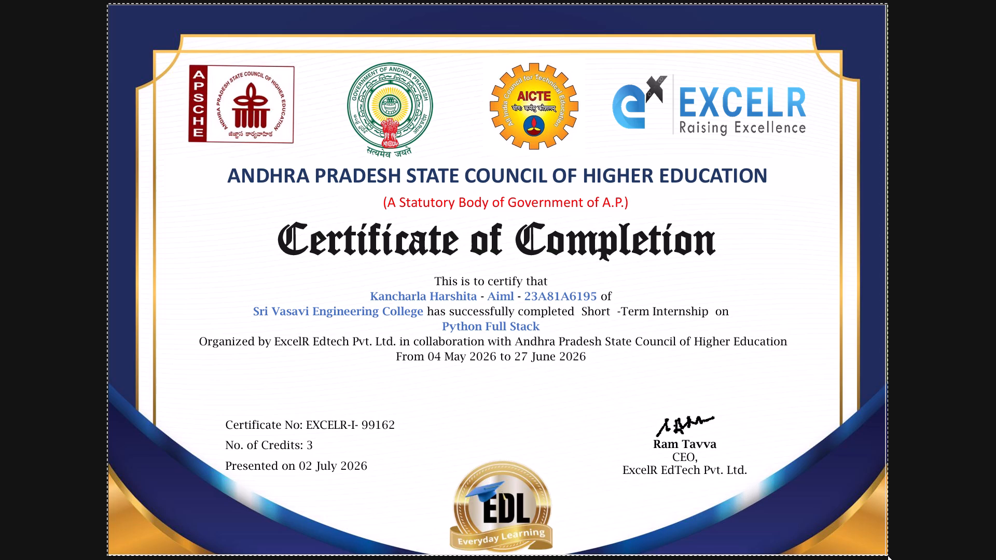
pyautogui.moveTo(888, 555); pyautogui.dragTo(886, 555)
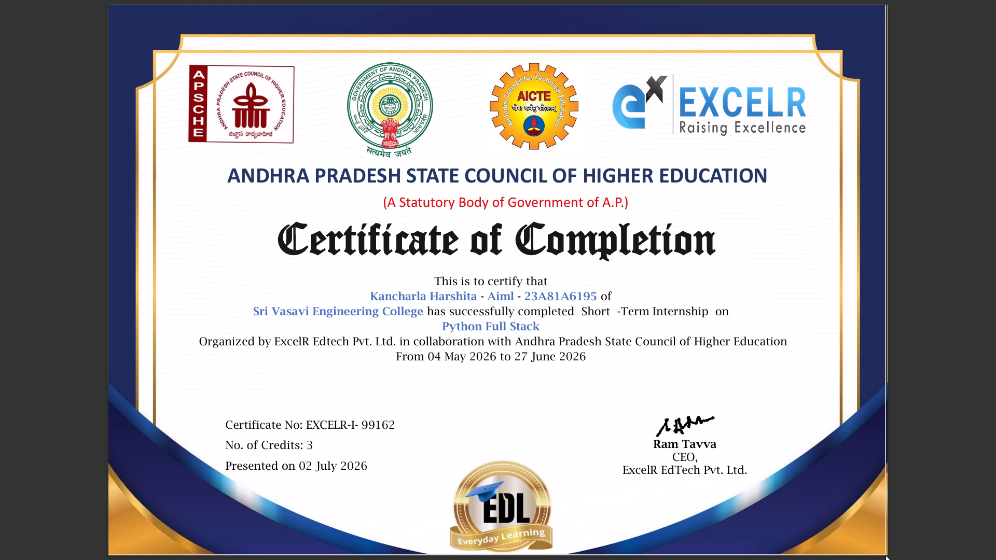
pyautogui.press('Escape')
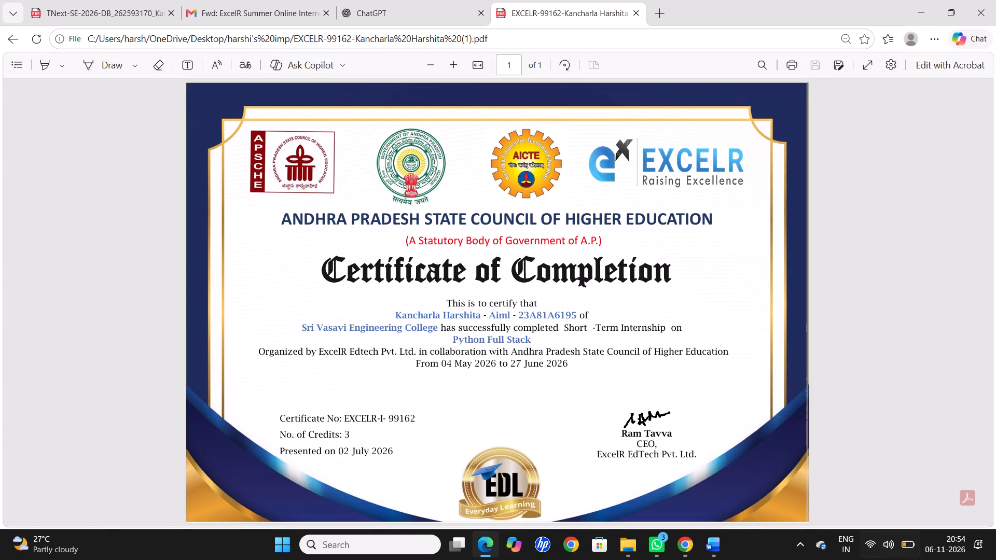
# Switch to the Word log book and paste the captured certificate image below the certificate page's instruction text.
pyautogui.click(717, 547)
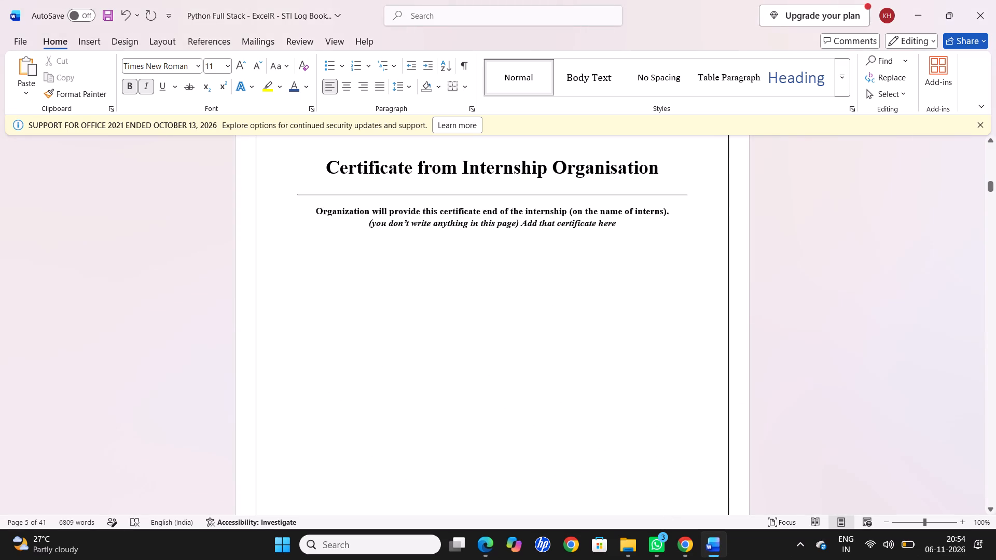
pyautogui.click(452, 332)
pyautogui.hotkey('ctrl', 'v')
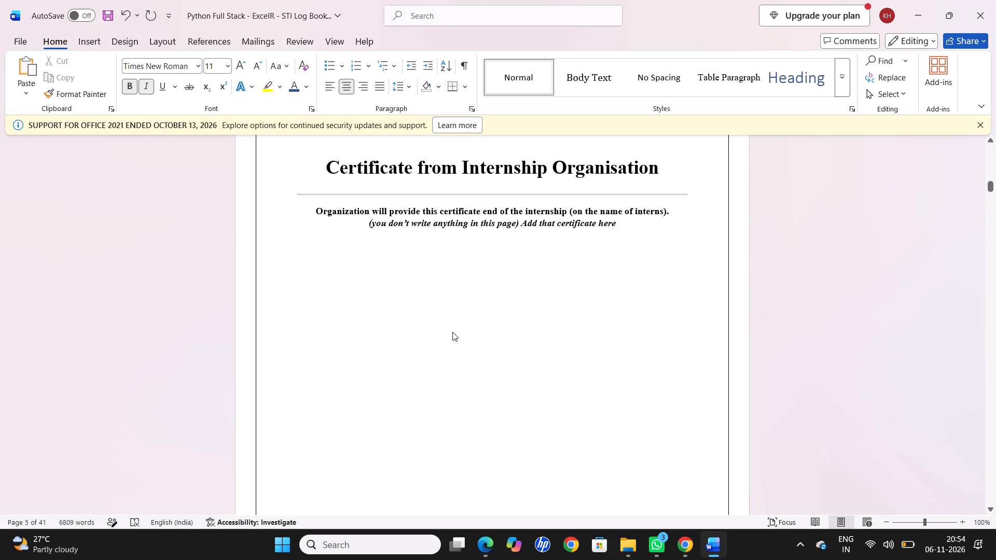
# Delete the empty lines between the instruction text and the certificate image to move the image up the page.
pyautogui.scroll(1, 452, 332)
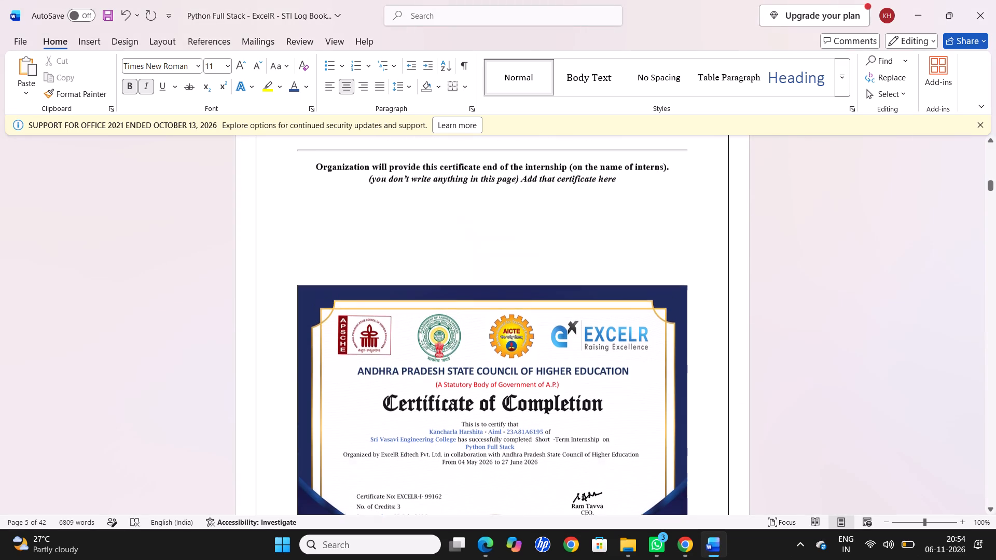
pyautogui.scroll(1, 452, 332)
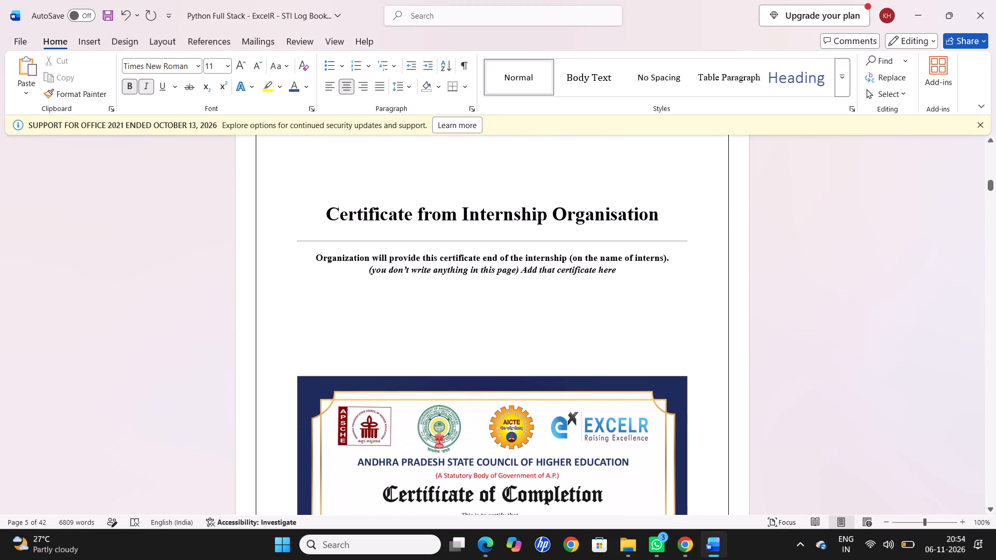
pyautogui.click(292, 379)
pyautogui.click(315, 204)
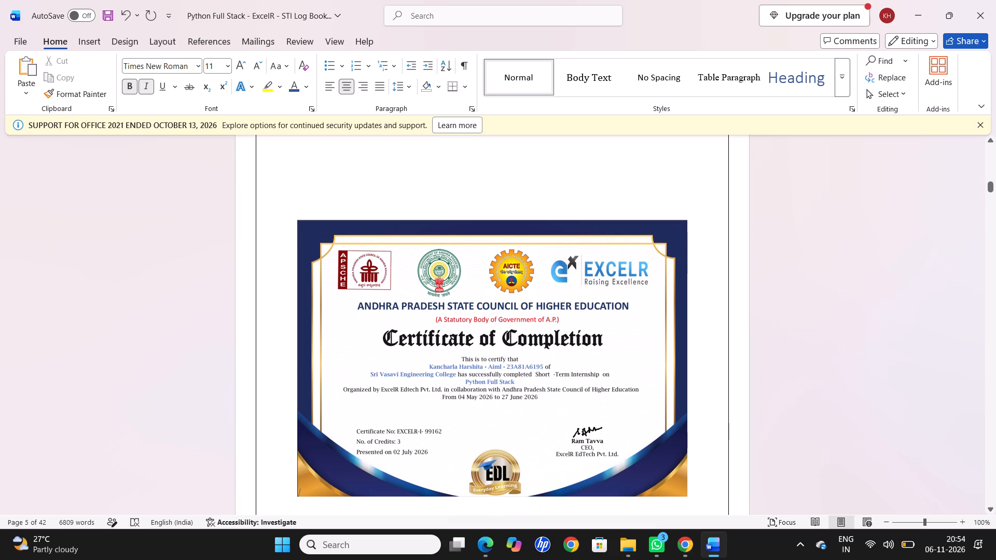
pyautogui.press('BackSpace')
pyautogui.press('BackSpace')
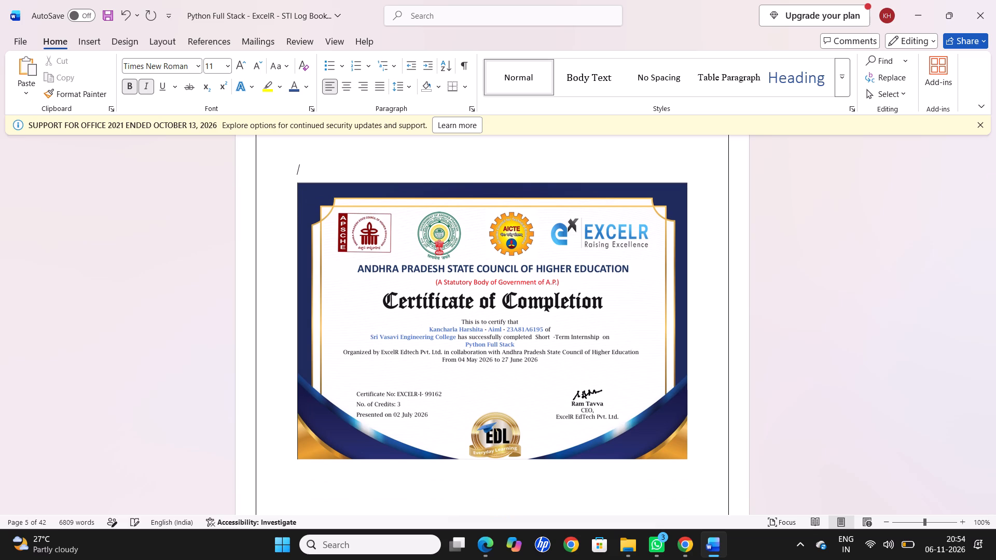
pyautogui.scroll(1, 315, 204)
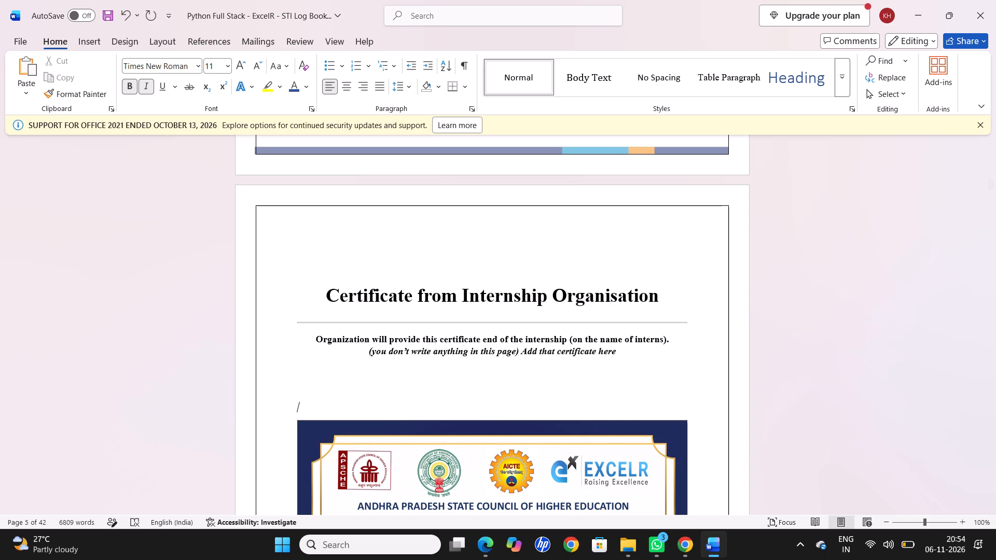
pyautogui.press('BackSpace')
pyautogui.press('BackSpace')
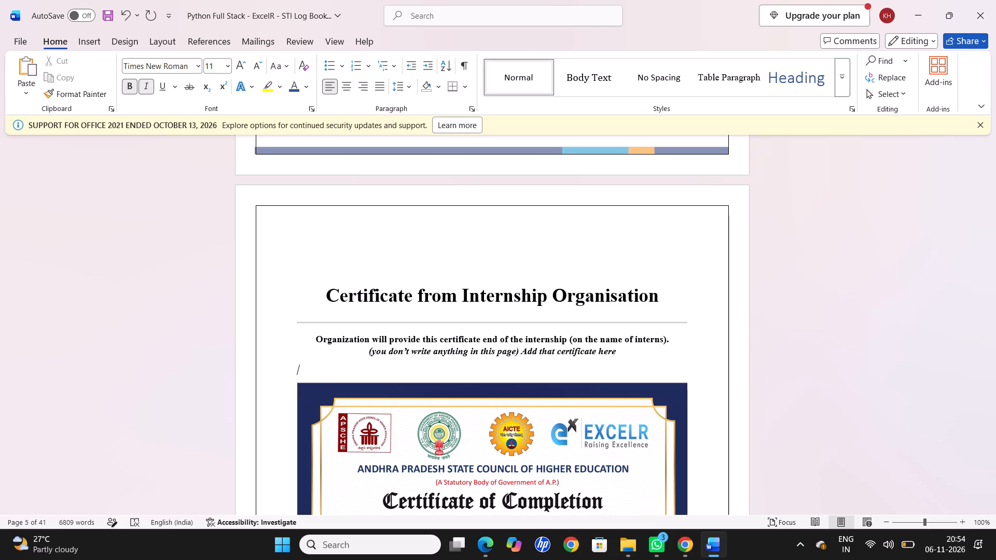
# Delete the two-line instruction text under the "Certificate from Internship Organisation" heading, leaving the heading and certificate image.
pyautogui.moveTo(621, 348); pyautogui.dragTo(588, 346)
pyautogui.moveTo(588, 346); pyautogui.dragTo(319, 340)
pyautogui.press('BackSpace')
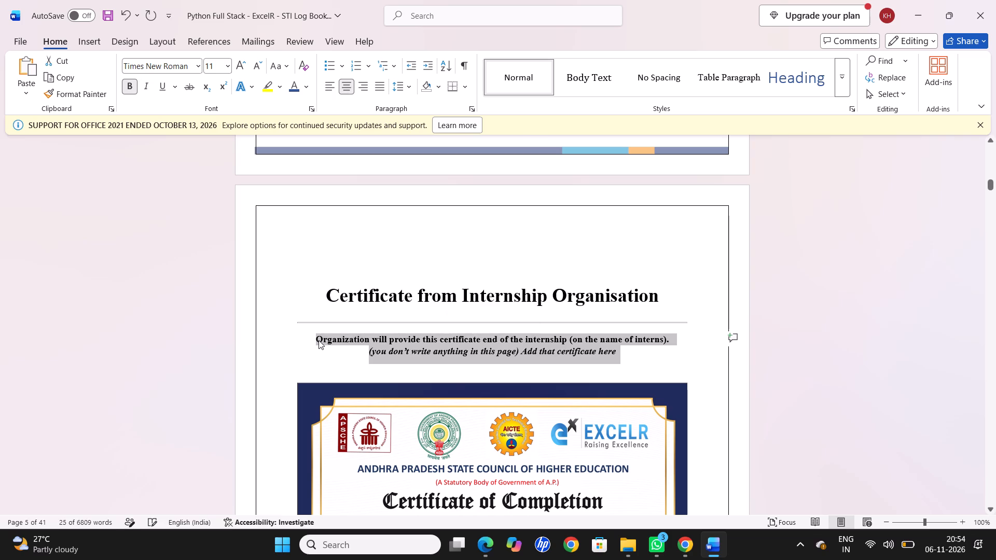
pyautogui.scroll(-1, 394, 392)
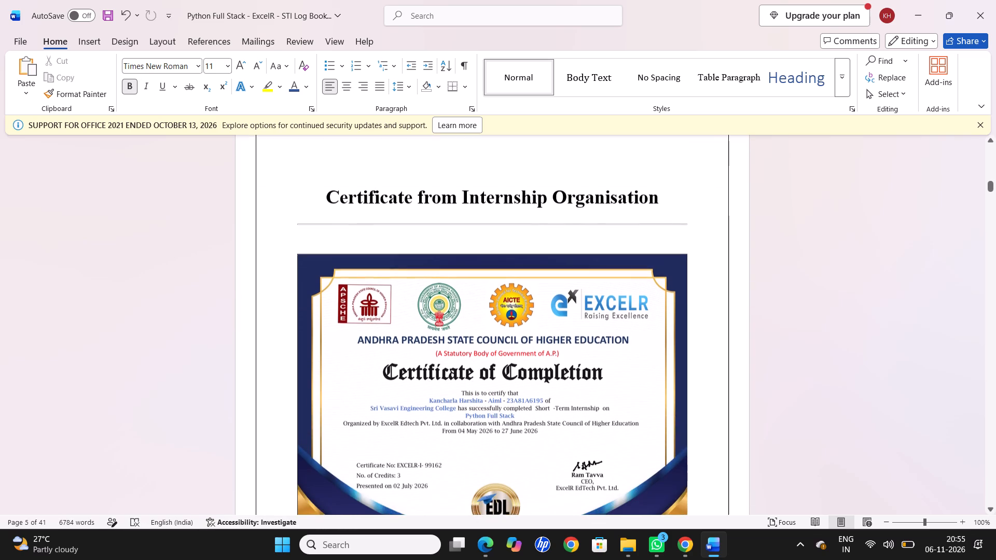
pyautogui.scroll(-1, 394, 392)
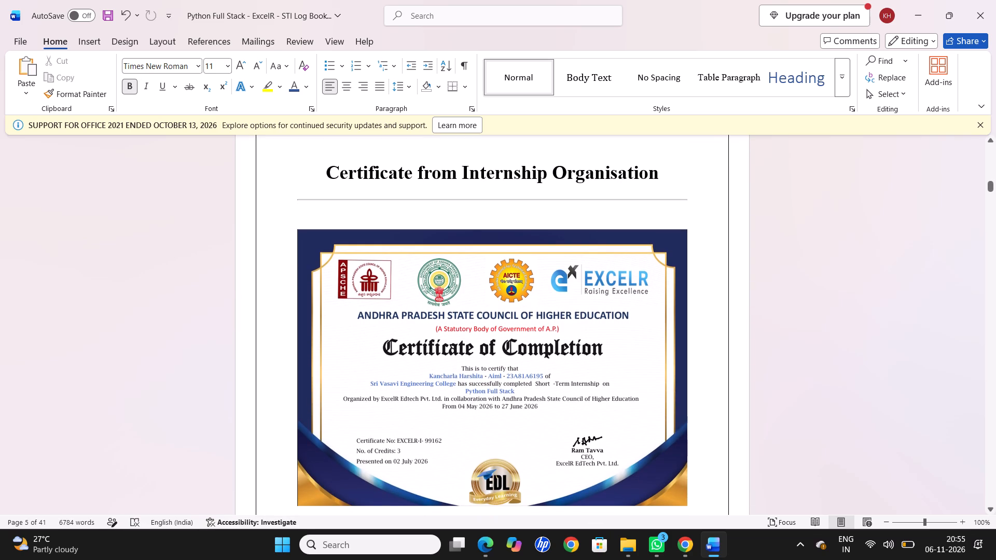
# Delete the empty lines above the ACKNOWLEDGEMENTS heading on page 6 to move it to the top of the page.
pyautogui.scroll(-3, 394, 392)
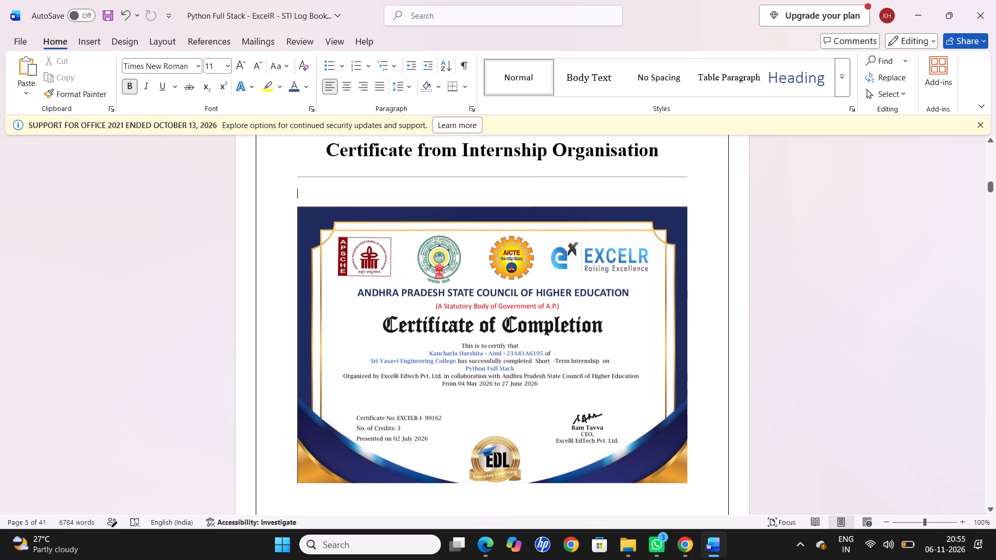
pyautogui.scroll(-1, 394, 392)
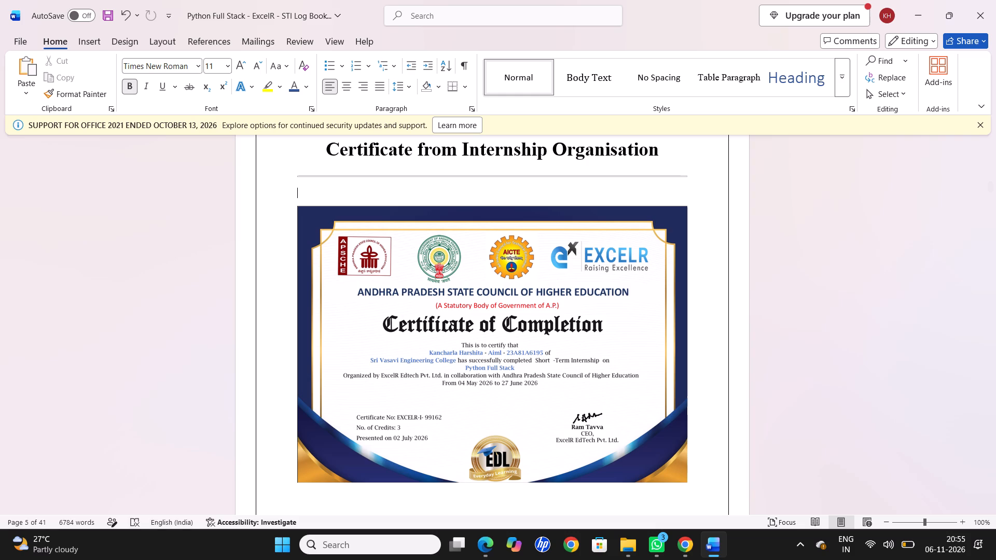
pyautogui.scroll(-4, 394, 392)
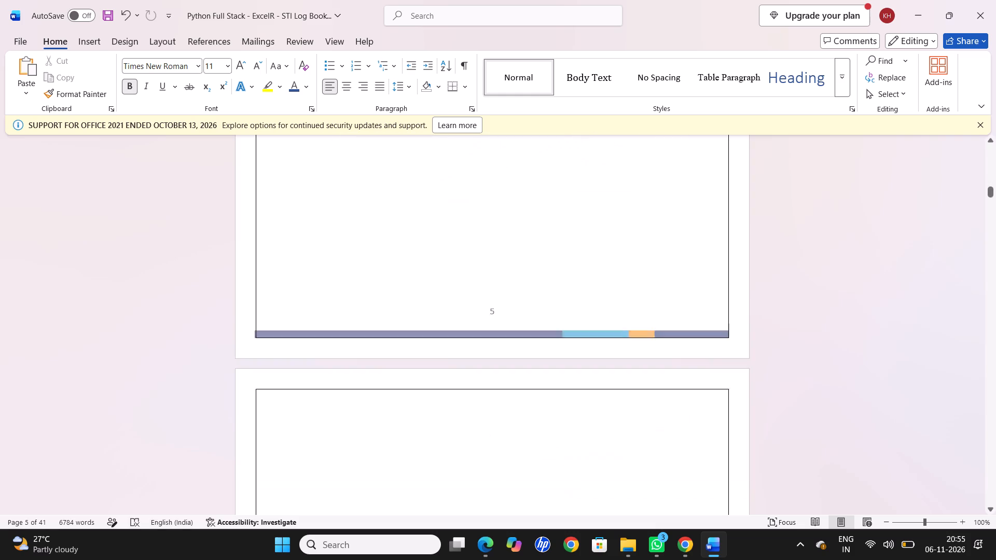
pyautogui.scroll(-1, 394, 392)
pyautogui.hscroll(1, 394, 392)
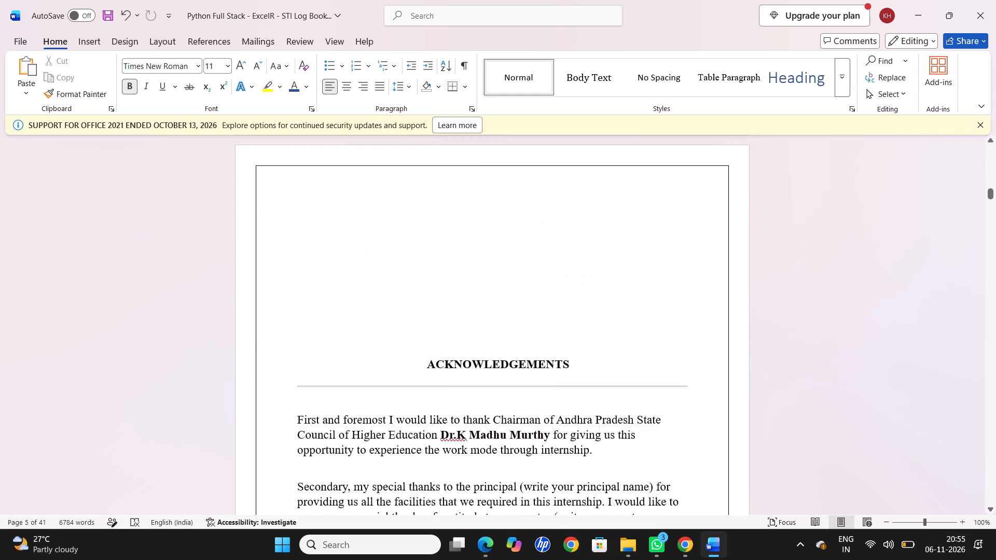
pyautogui.hscroll(1, 394, 392)
pyautogui.click(392, 402)
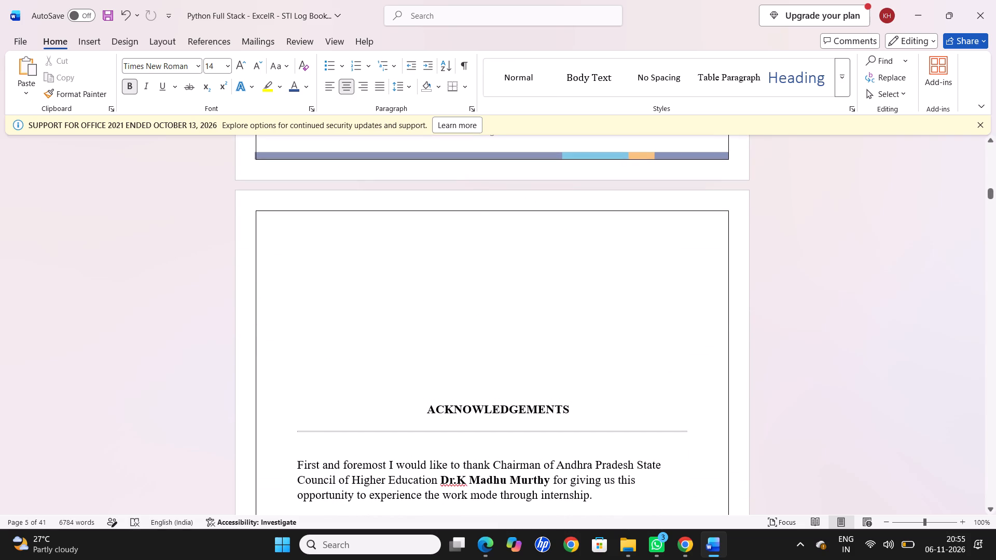
pyautogui.press('BackSpace')
pyautogui.press('BackSpace')
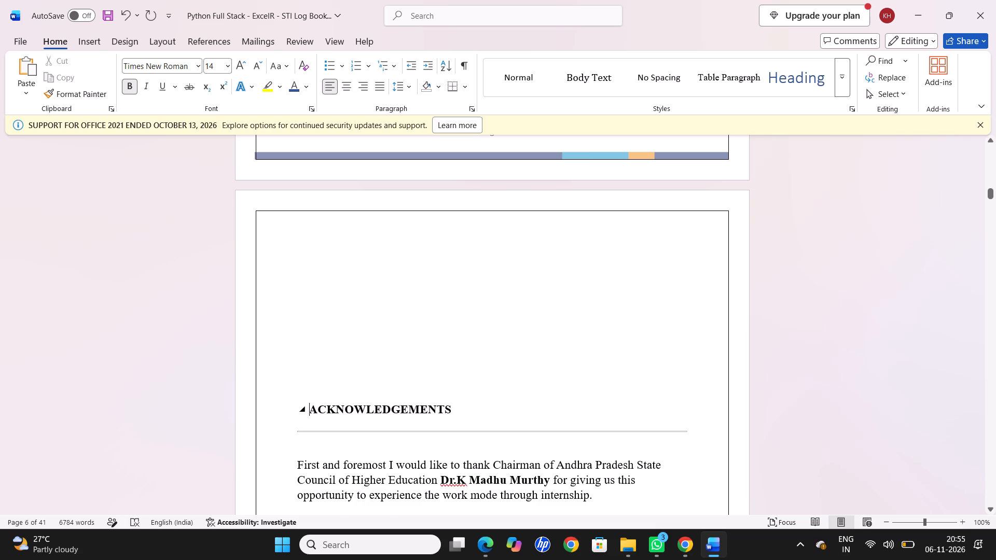
pyautogui.press('BackSpace')
pyautogui.press('BackSpace')
pyautogui.press('BackSpace')
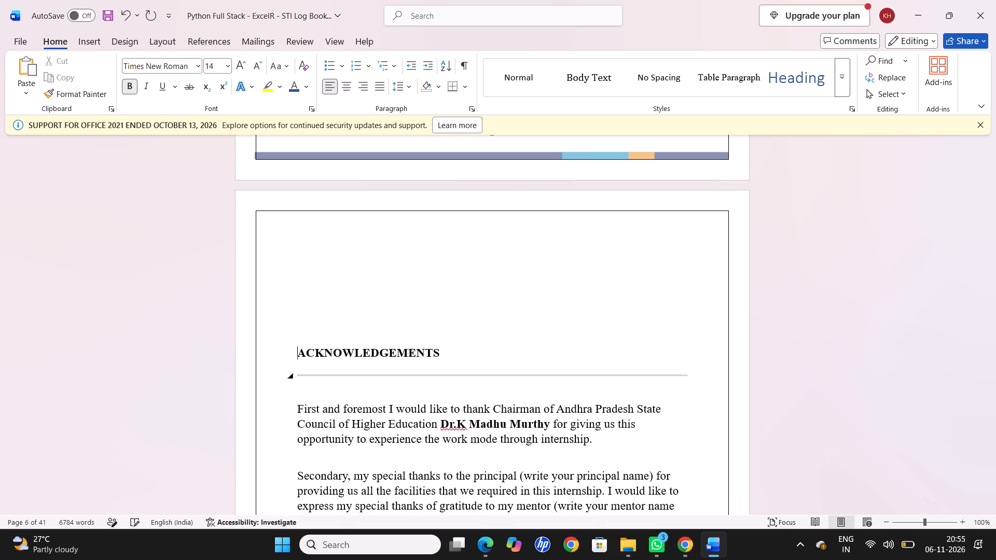
pyautogui.press('BackSpace')
pyautogui.press('BackSpace')
pyautogui.press('BackSpace')
pyautogui.press('BackSpace')
pyautogui.press('BackSpace')
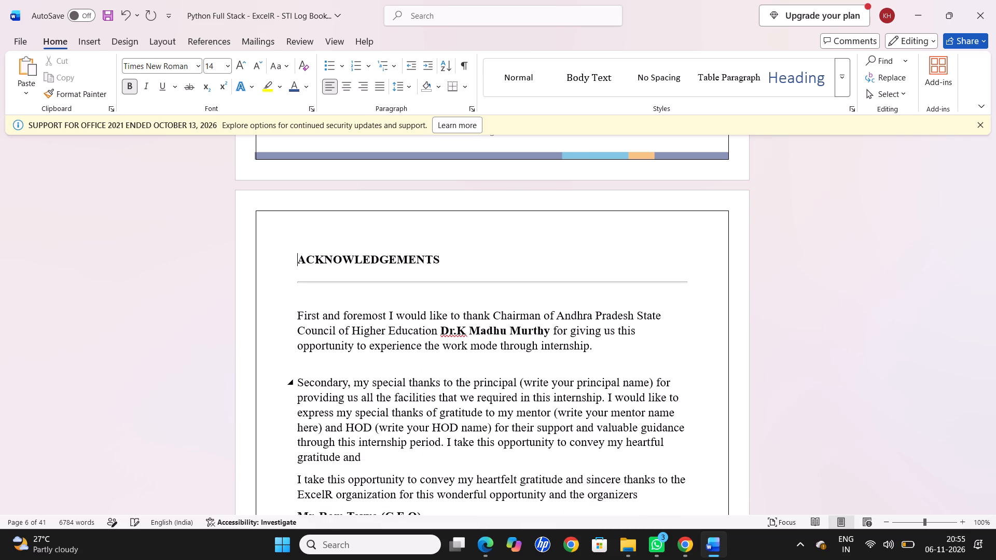
pyautogui.press('BackSpace')
# Insert spaces before the ACKNOWLEDGEMENTS heading to shift it back to roughly the middle of its line.
pyautogui.press('space')
pyautogui.press('space')
pyautogui.press('space')
pyautogui.press('space')
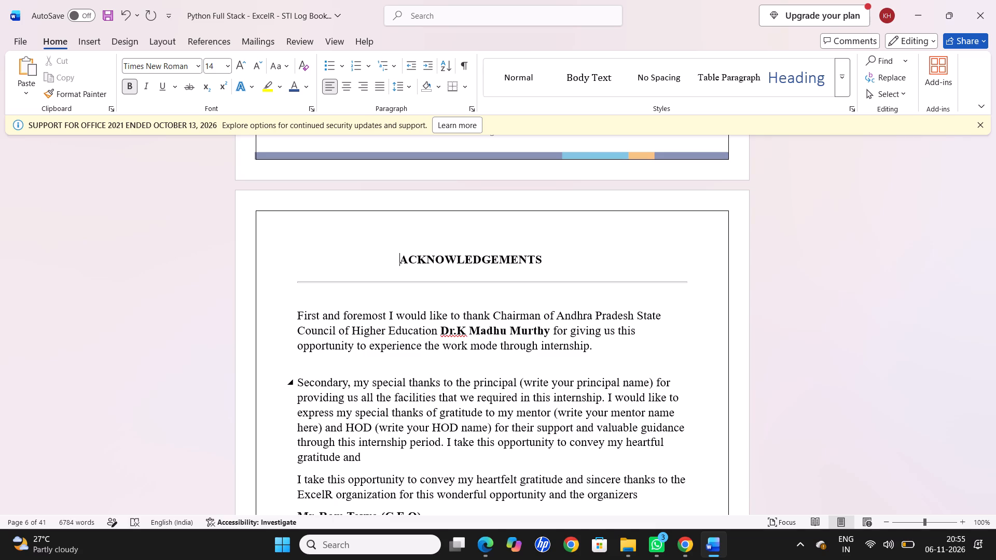
pyautogui.press('space')
pyautogui.press('space')
pyautogui.press('space')
pyautogui.press('space')
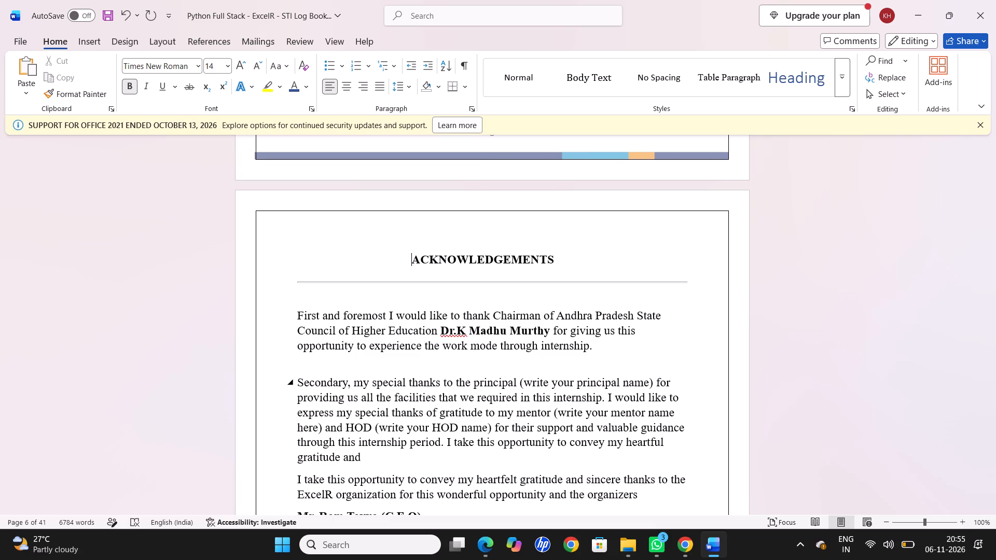
# Review the pages from the acknowledgements text through Chapters 1 and 2 up to the organizational structure chart.
pyautogui.scroll(-1, 419, 455)
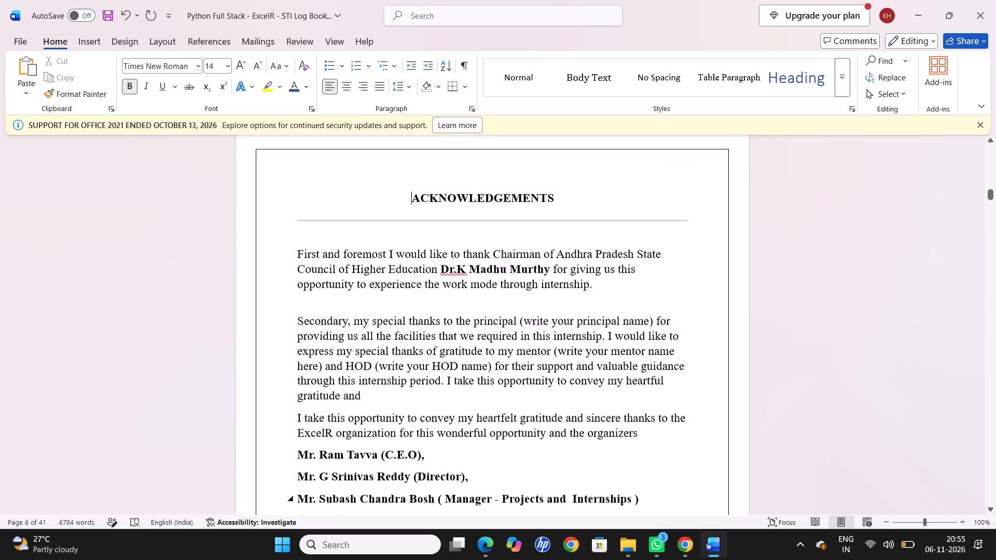
pyautogui.scroll(-2, 419, 455)
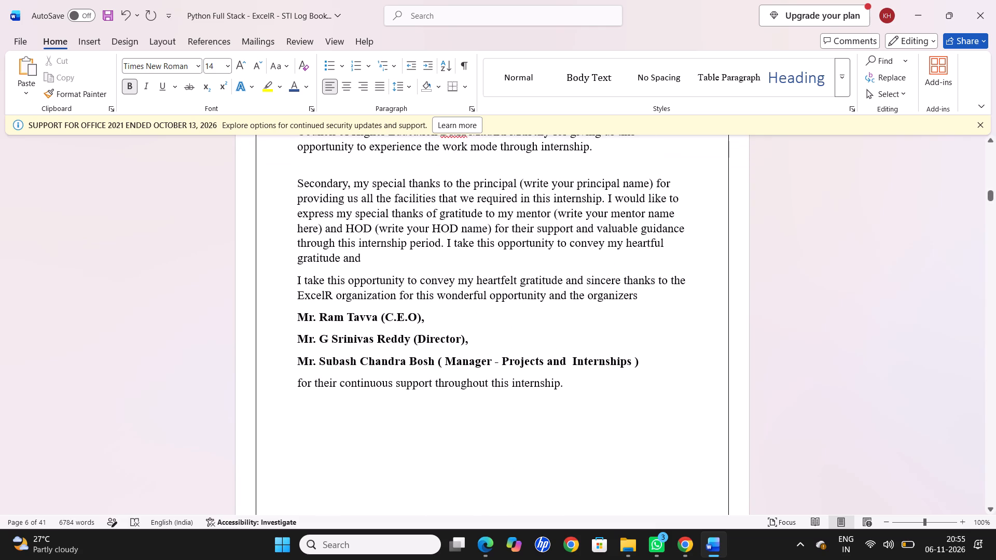
pyautogui.scroll(-1, 419, 455)
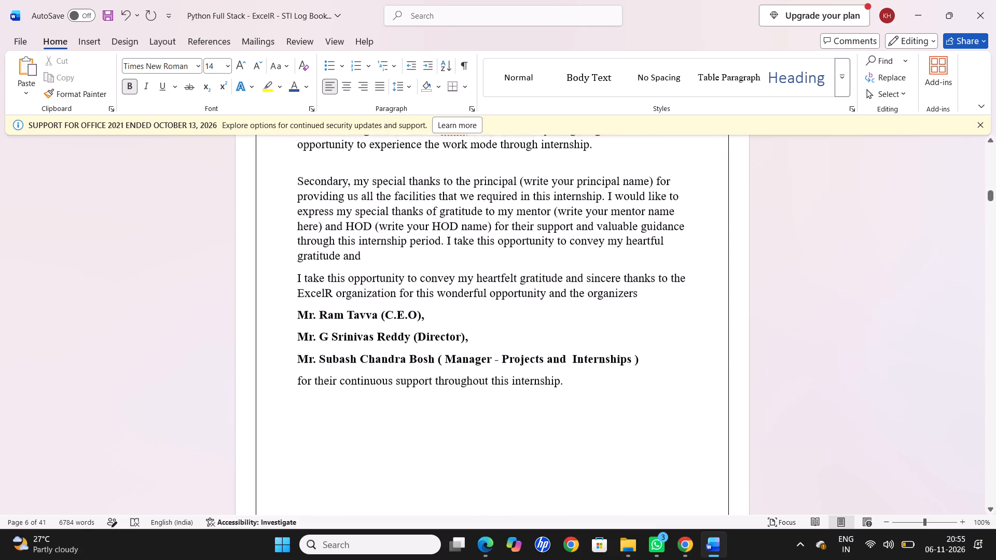
pyautogui.scroll(-6, 419, 455)
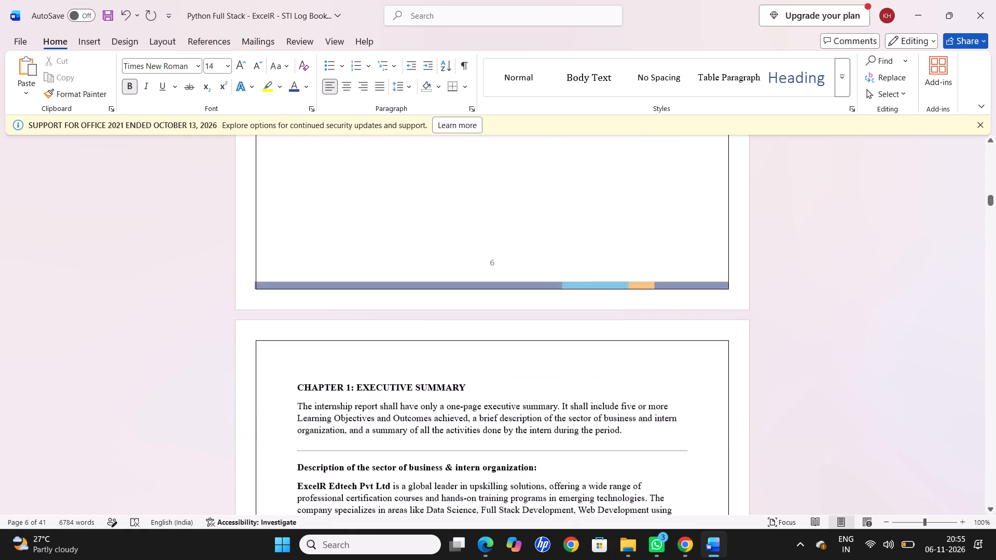
pyautogui.scroll(-1, 419, 455)
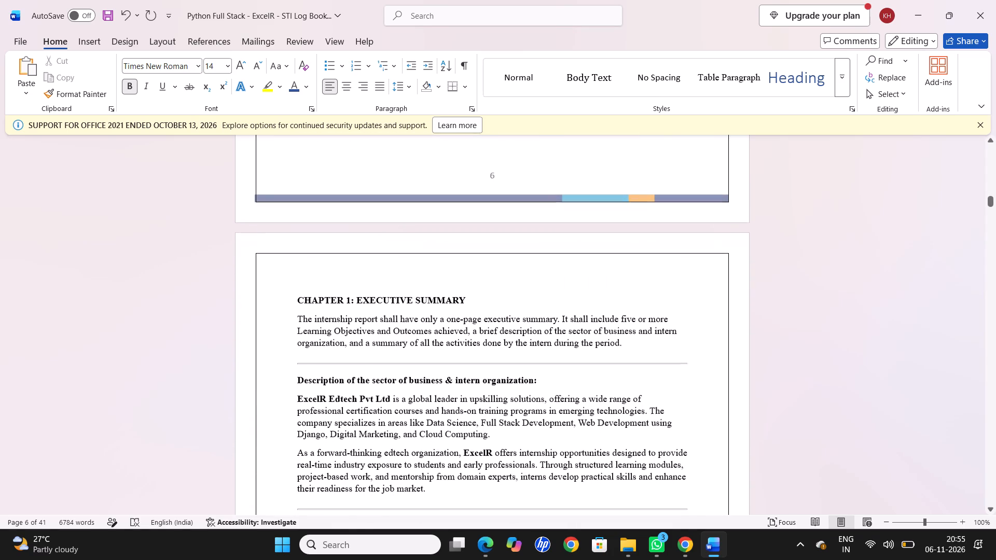
pyautogui.scroll(-2, 419, 455)
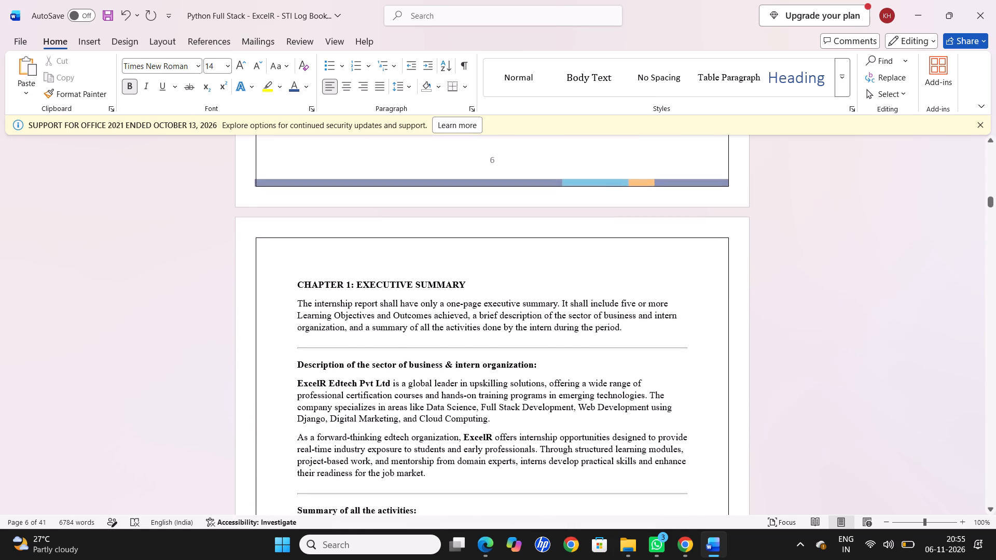
pyautogui.scroll(-2, 419, 455)
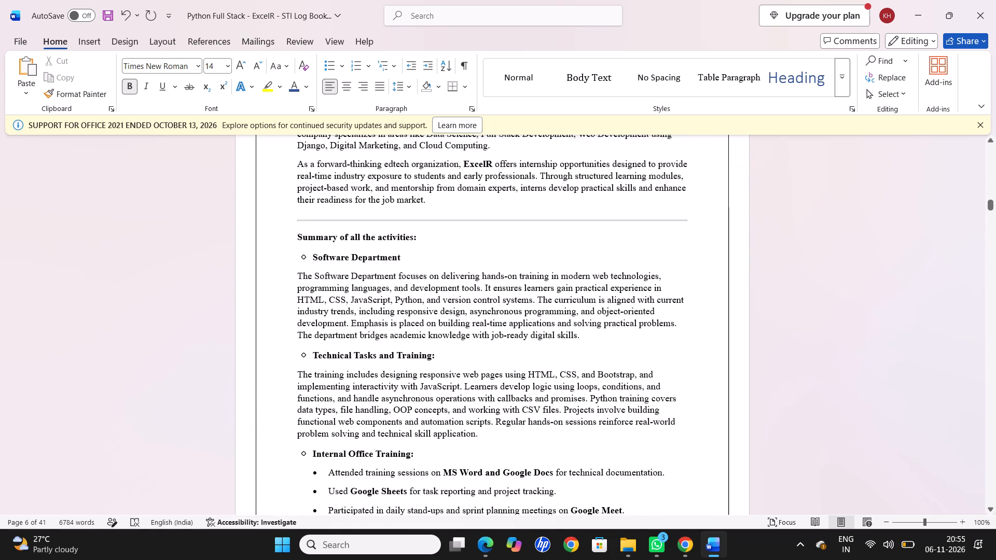
pyautogui.scroll(-5, 419, 455)
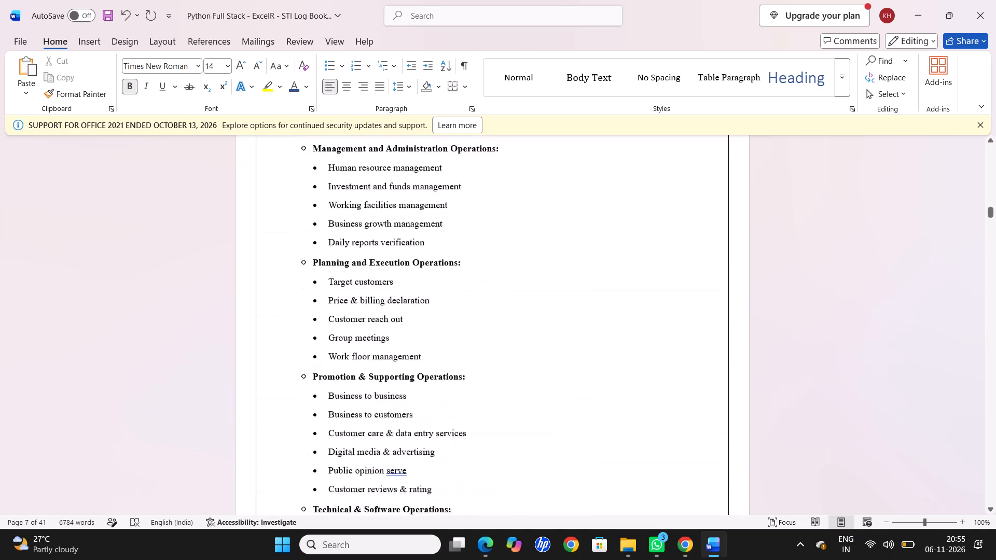
pyautogui.scroll(-4, 419, 455)
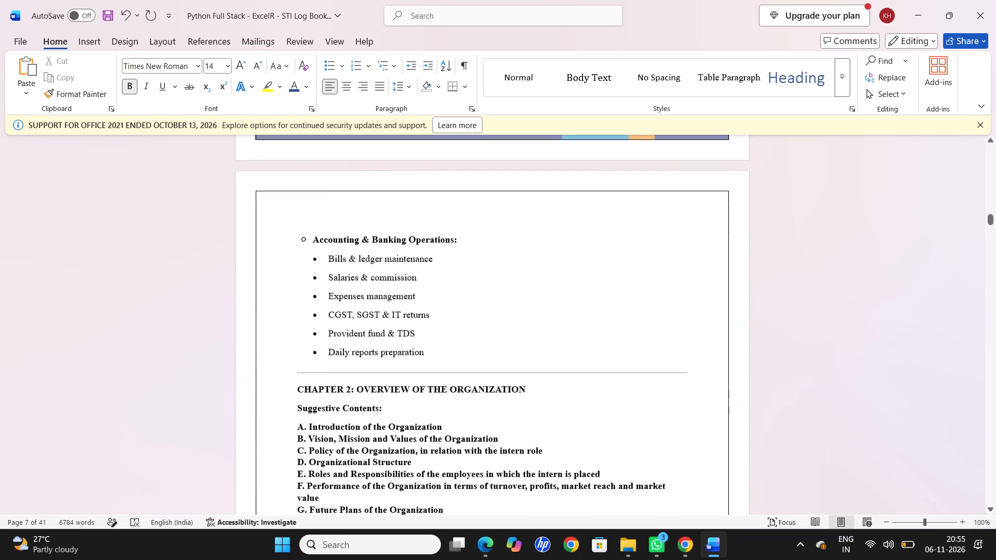
pyautogui.scroll(-1, 419, 455)
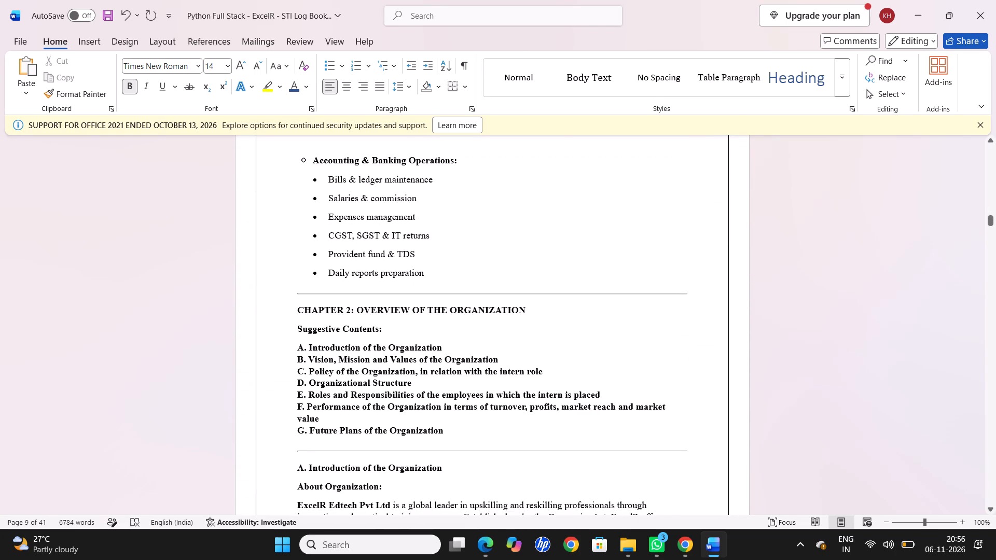
pyautogui.scroll(-4, 419, 455)
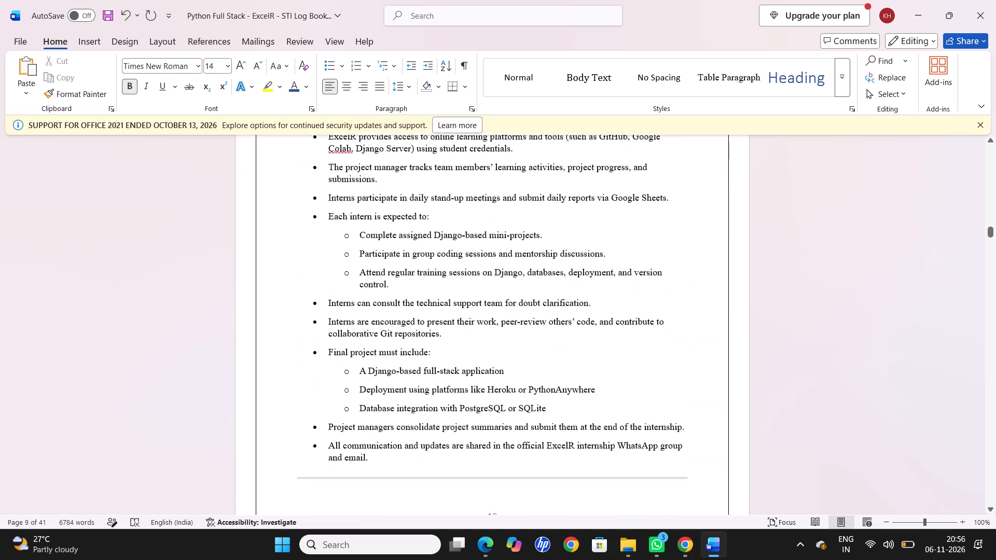
pyautogui.scroll(-2, 419, 454)
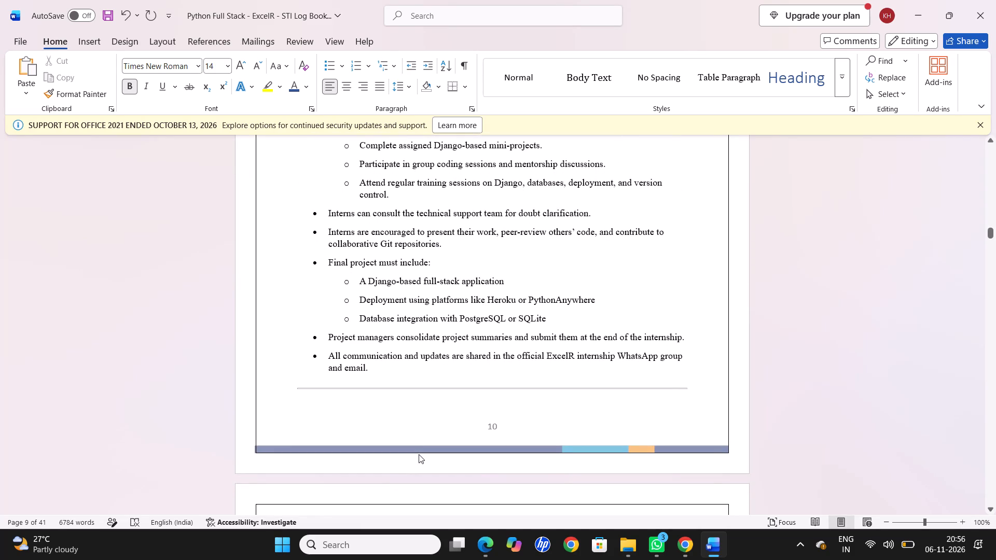
pyautogui.scroll(-5, 419, 454)
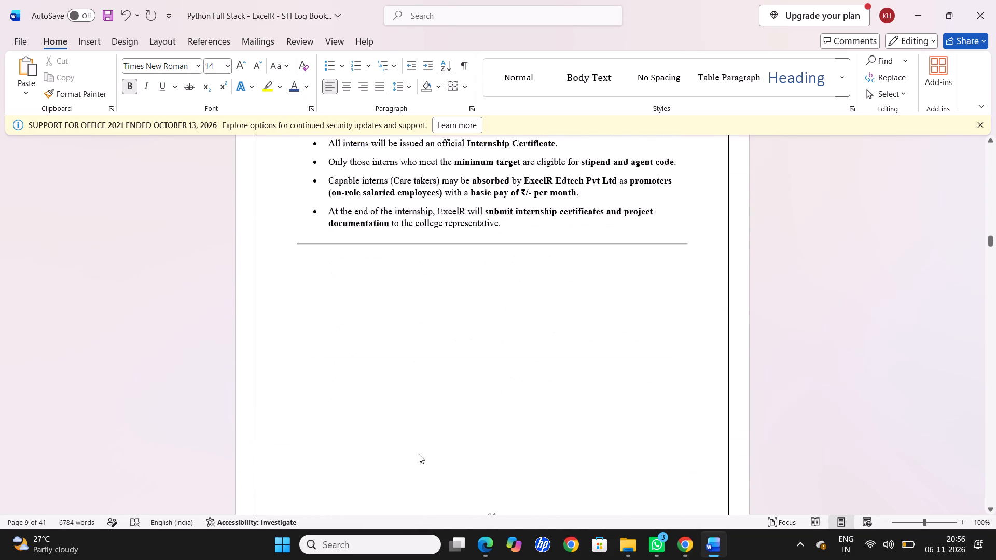
pyautogui.scroll(-2, 419, 454)
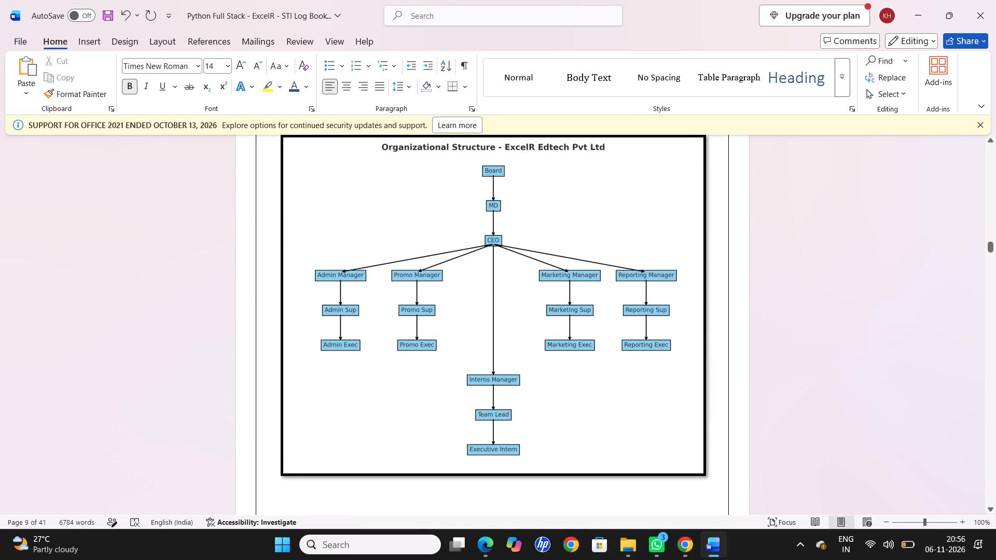
# Change the centred "D. Organizational Structure" heading on page 12 to left-aligned.
pyautogui.scroll(1, 419, 454)
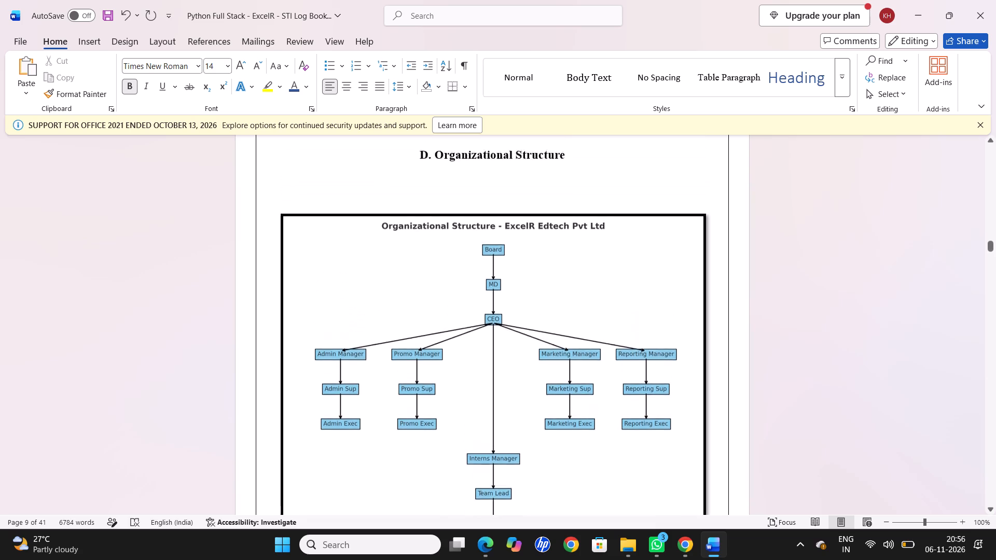
pyautogui.scroll(3, 419, 454)
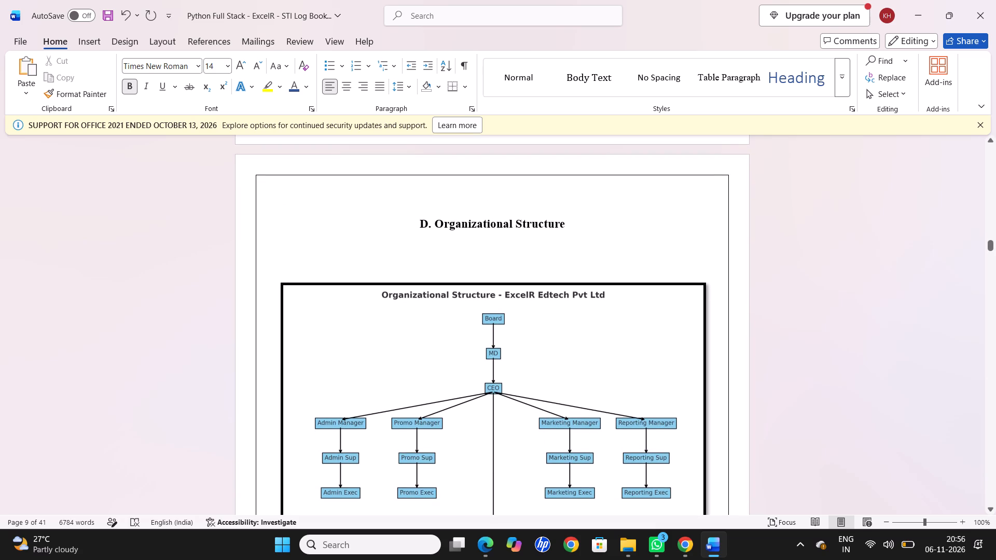
pyautogui.click(418, 226)
pyautogui.press('BackSpace')
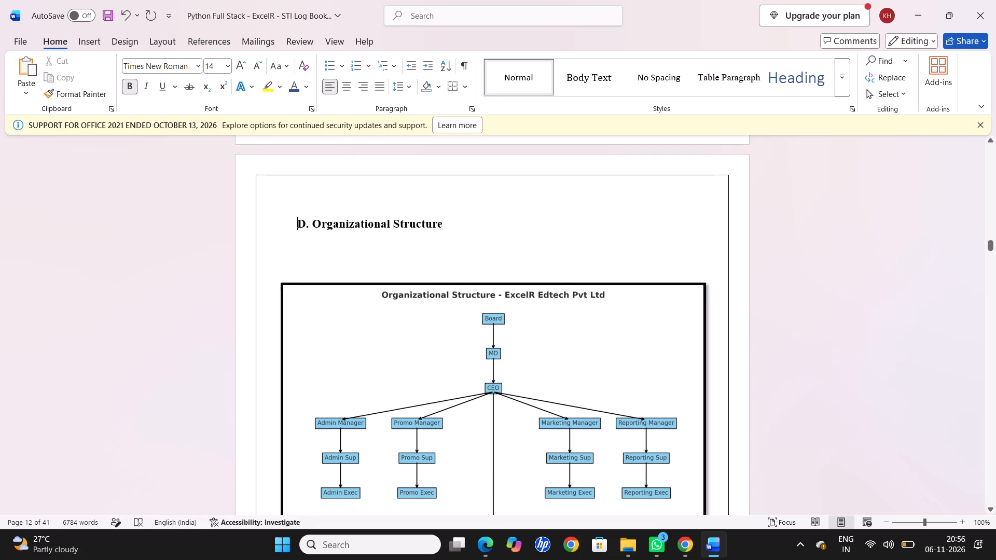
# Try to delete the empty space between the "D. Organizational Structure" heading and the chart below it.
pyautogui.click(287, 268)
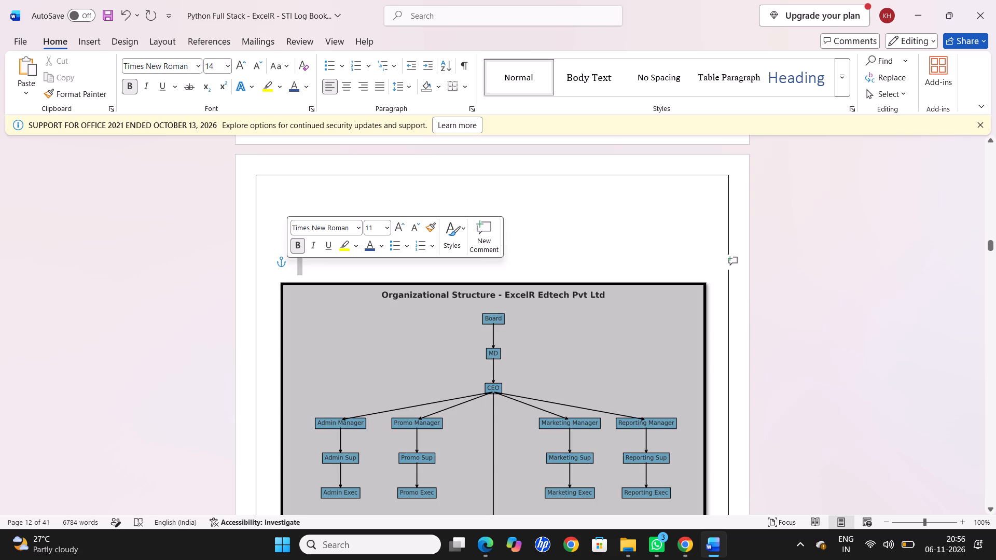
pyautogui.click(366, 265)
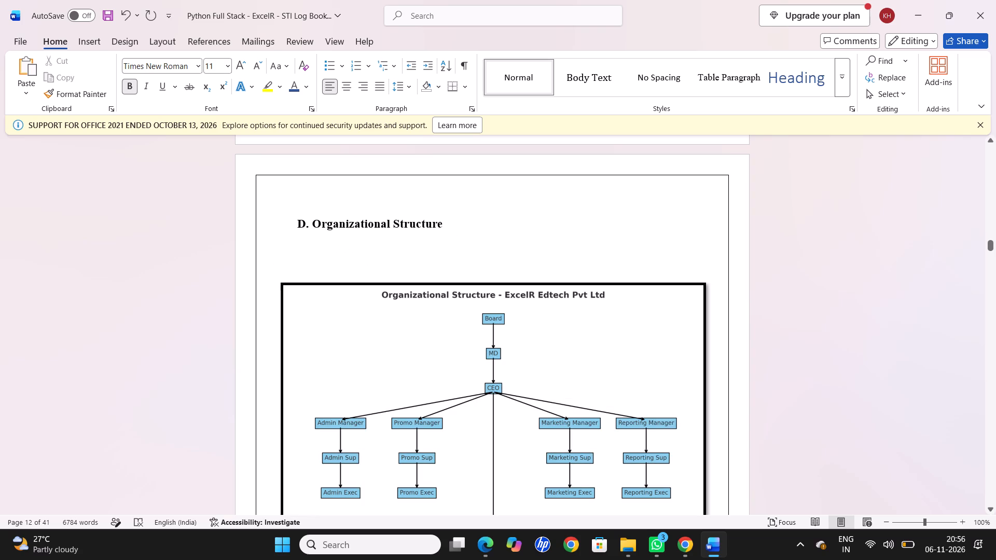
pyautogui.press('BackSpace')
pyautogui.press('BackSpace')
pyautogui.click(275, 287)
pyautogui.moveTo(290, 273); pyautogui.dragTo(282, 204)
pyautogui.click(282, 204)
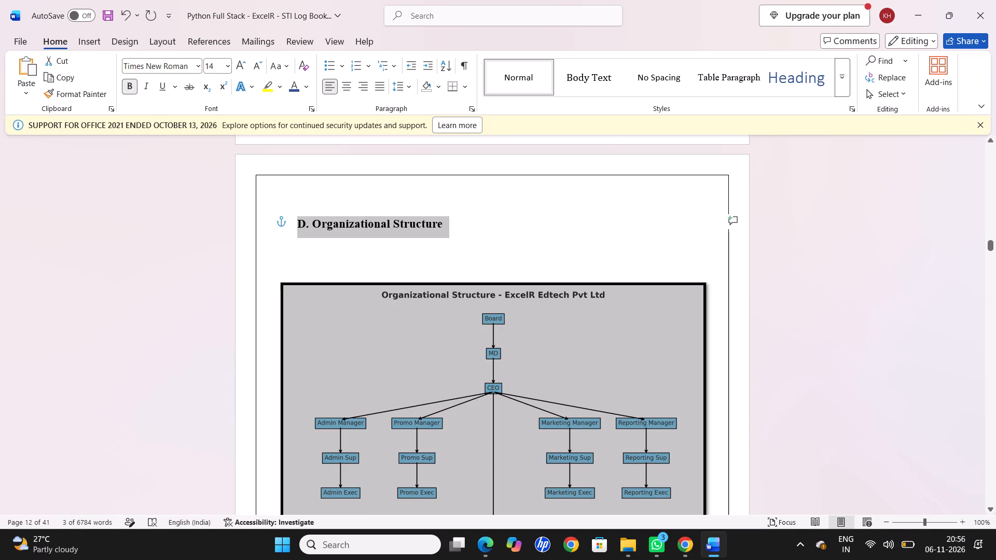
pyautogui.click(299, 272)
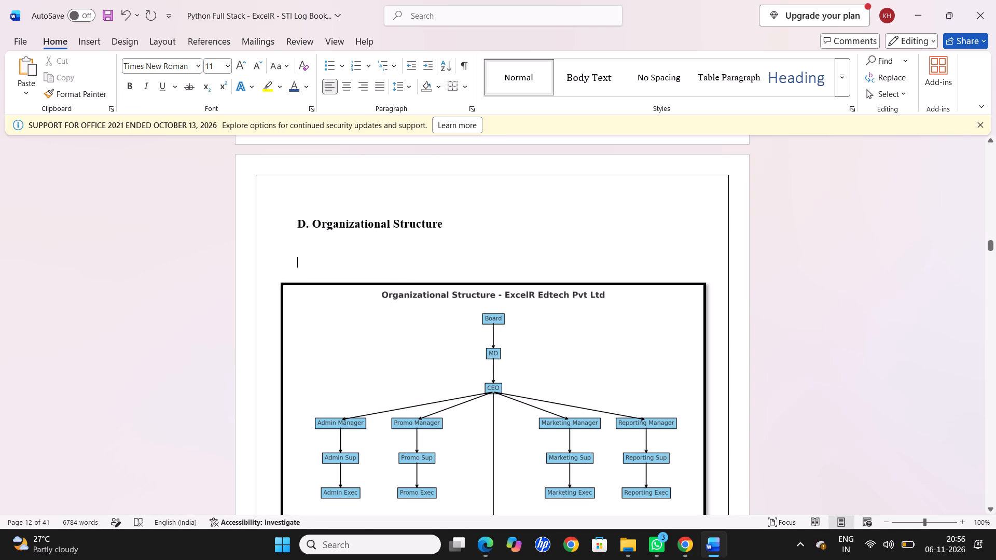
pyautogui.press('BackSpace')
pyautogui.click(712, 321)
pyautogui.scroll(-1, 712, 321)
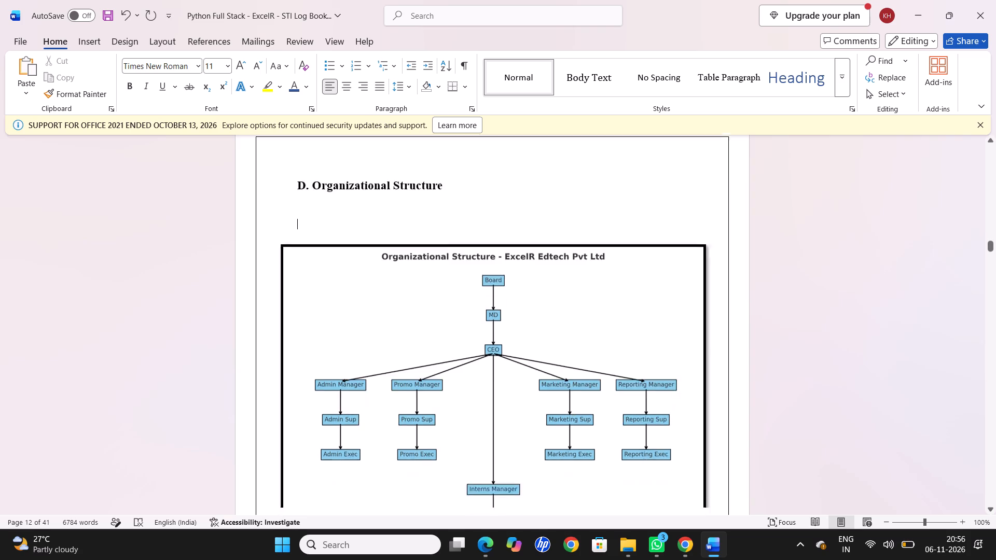
# Insert blank lines above the "E. Roles and responsibilities" heading below the organizational chart to push it onto page 13.
pyautogui.scroll(-2, 712, 321)
pyautogui.click(712, 321)
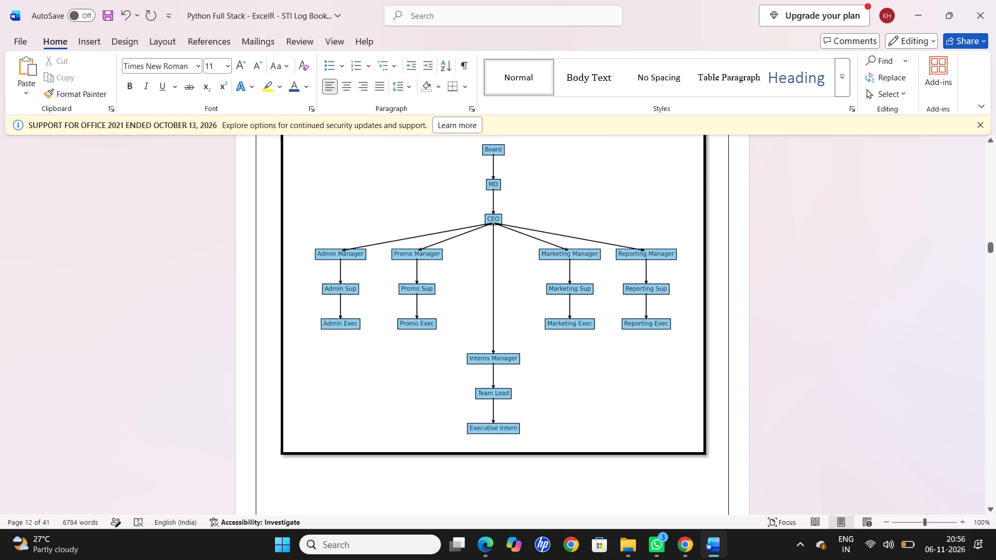
pyautogui.click(713, 441)
pyautogui.scroll(-2, 713, 441)
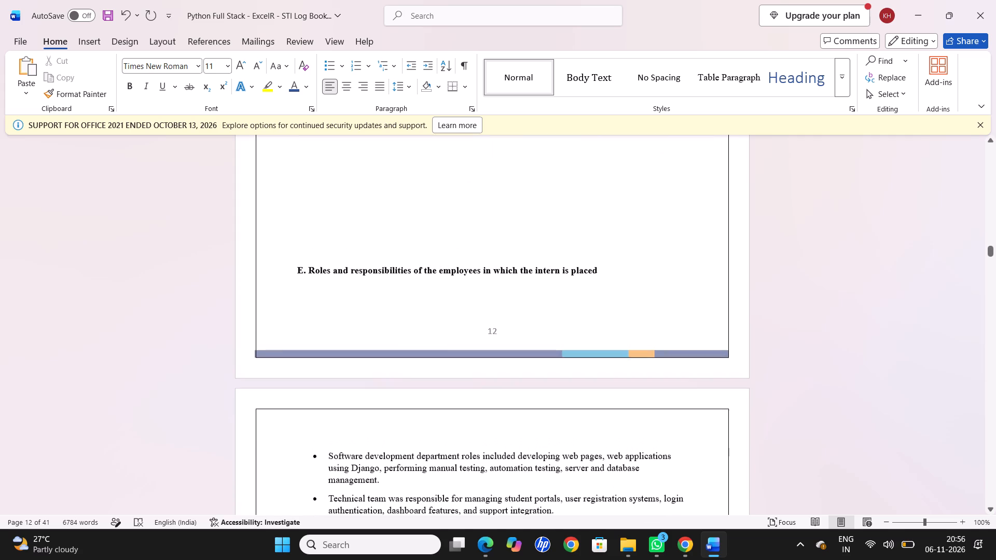
pyautogui.click(345, 237)
pyautogui.press('BackSpace')
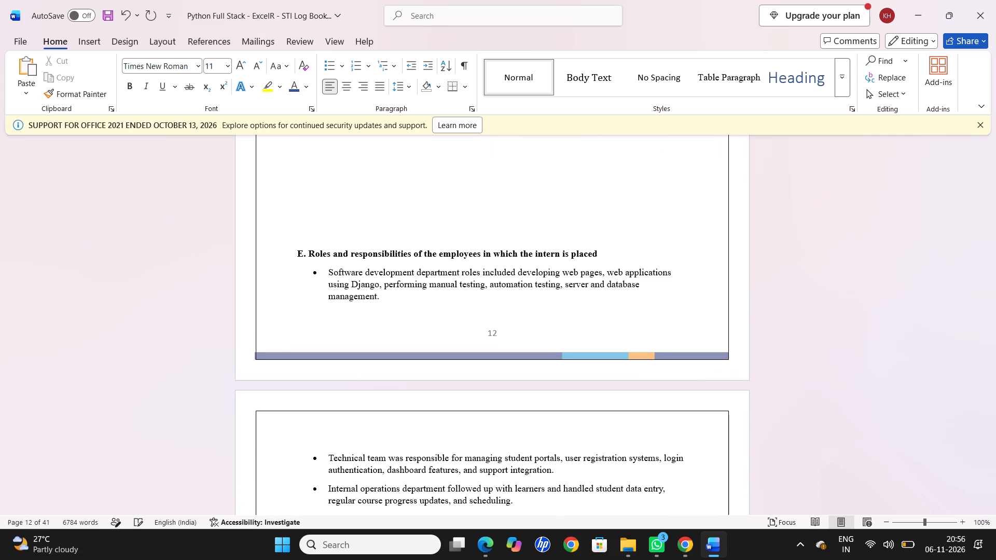
pyautogui.press('Return')
pyautogui.press('Return')
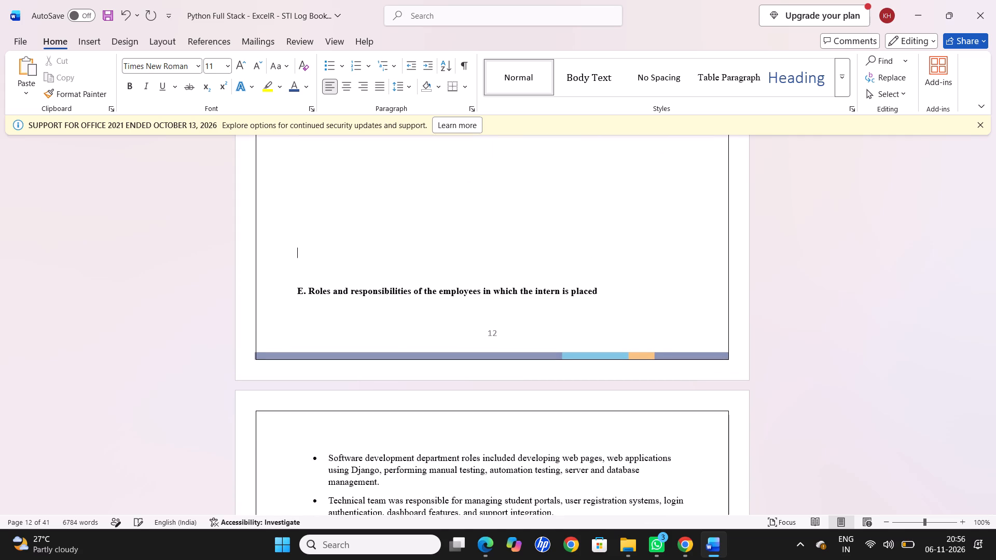
pyautogui.press('Return')
pyautogui.press('Return')
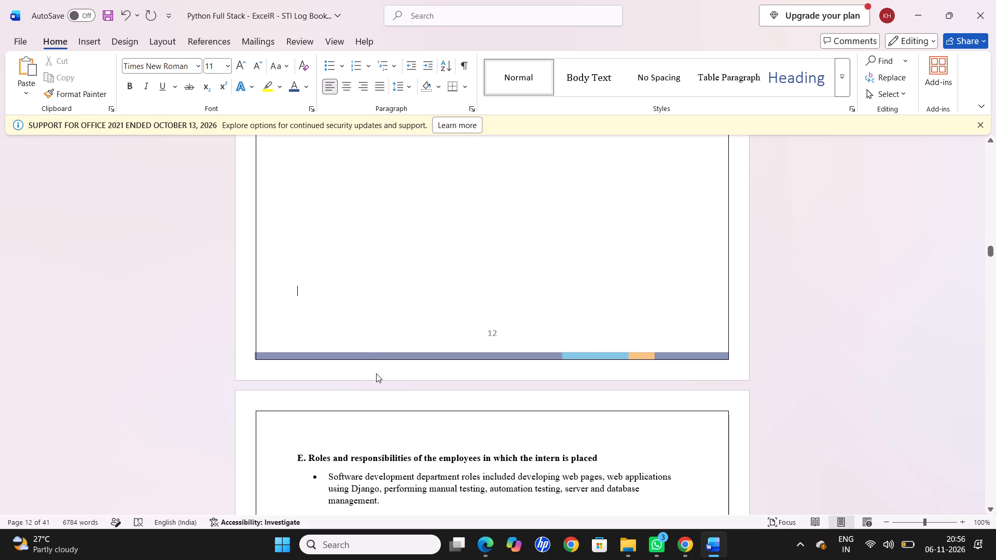
# Review the layout from the roles and responsibilities section through Chapter 3 to the acquired skills list.
pyautogui.scroll(-4, 376, 373)
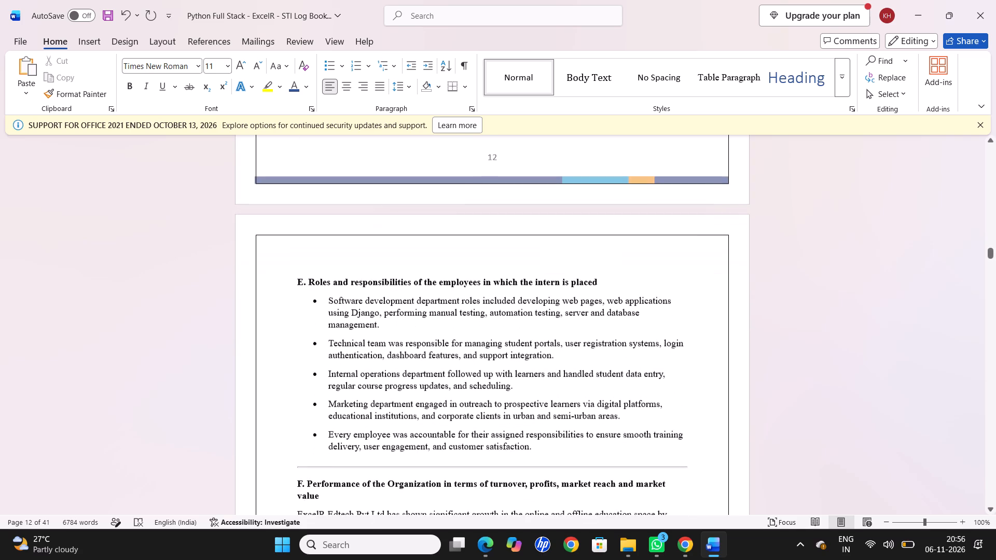
pyautogui.scroll(-5, 376, 373)
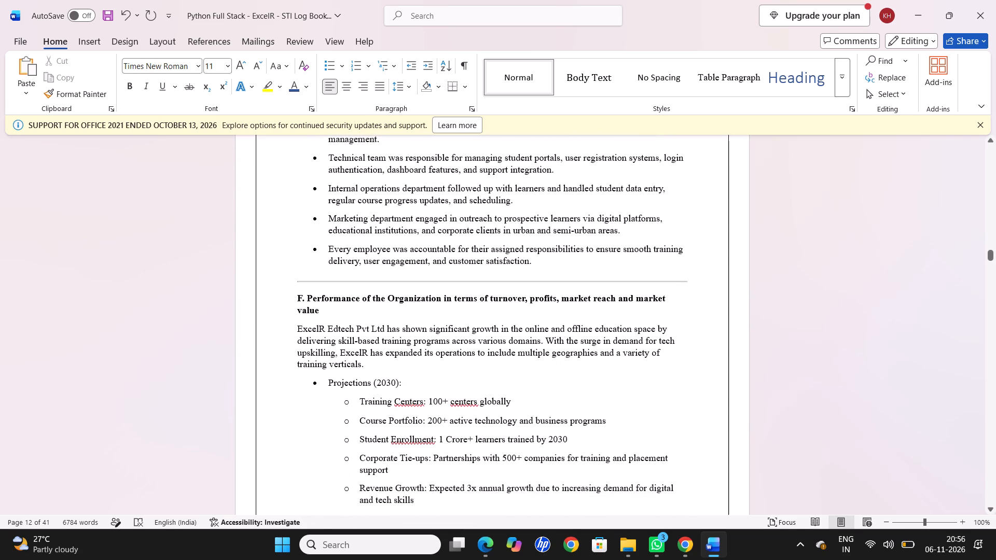
pyautogui.scroll(-2, 376, 373)
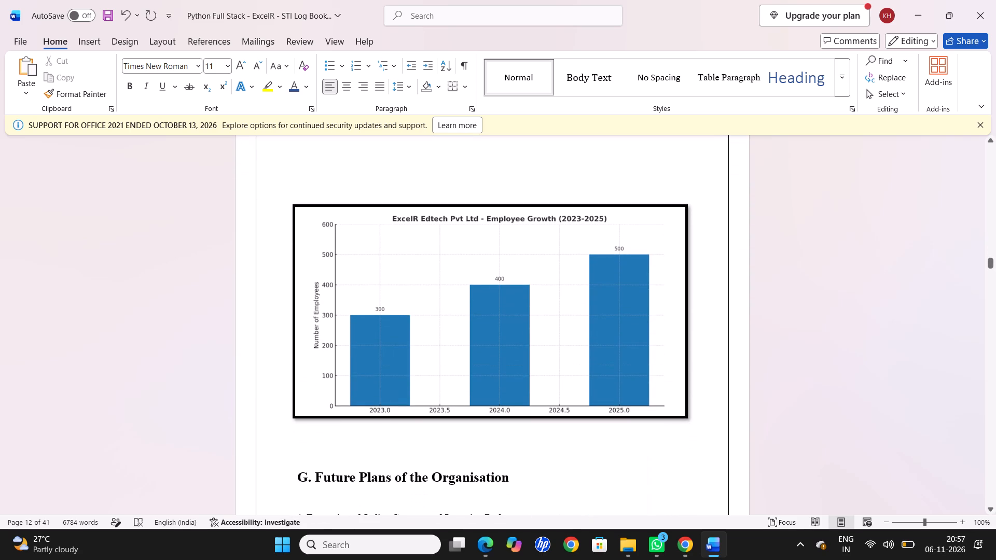
pyautogui.scroll(-2, 376, 373)
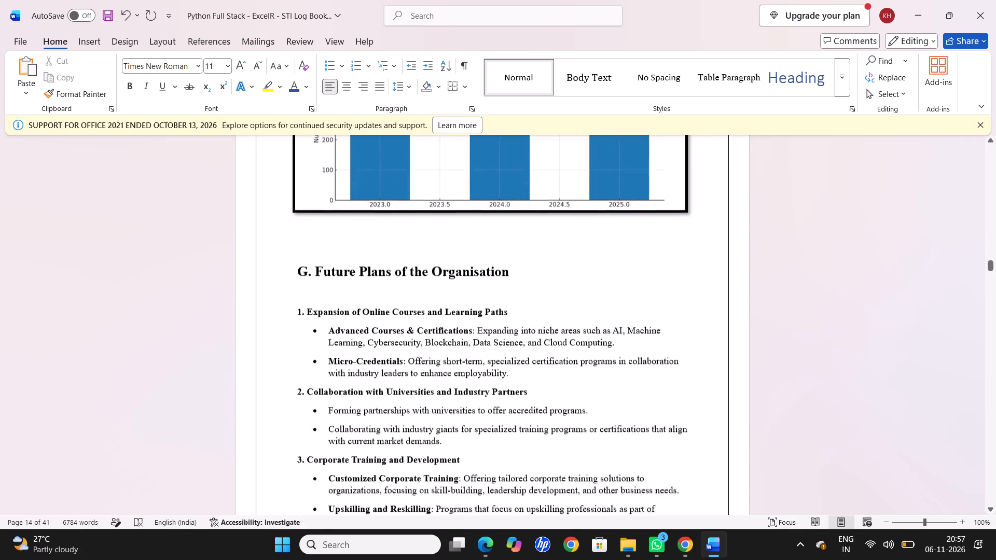
pyautogui.scroll(-2, 376, 373)
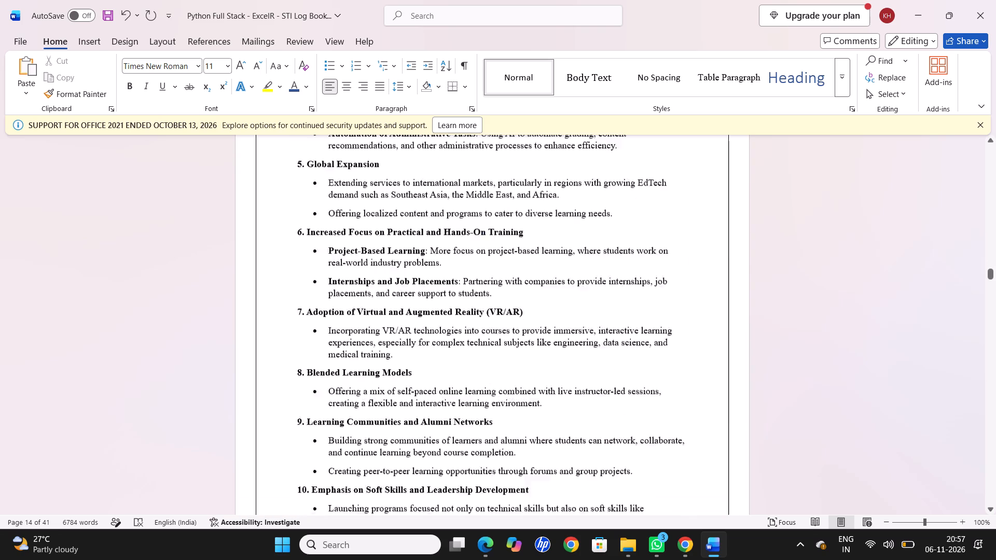
pyautogui.scroll(-2, 376, 373)
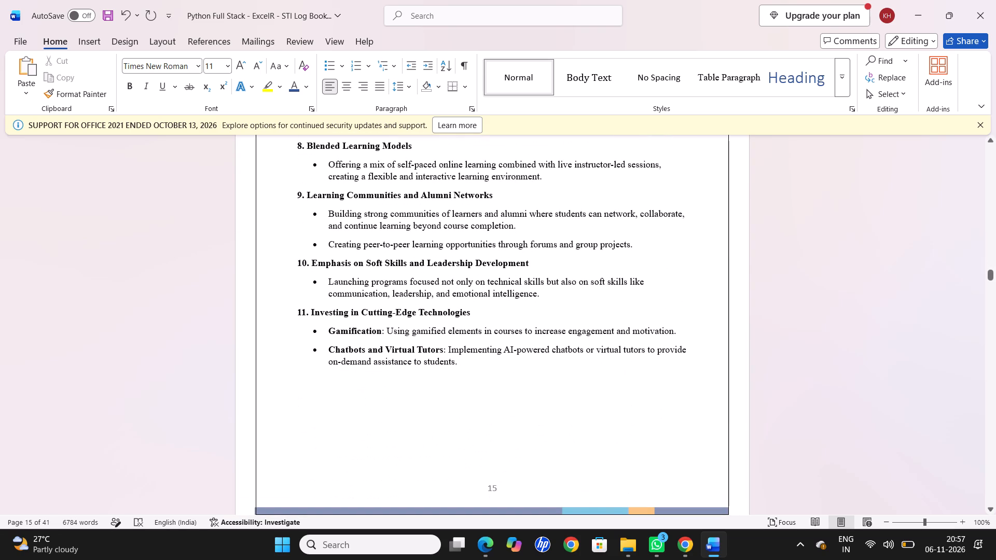
pyautogui.scroll(-1, 376, 373)
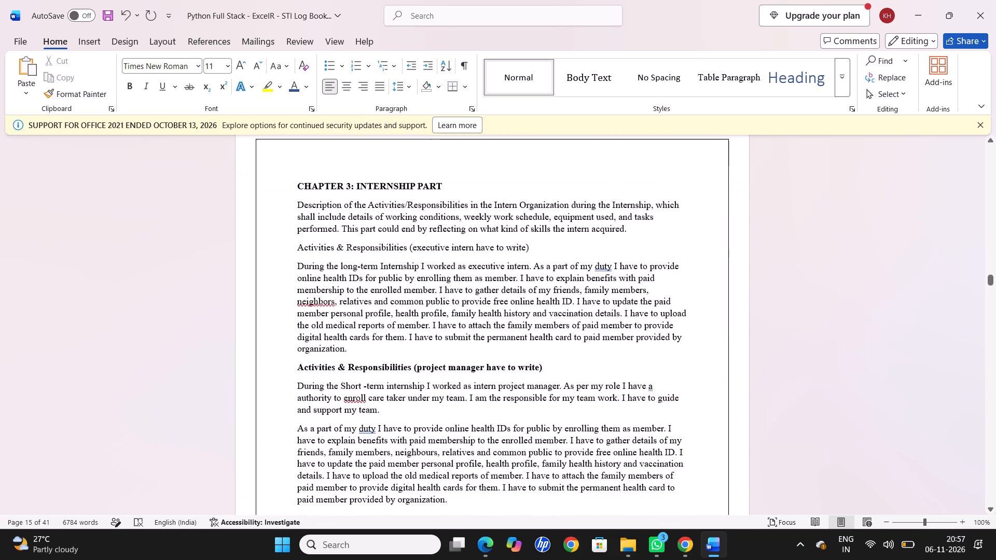
pyautogui.scroll(-2, 376, 373)
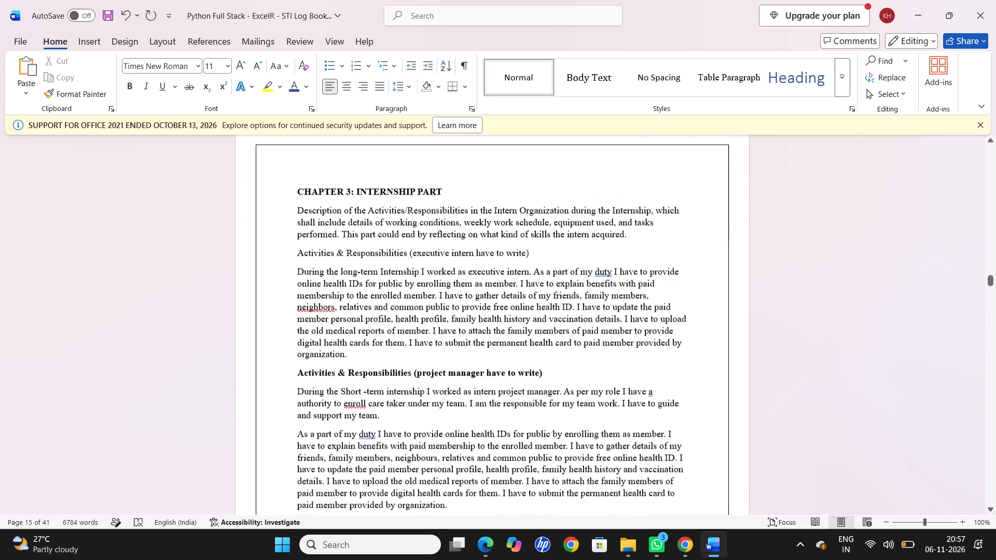
pyautogui.scroll(-3, 376, 373)
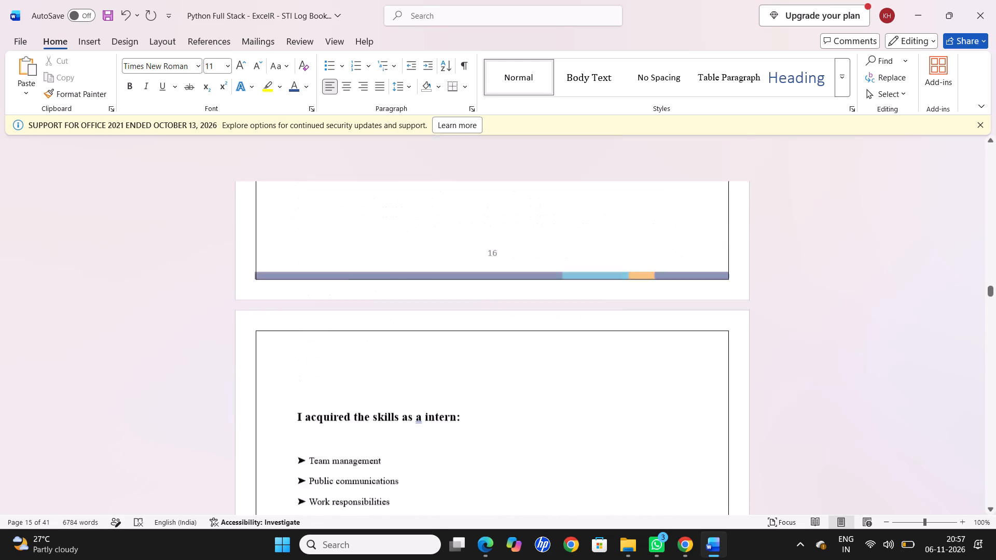
pyautogui.scroll(-1, 376, 373)
pyautogui.scroll(4, 376, 373)
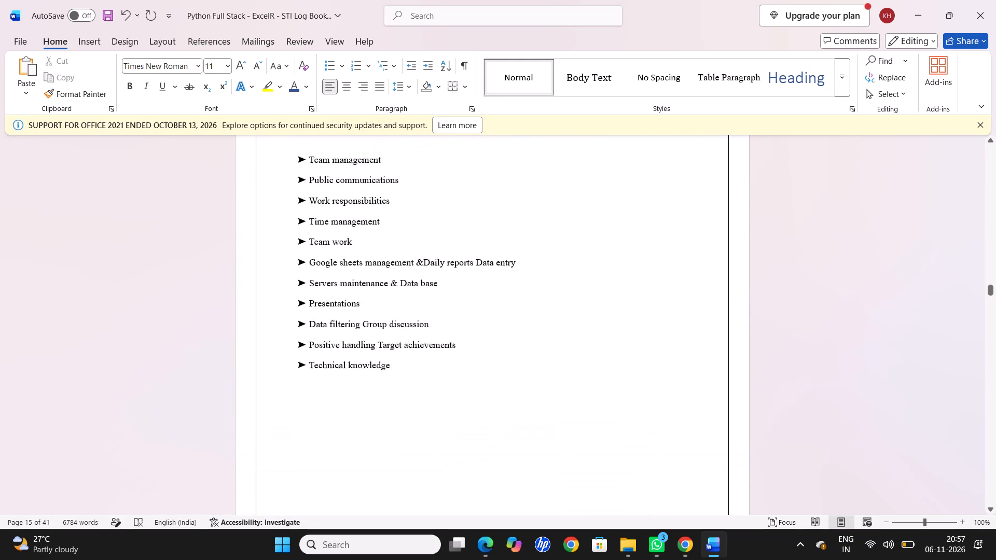
pyautogui.scroll(1, 378, 384)
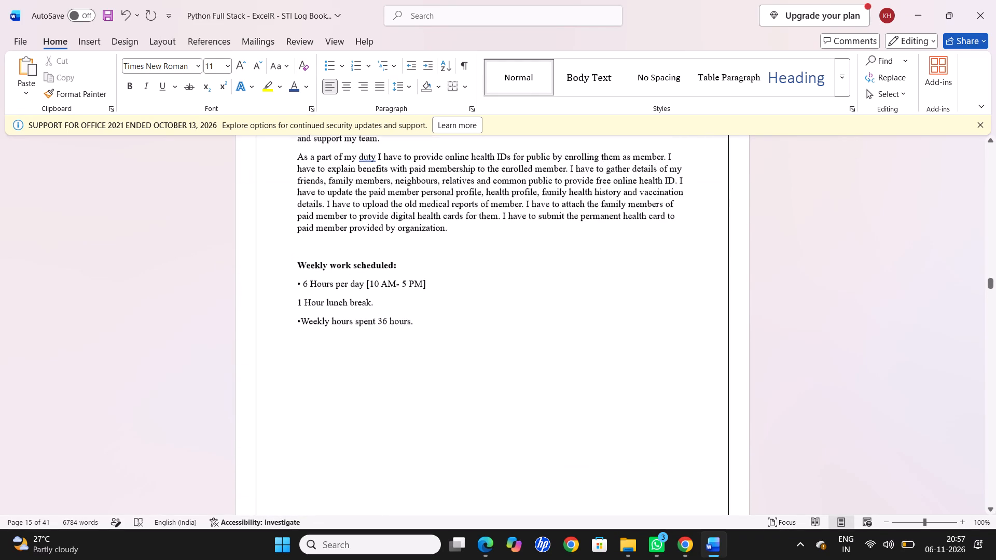
pyautogui.scroll(1, 378, 384)
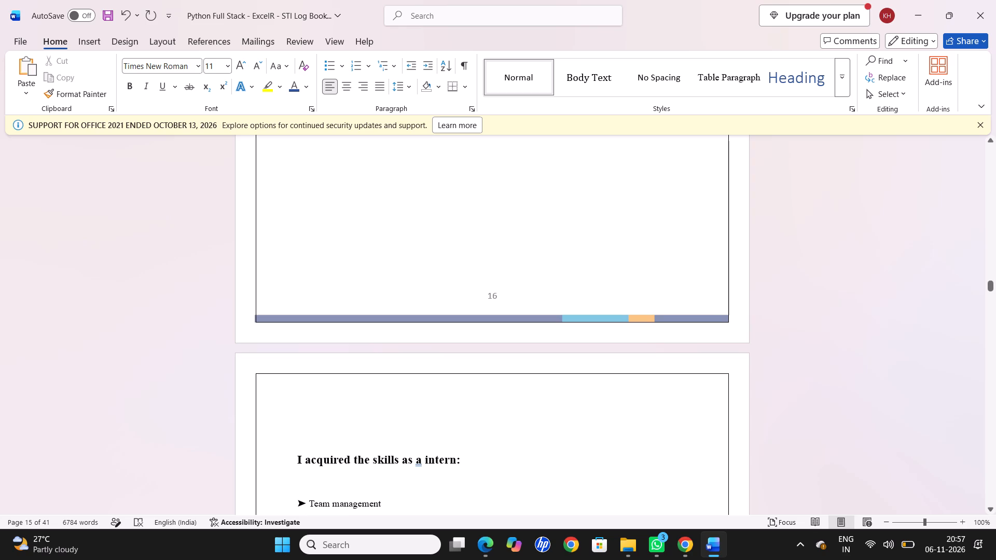
# Delete the blank lines above "I acquired the skills as a intern:" so it directly follows the weekly work schedule on page 16.
pyautogui.click(297, 459)
pyautogui.press('BackSpace')
pyautogui.press('BackSpace')
pyautogui.press('BackSpace')
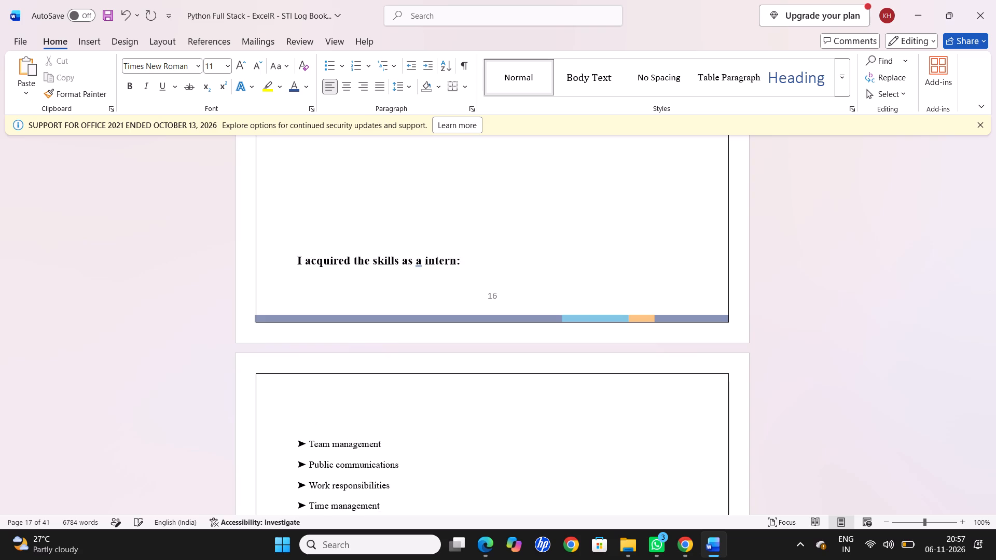
pyautogui.press('BackSpace')
pyautogui.press('BackSpace')
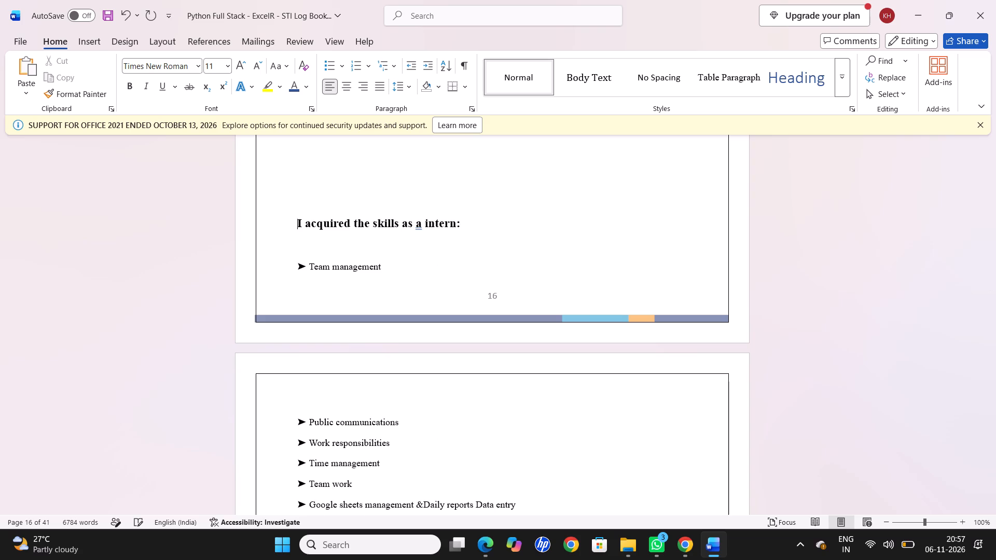
pyautogui.press('BackSpace')
pyautogui.press('BackSpace')
pyautogui.scroll(1, 297, 459)
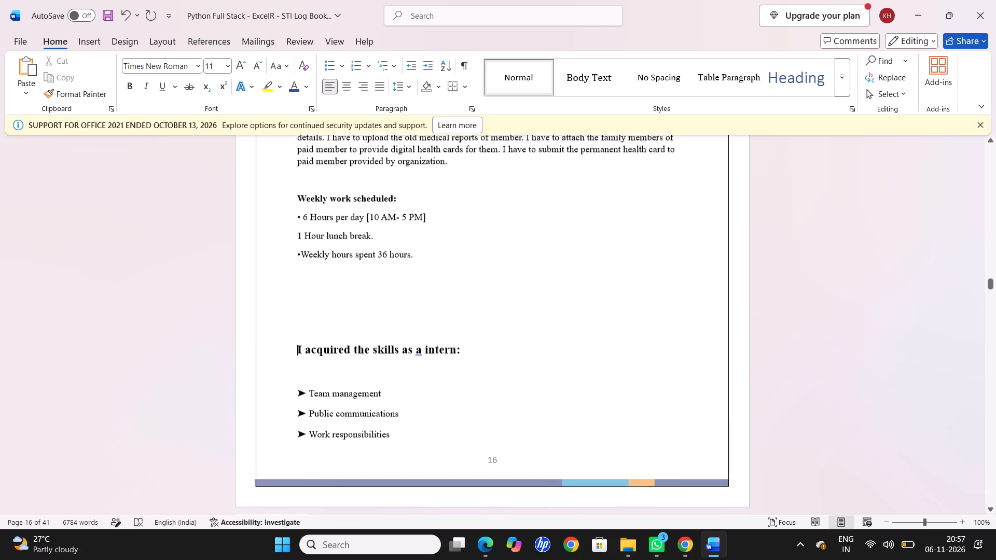
pyautogui.scroll(1, 297, 459)
pyautogui.press('BackSpace')
pyautogui.press('BackSpace')
pyautogui.press('BackSpace')
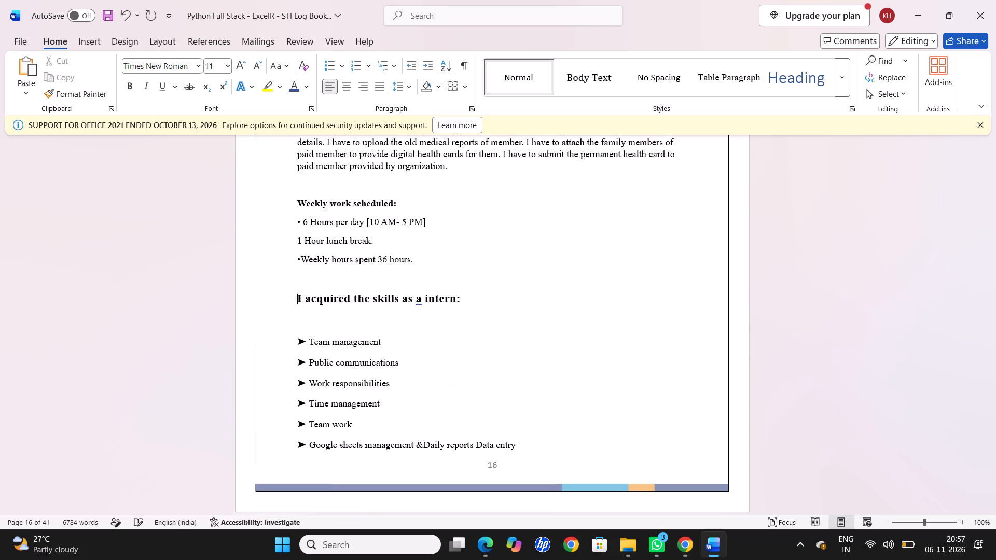
pyautogui.press('BackSpace')
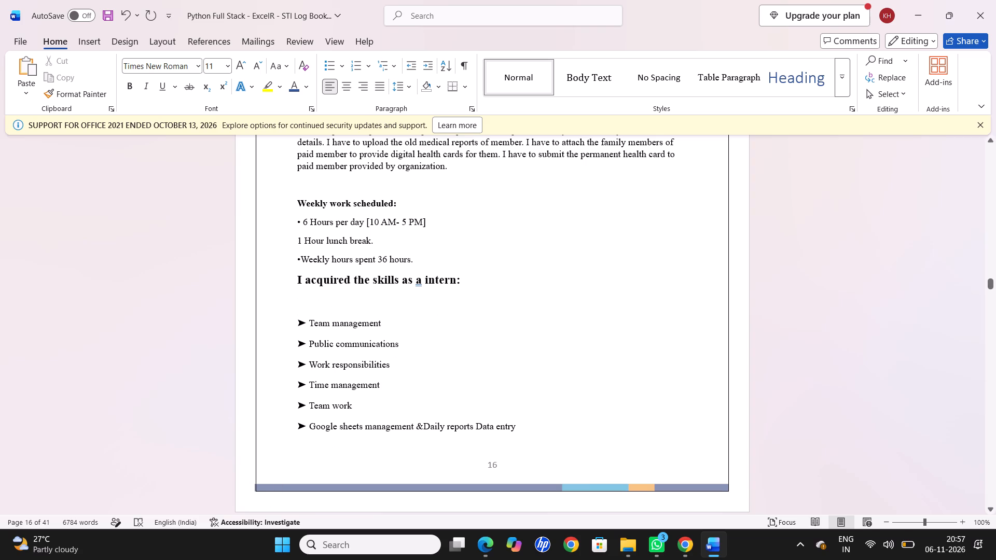
# Remove the blank line between the "I acquired the skills as a intern:" heading and the "Team management" item.
pyautogui.click(295, 313)
pyautogui.press('Down')
pyautogui.press('BackSpace')
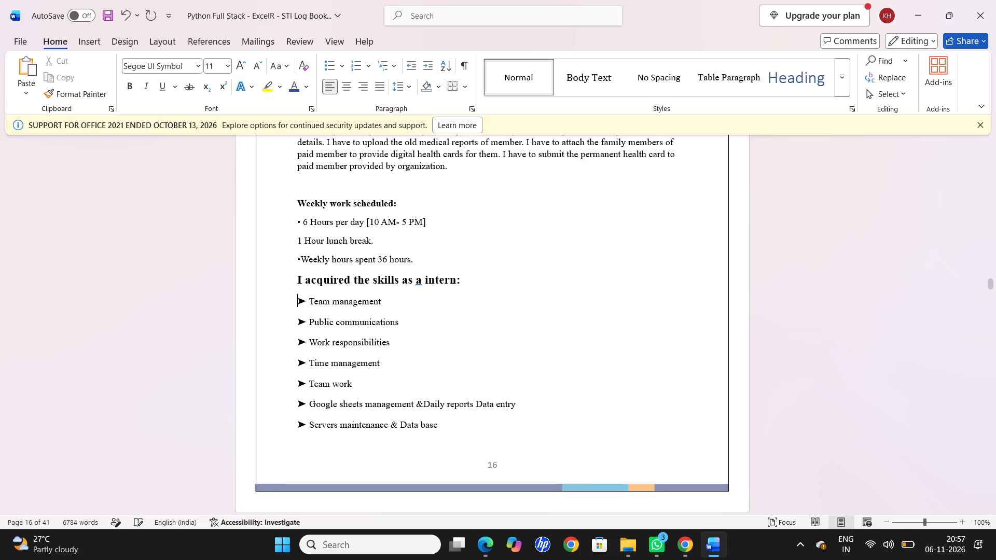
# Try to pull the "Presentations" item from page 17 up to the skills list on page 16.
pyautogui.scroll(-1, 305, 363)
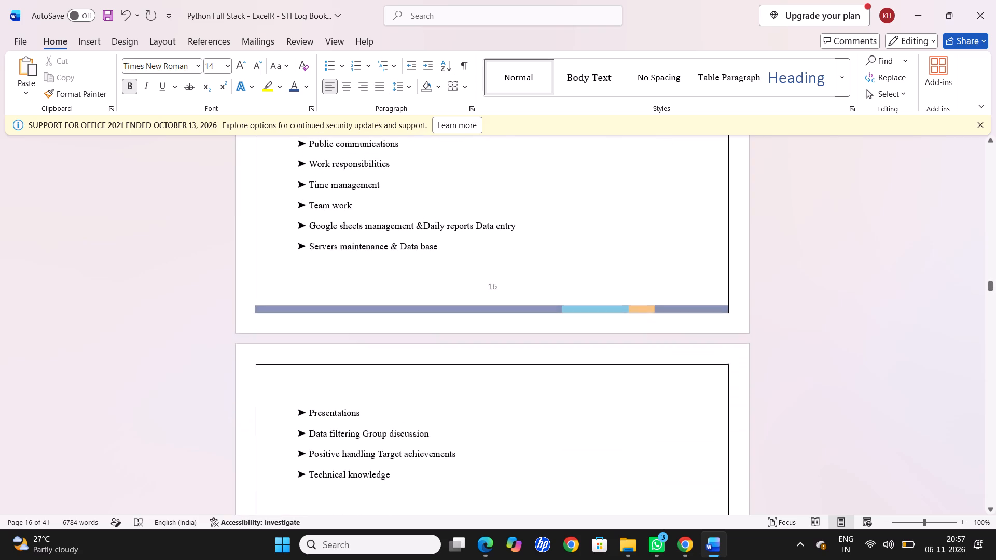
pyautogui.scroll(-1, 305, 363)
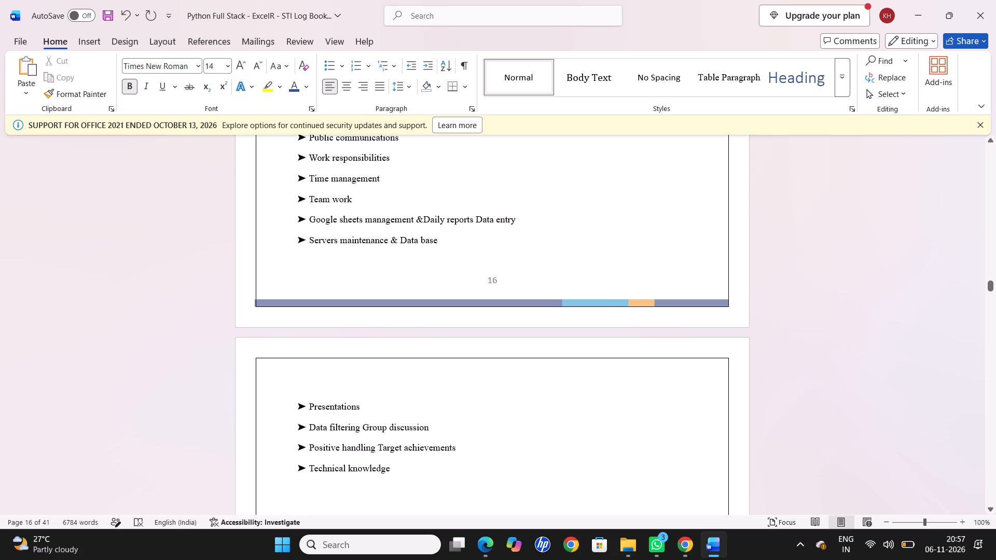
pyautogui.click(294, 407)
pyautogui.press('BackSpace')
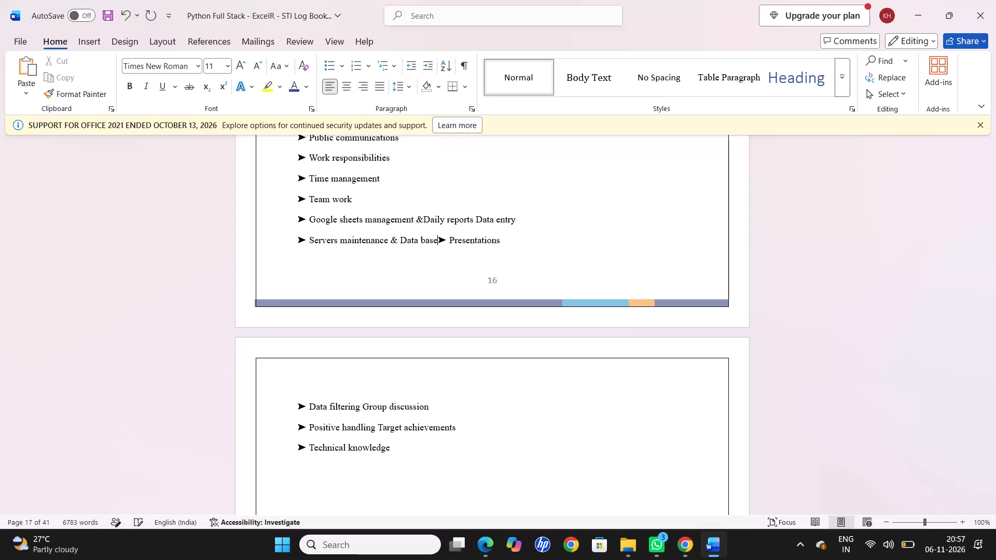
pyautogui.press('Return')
# Insert blank lines above the "Chapter 4: Internship Log Book Activity Log For The Week 1" heading to push it off page 17.
pyautogui.scroll(-1, 366, 520)
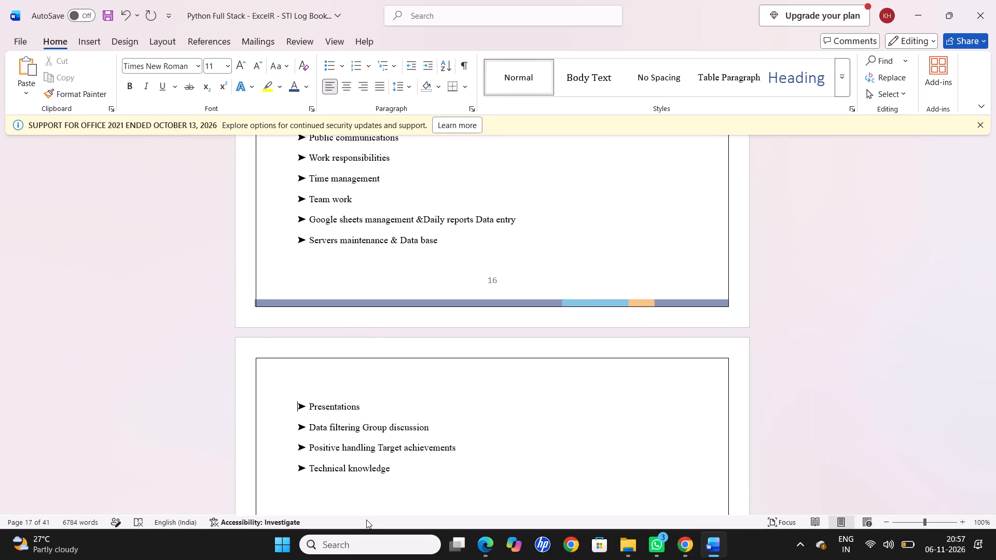
pyautogui.scroll(-1, 366, 520)
pyautogui.scroll(-3, 445, 466)
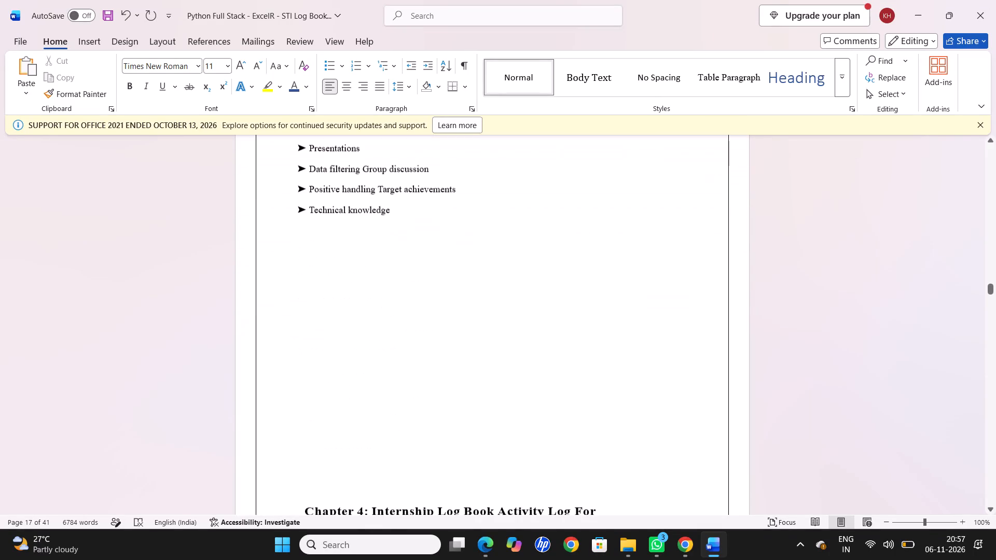
pyautogui.scroll(-1, 445, 466)
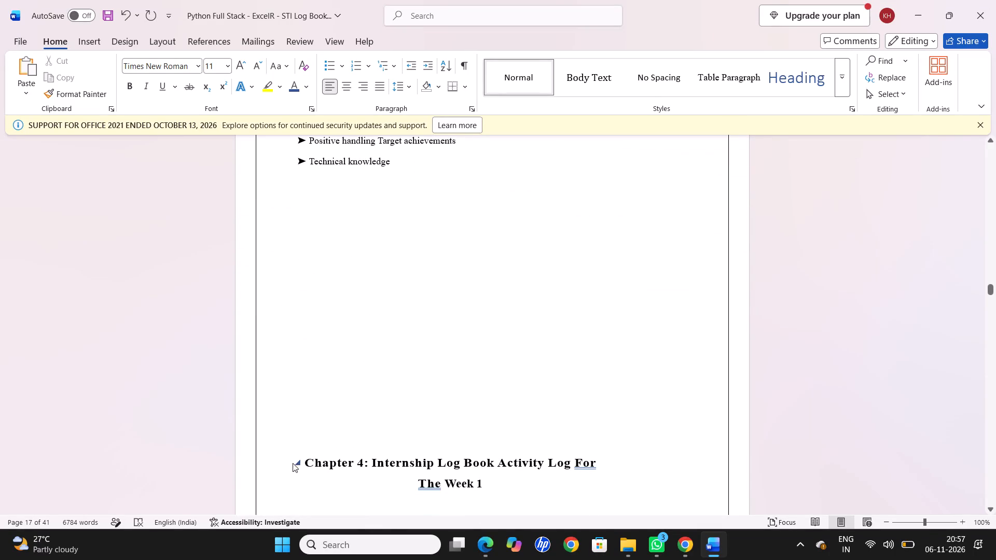
pyautogui.scroll(-1, 383, 476)
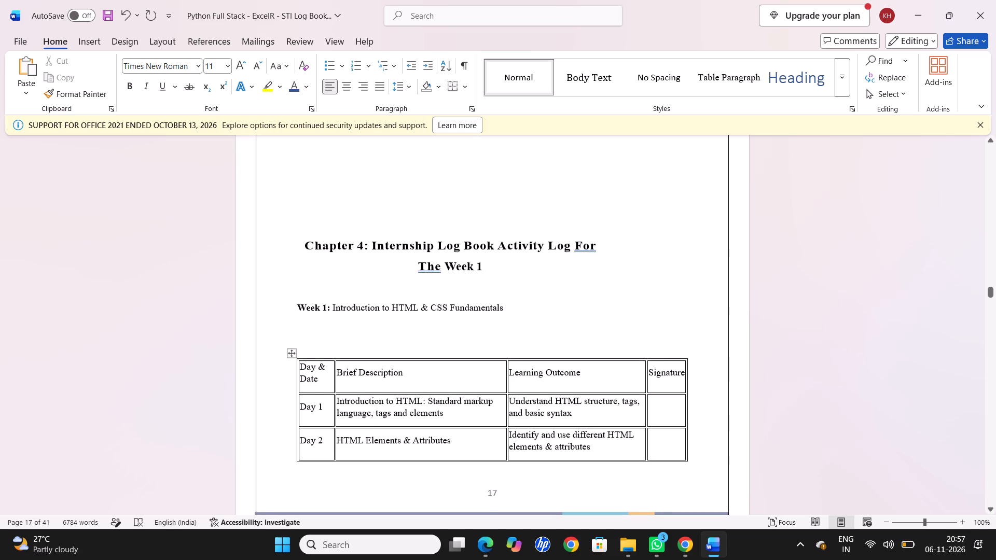
pyautogui.scroll(-1, 383, 476)
pyautogui.click(345, 239)
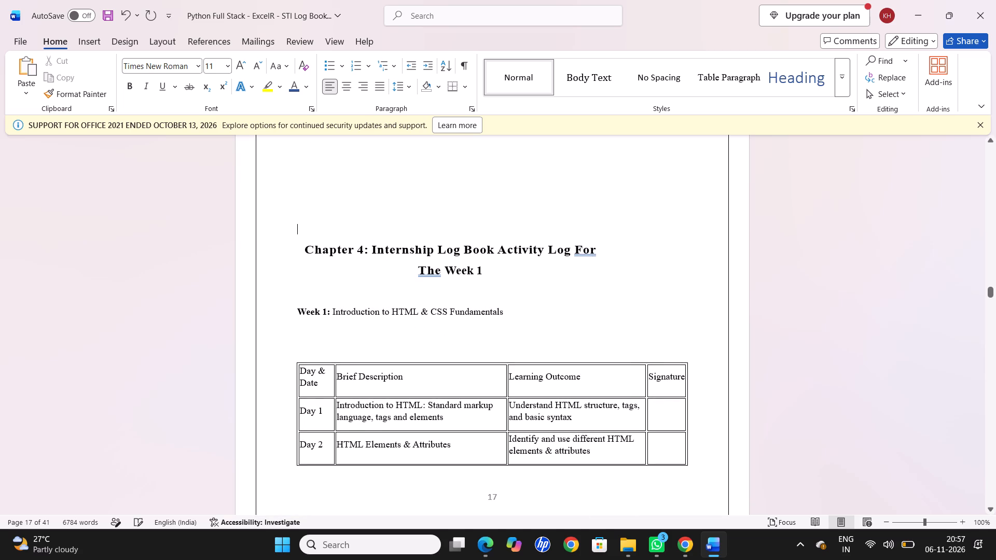
pyautogui.press('Return')
pyautogui.press('Return')
pyautogui.press('Return')
pyautogui.press('Return')
pyautogui.press('Return')
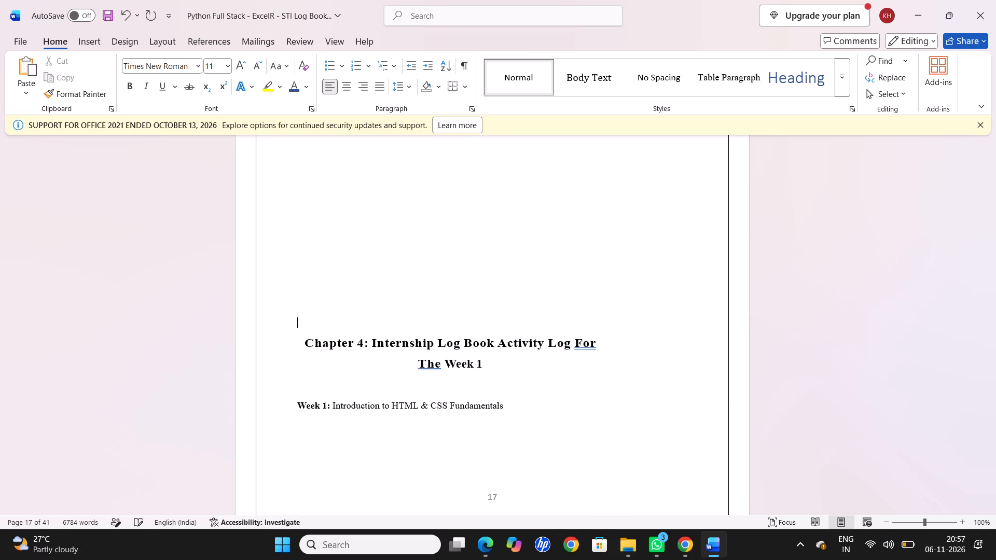
pyautogui.press('Return')
pyautogui.press('Return')
pyautogui.press('Return')
pyautogui.press('Return')
pyautogui.press('Return')
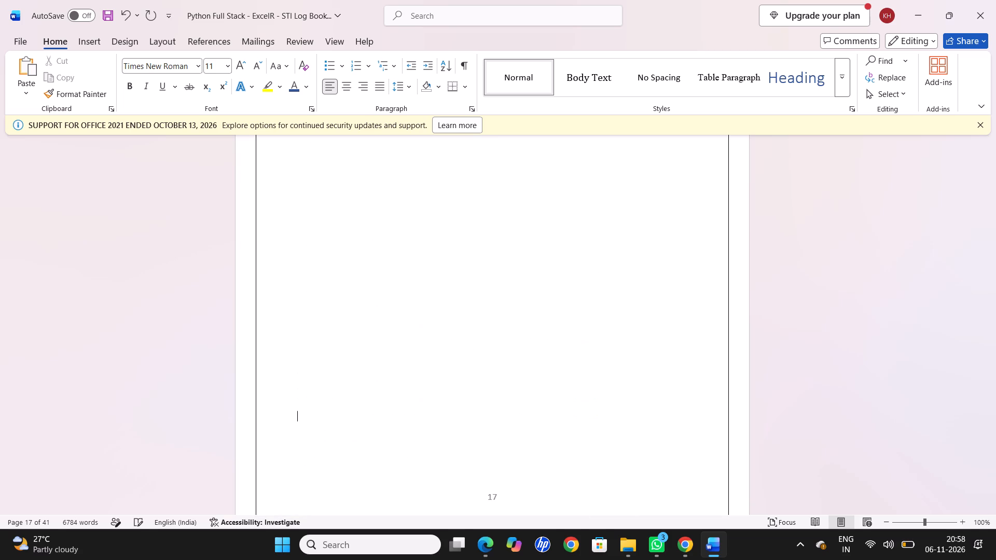
# Insert blank lines above "I acquired the skills as a intern:" so the heading starts page 17 together with its skills list.
pyautogui.scroll(5, 345, 239)
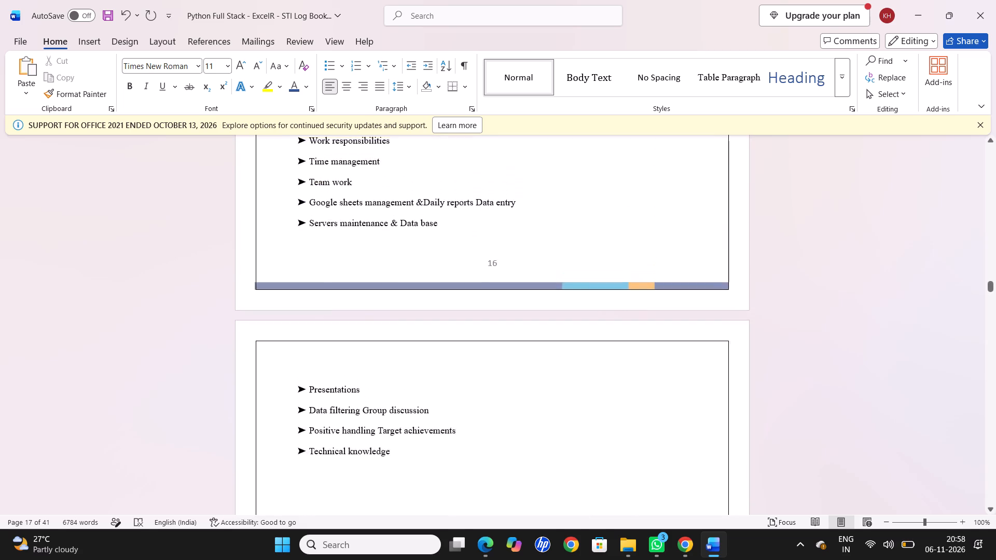
pyautogui.scroll(4, 345, 239)
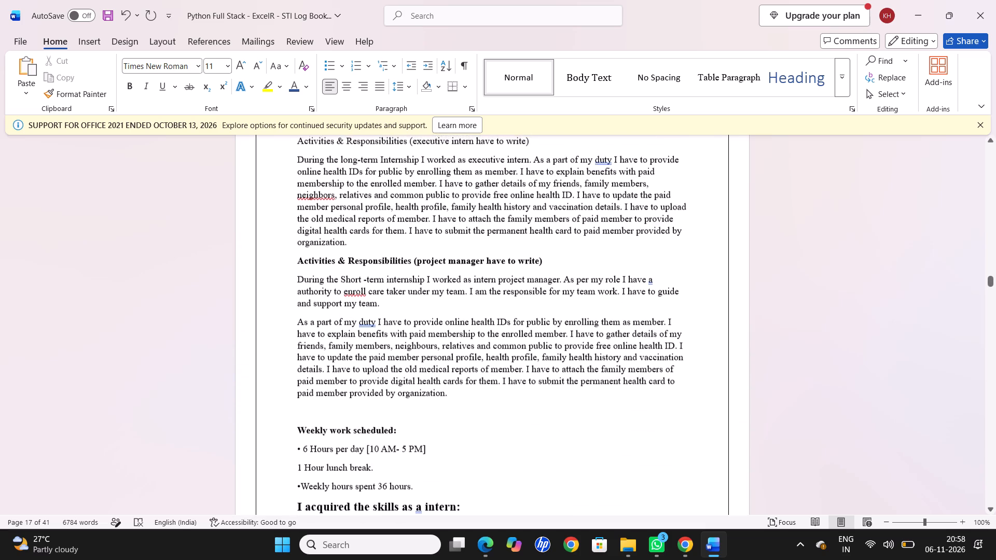
pyautogui.scroll(1, 345, 239)
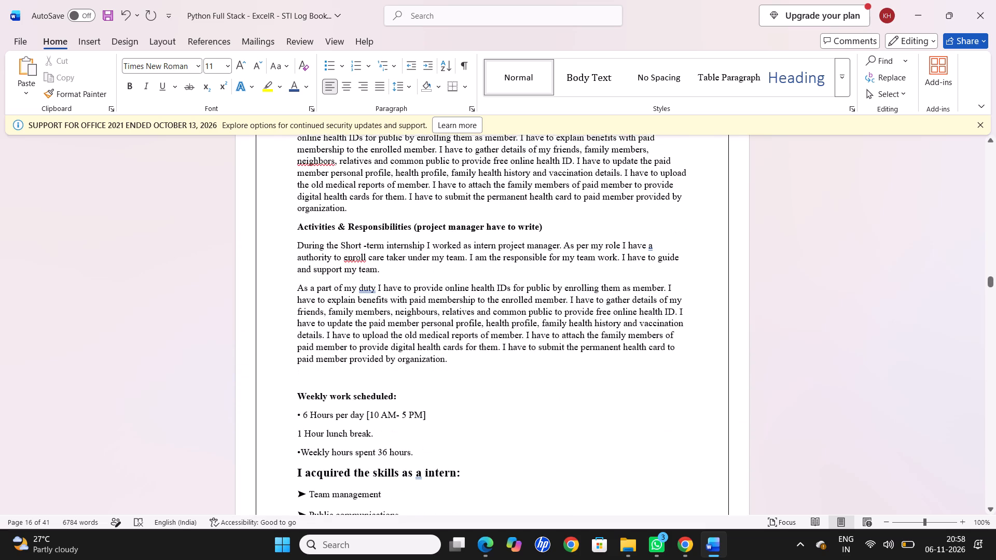
pyautogui.click(294, 475)
pyautogui.press('Return')
pyautogui.press('Return')
pyautogui.press('Return')
pyautogui.press('Return')
pyautogui.press('Return')
pyautogui.press('Return')
pyautogui.press('Return')
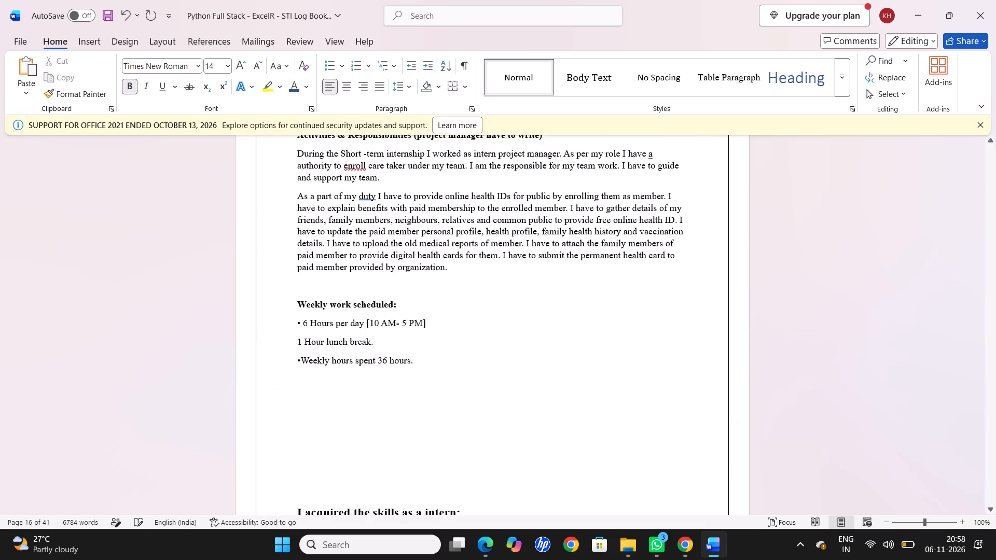
pyautogui.press('Return')
pyautogui.press('Return')
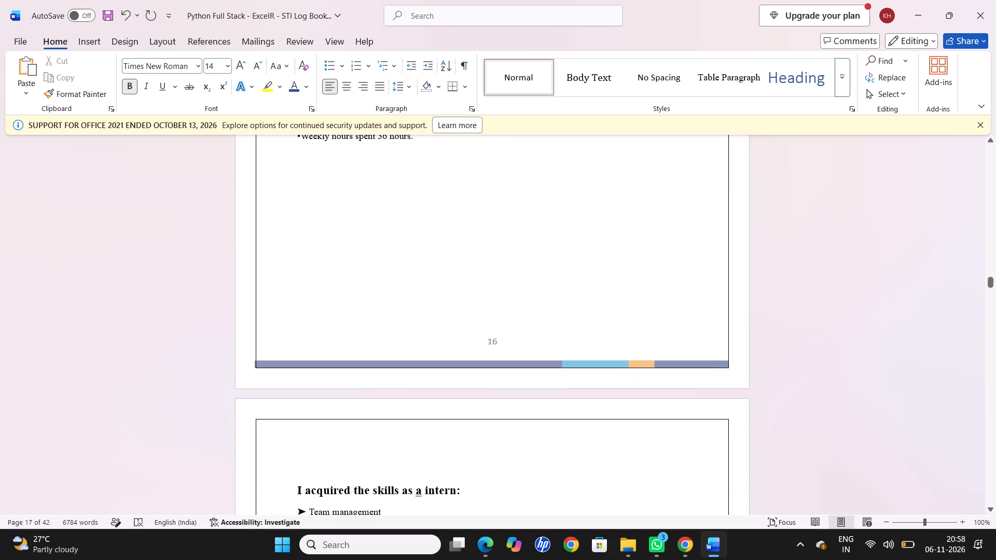
pyautogui.press('BackSpace')
pyautogui.press('BackSpace')
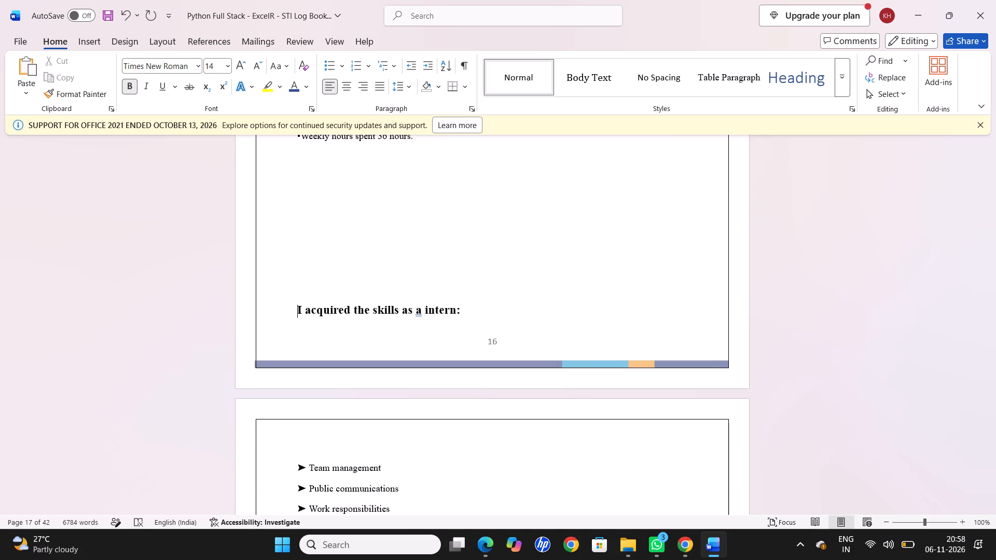
pyautogui.press('Return')
# Delete the extra blank lines above the Chapter 4 heading so it sits at the top of page 18.
pyautogui.scroll(-2, 294, 475)
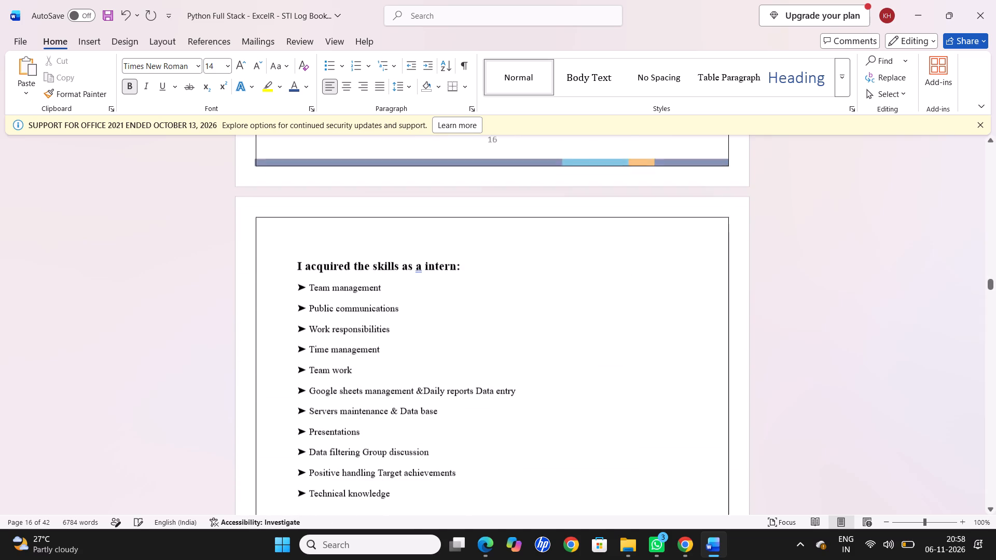
pyautogui.scroll(-7, 294, 475)
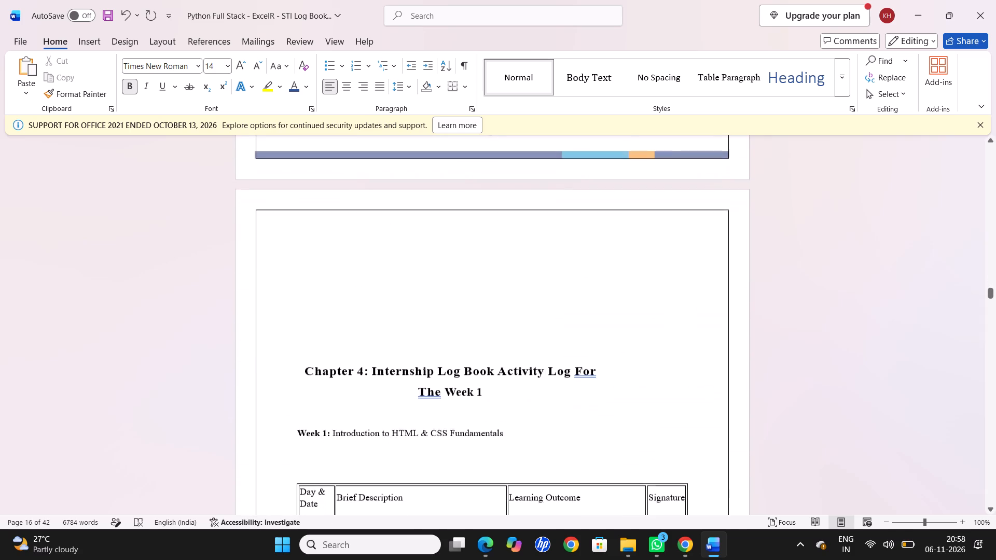
pyautogui.scroll(-1, 294, 475)
pyautogui.scroll(4, 294, 475)
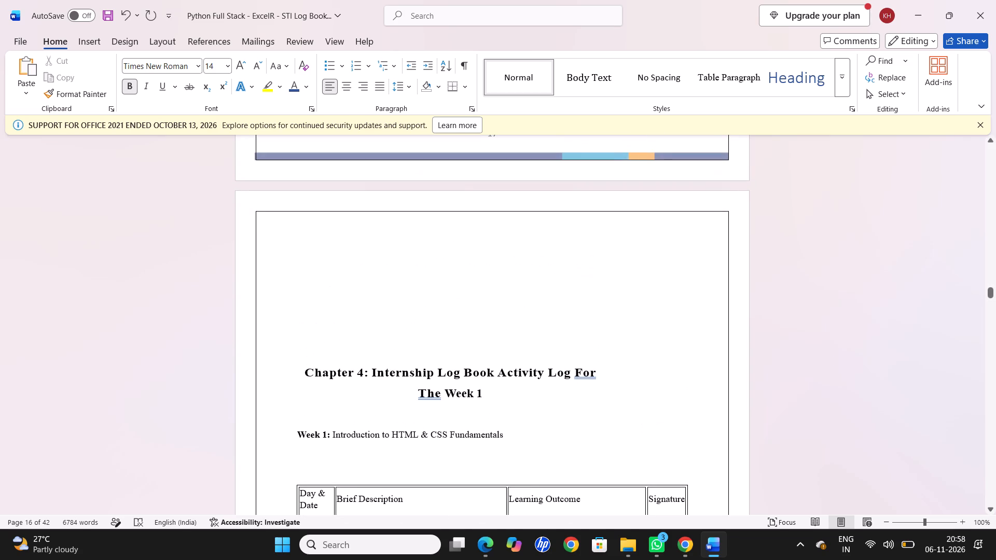
pyautogui.click(306, 371)
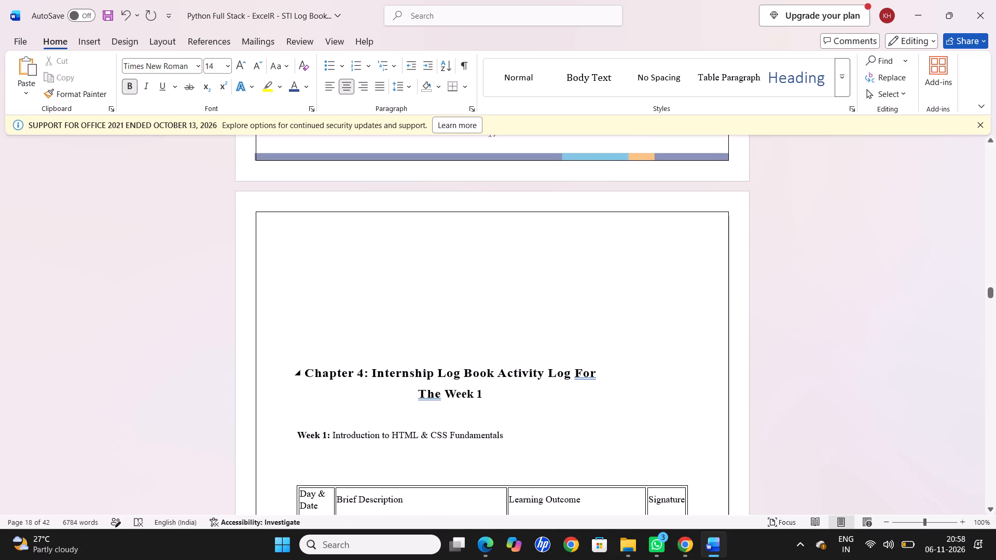
pyautogui.press('BackSpace')
pyautogui.press('BackSpace')
pyautogui.press('BackSpace')
pyautogui.press('BackSpace')
pyautogui.press('BackSpace')
pyautogui.press('BackSpace')
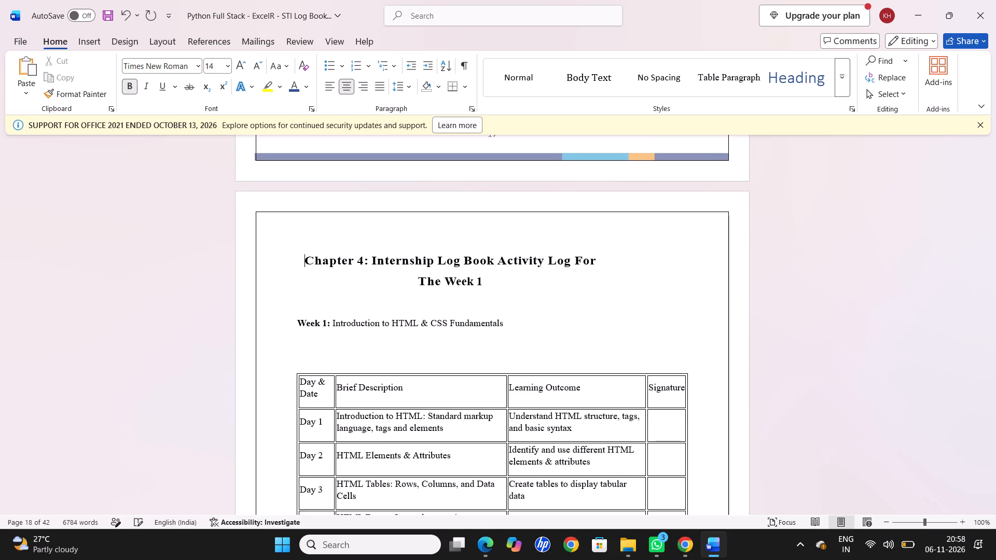
pyautogui.press('BackSpace')
# Delete the blank lines above "Internship Log Book Activity Log For The Week 2" so it sits at the top of page 20.
pyautogui.scroll(-6, 381, 442)
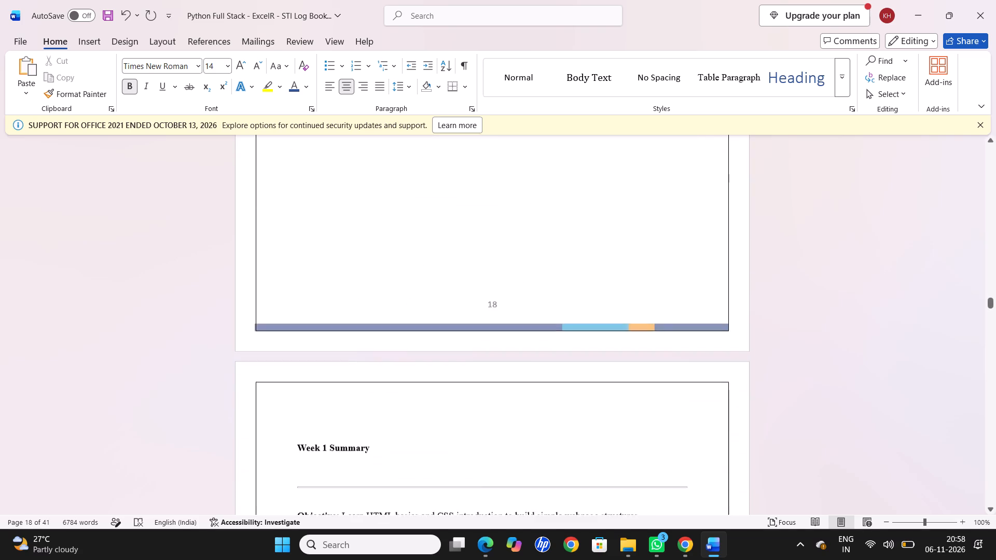
pyautogui.scroll(-7, 381, 442)
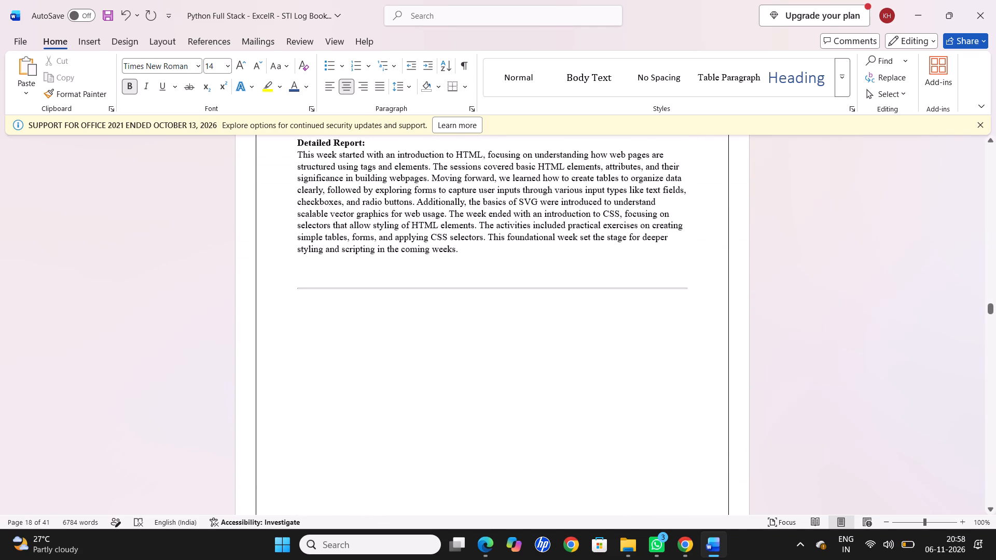
pyautogui.scroll(-2, 381, 442)
pyautogui.scroll(3, 381, 442)
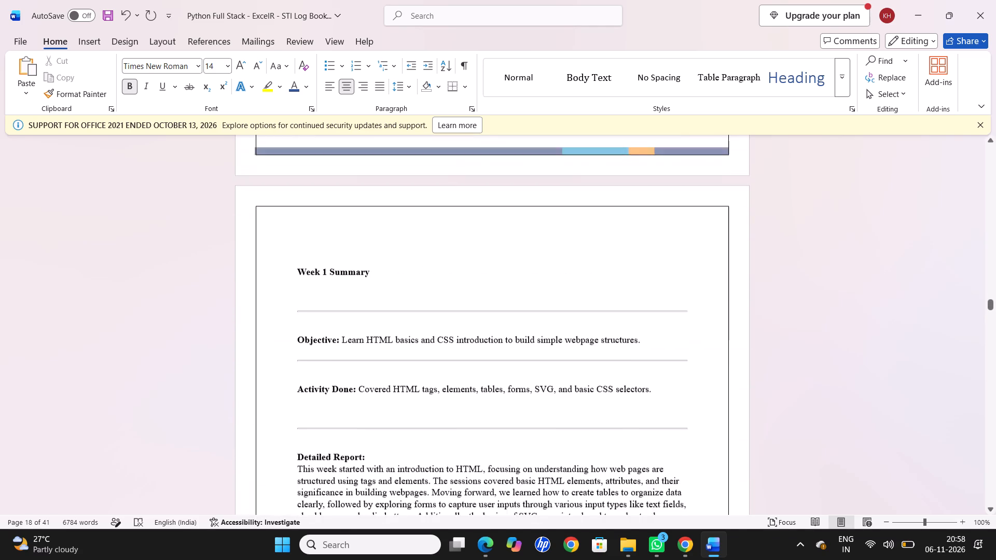
pyautogui.scroll(-3, 381, 442)
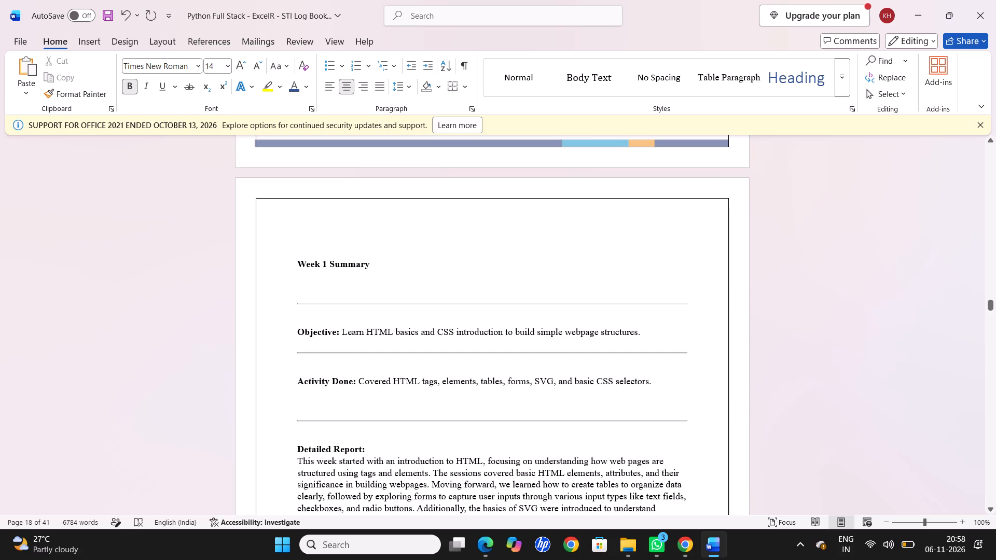
pyautogui.scroll(-5, 381, 442)
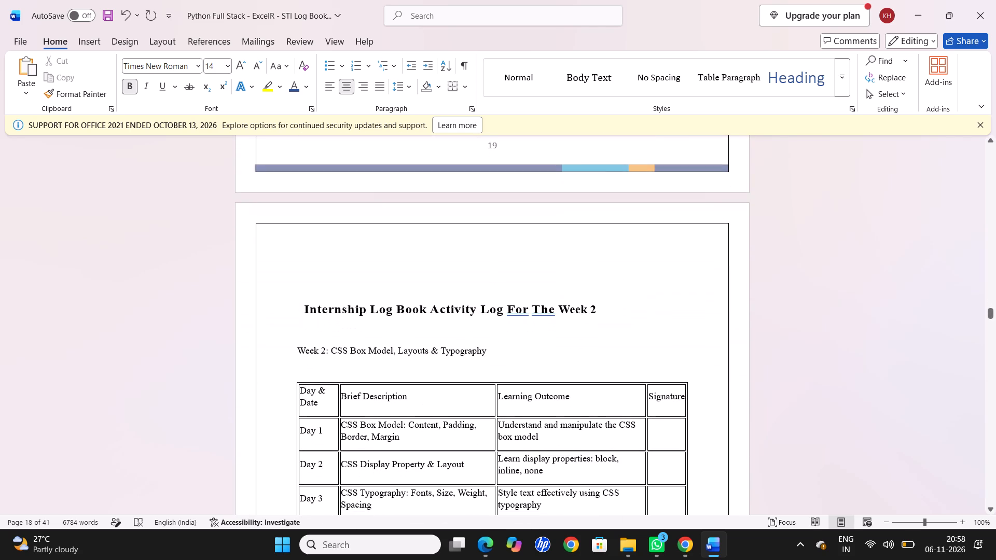
pyautogui.click(306, 311)
pyautogui.press('BackSpace')
pyautogui.press('BackSpace')
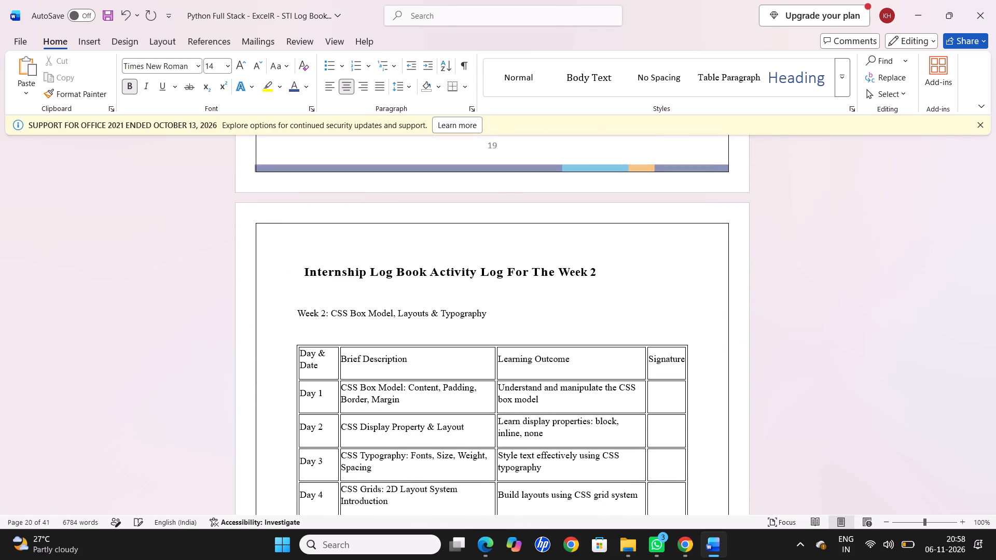
pyautogui.press('BackSpace')
pyautogui.scroll(5, 373, 337)
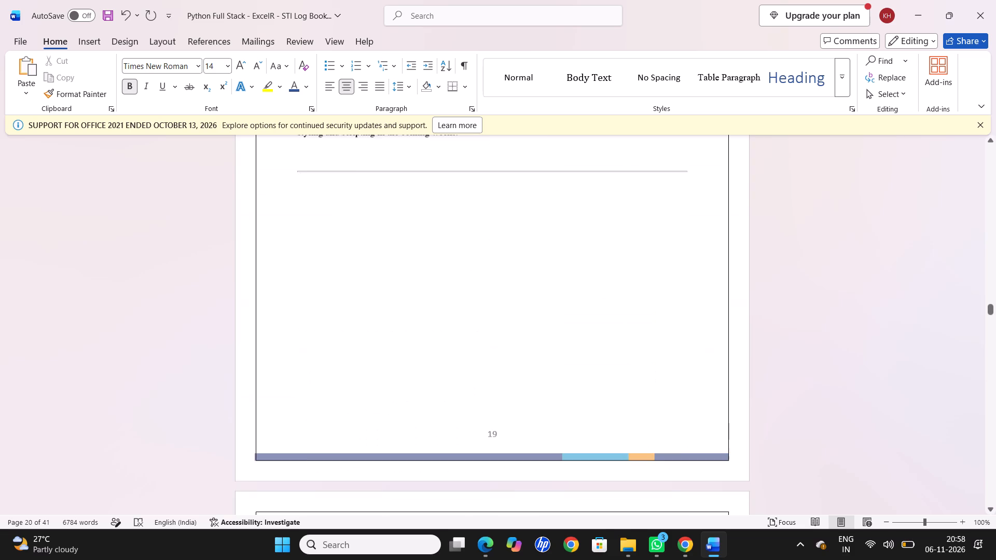
pyautogui.click(373, 337)
# Insert a blank line before the "Week 2 Summary" heading so it moves from page 20 to the top of page 21.
pyautogui.scroll(-6, 373, 337)
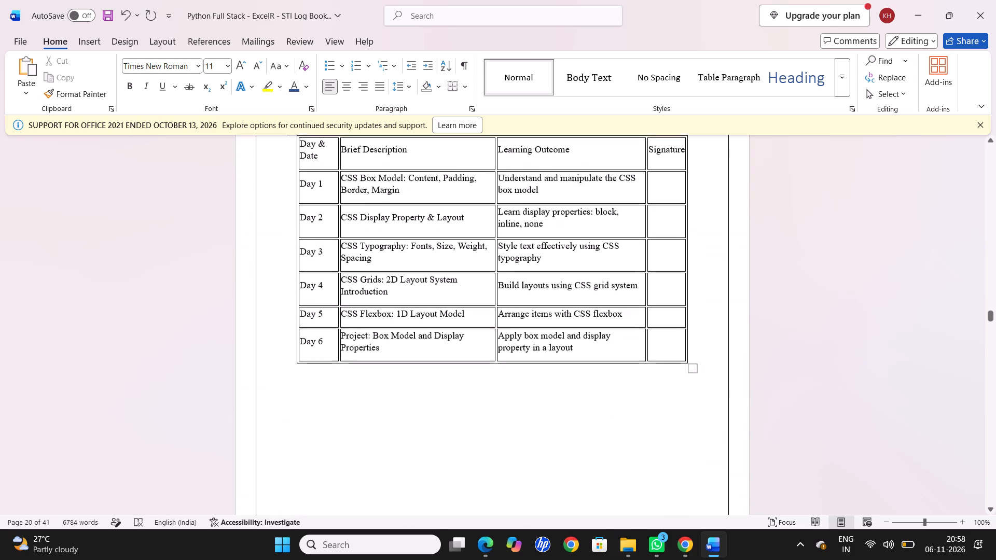
pyautogui.scroll(-3, 373, 337)
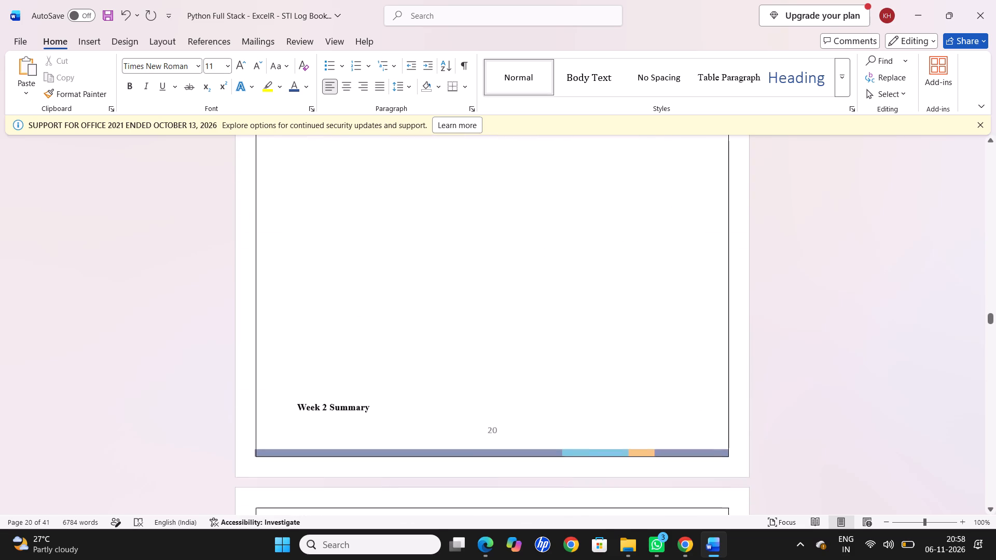
pyautogui.scroll(-1, 373, 337)
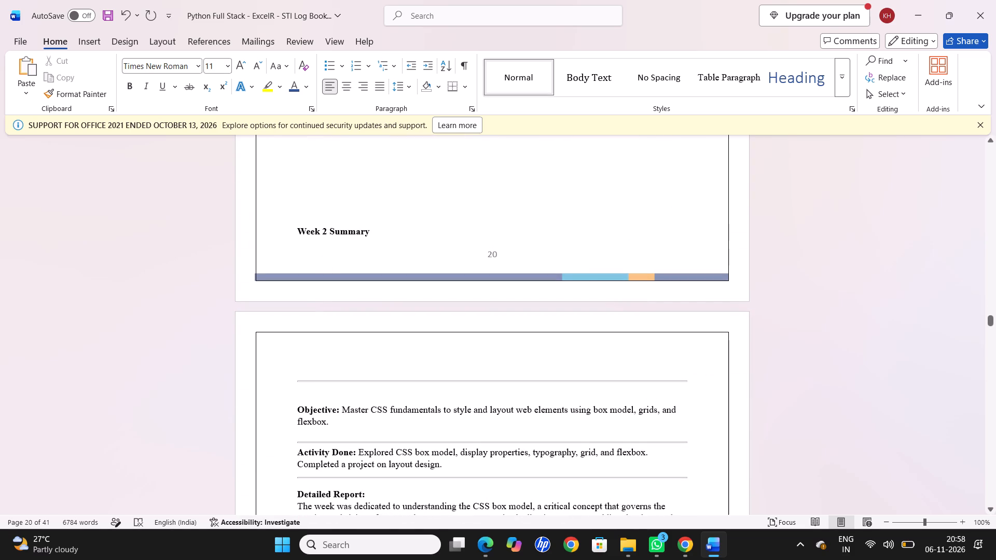
pyautogui.click(300, 229)
pyautogui.press('Return')
pyautogui.scroll(6, 300, 229)
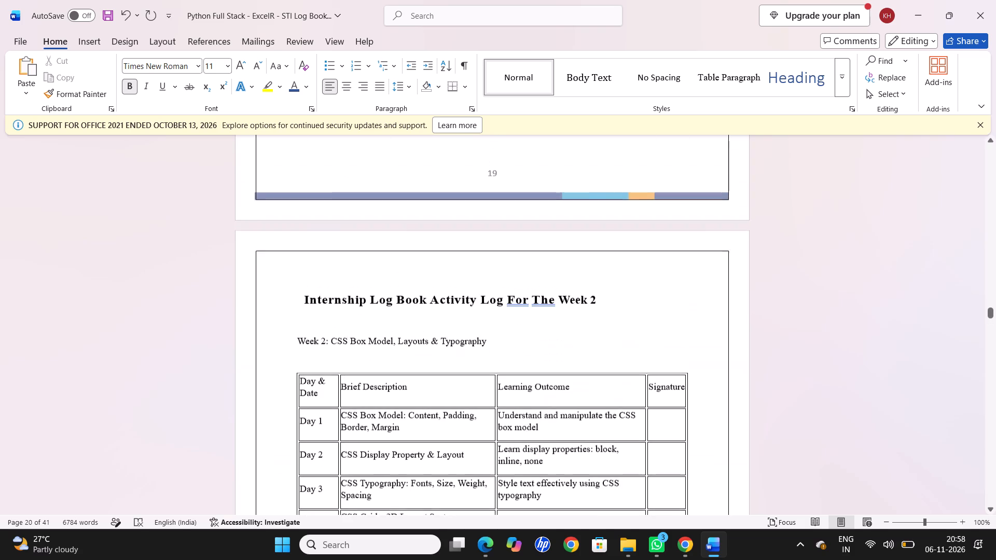
pyautogui.scroll(-3, 300, 229)
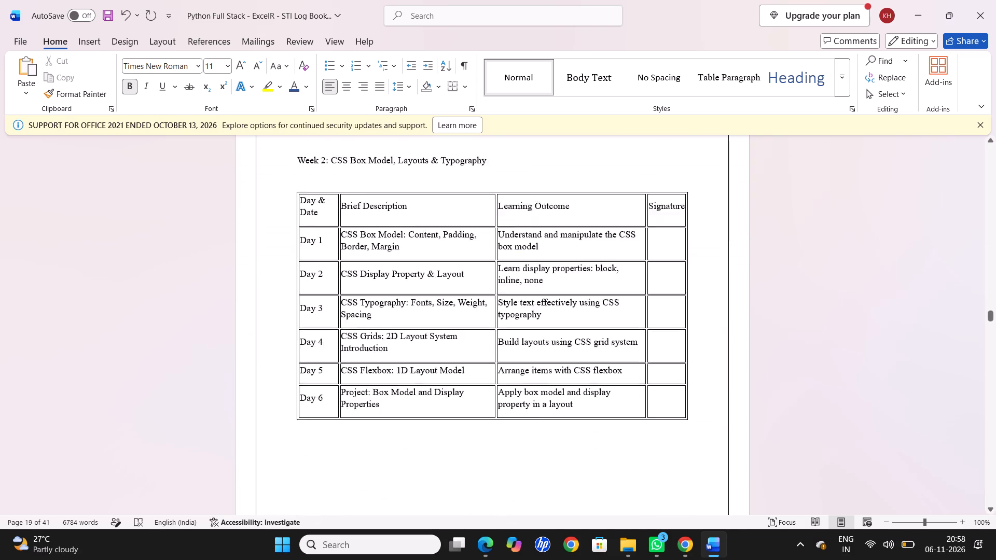
pyautogui.scroll(-2, 300, 229)
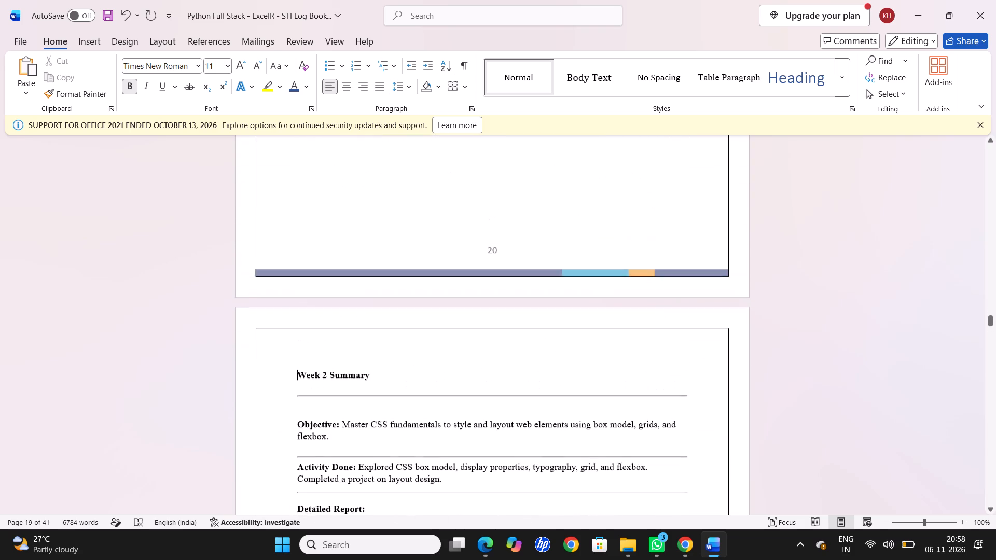
# Delete the blank lines above and below the "Week 2: CSS Box Model, Layouts & Typography" line on page 20.
pyautogui.scroll(-2, 300, 229)
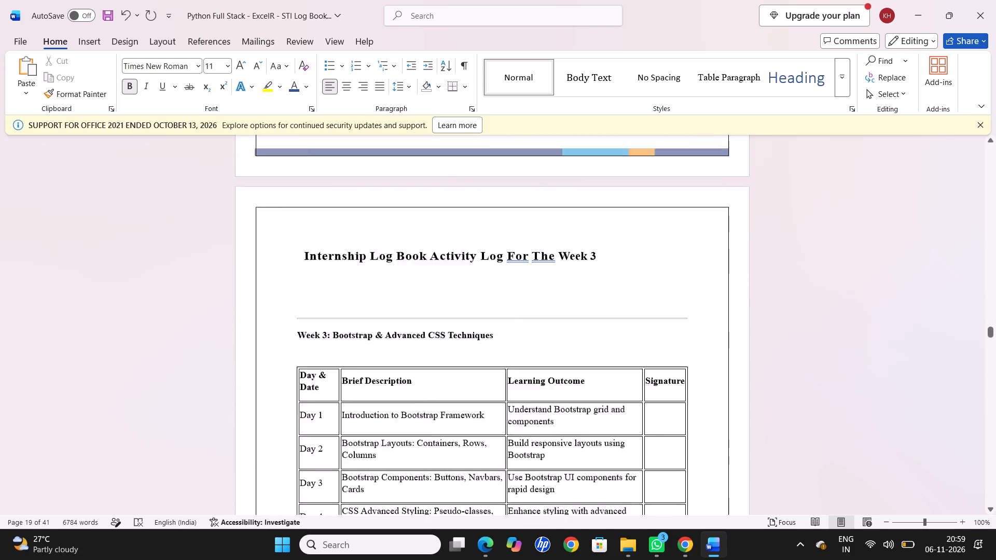
pyautogui.scroll(-3, 300, 229)
pyautogui.scroll(1, 300, 229)
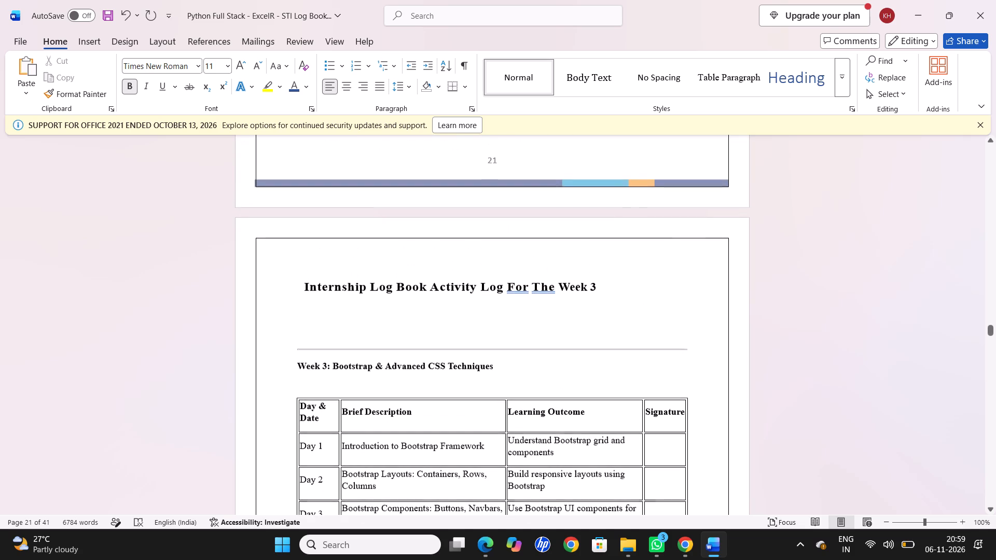
pyautogui.scroll(10, 300, 229)
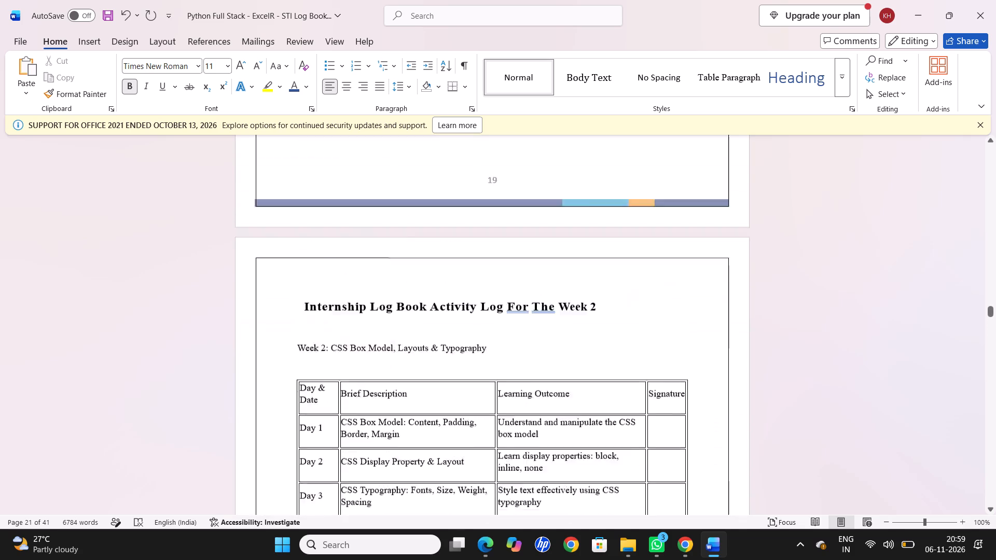
pyautogui.scroll(1, 300, 229)
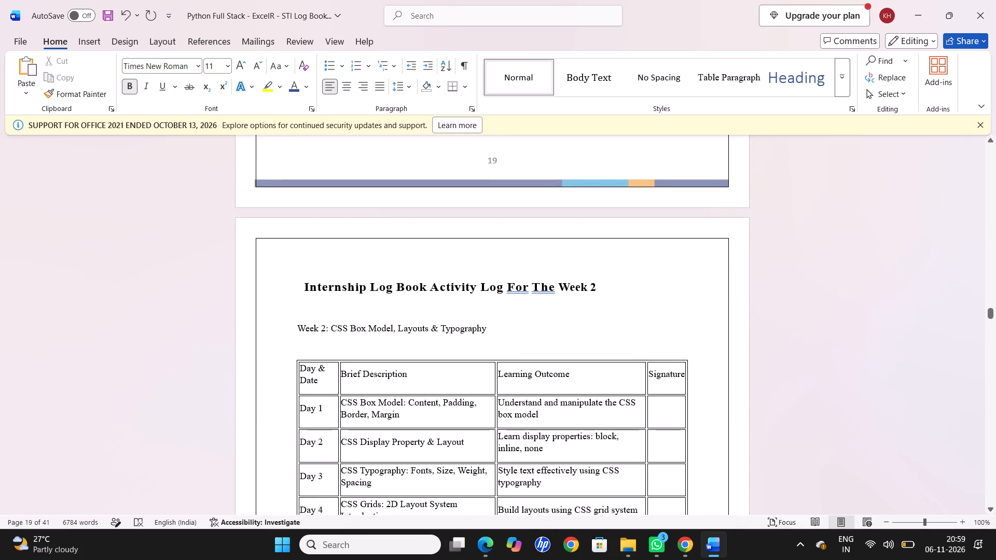
pyautogui.click(298, 344)
pyautogui.press('BackSpace')
pyautogui.click(325, 311)
pyautogui.press('BackSpace')
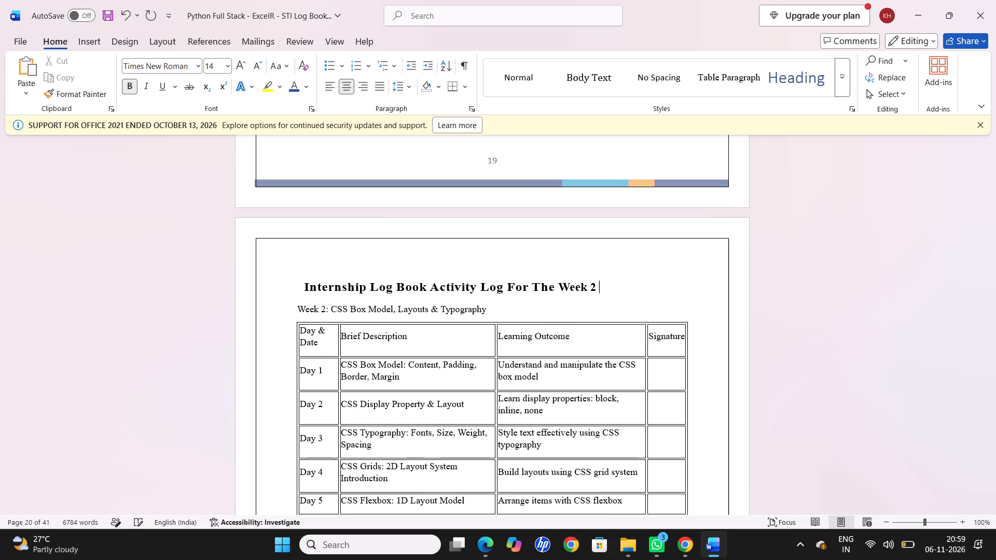
# Remove the blank lines and divider between the "Week 2 Summary" heading and its Objective paragraph, keeping them as separate paragraphs.
pyautogui.scroll(-3, 325, 396)
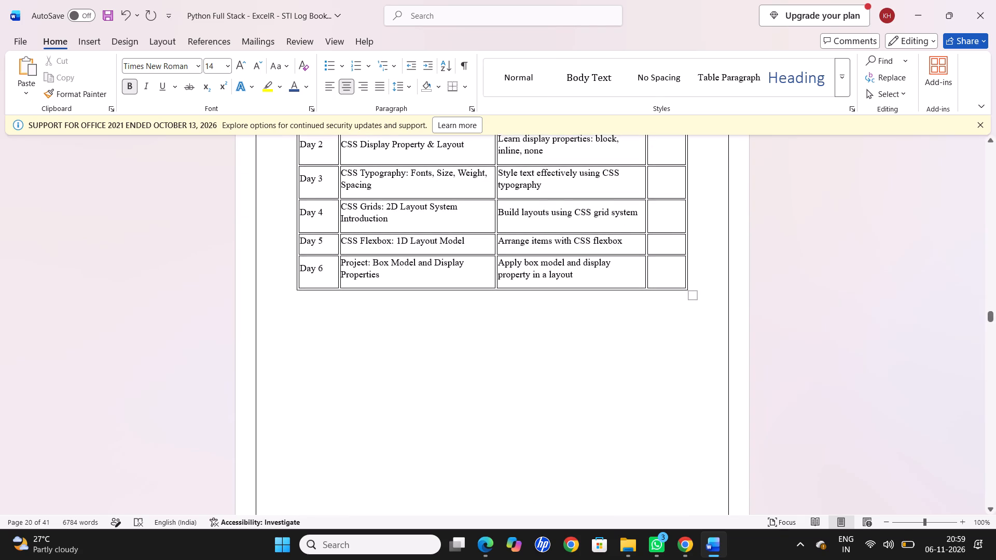
pyautogui.scroll(-5, 325, 396)
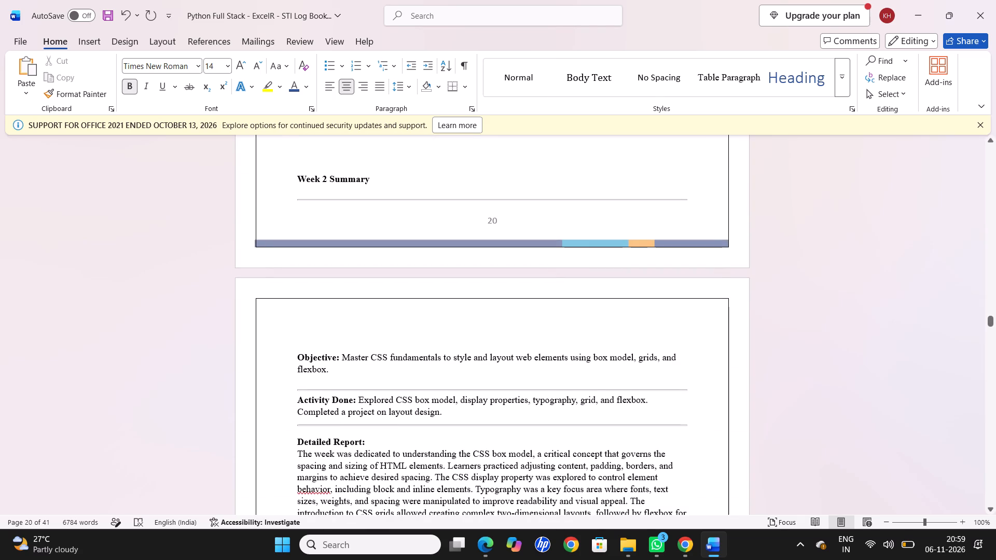
pyautogui.click(294, 358)
pyautogui.press('BackSpace')
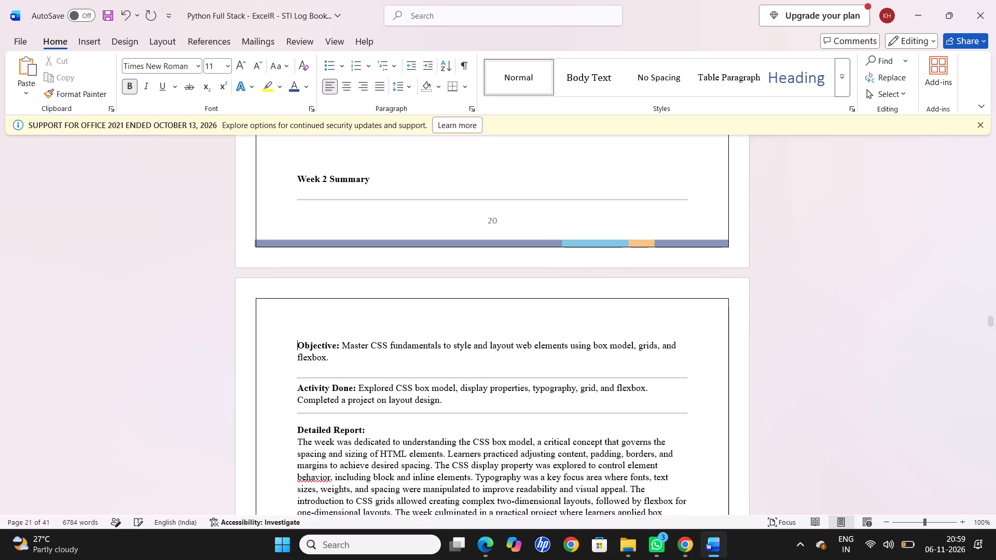
pyautogui.press('BackSpace')
pyautogui.press('BackSpace')
pyautogui.press('BackSpace')
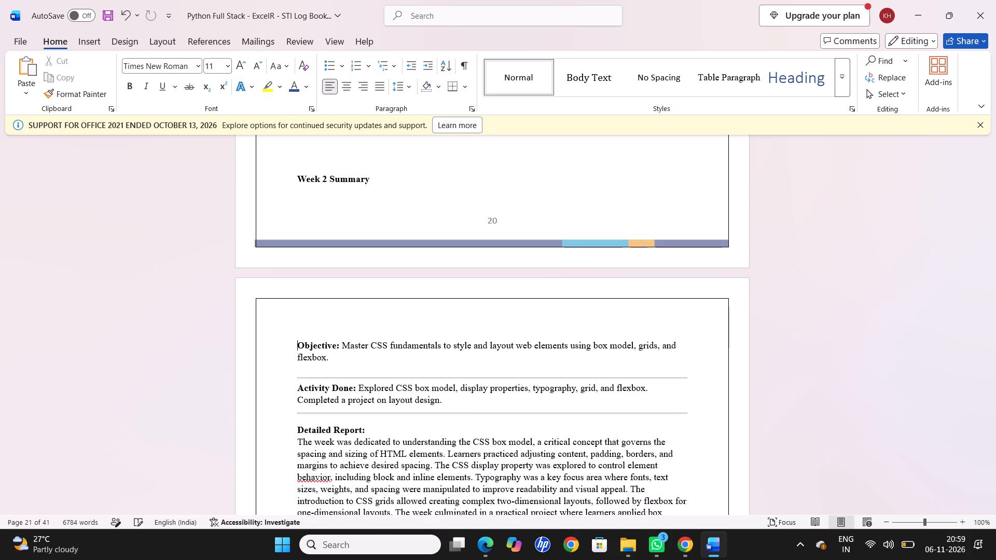
pyautogui.press('BackSpace')
pyautogui.press('BackSpace')
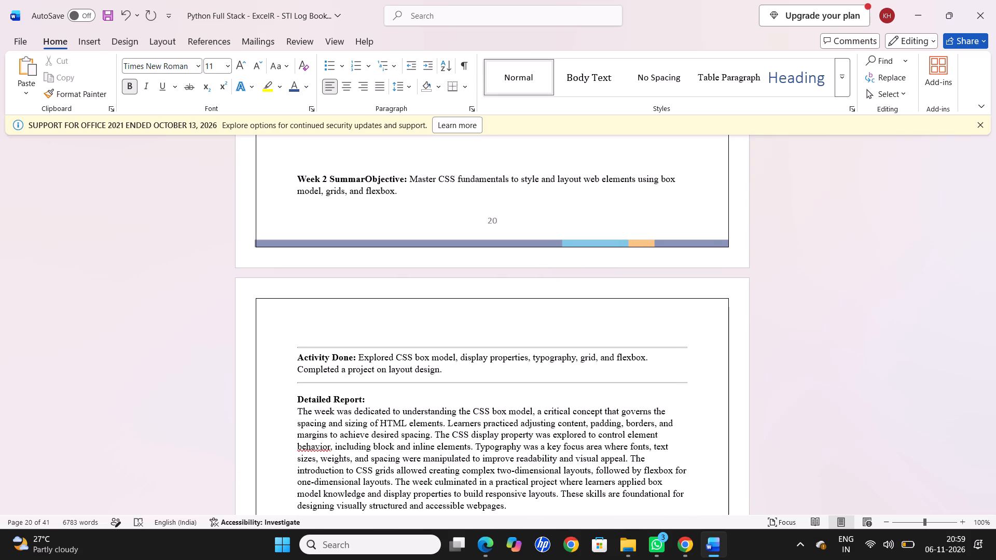
pyautogui.press('Return')
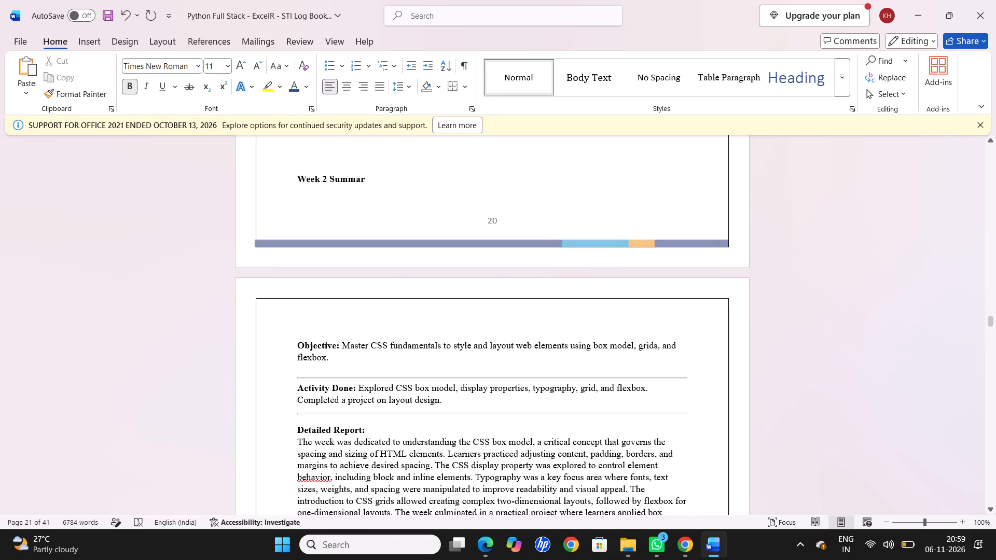
# Delete the blank lines above the Week 2 summary heading so the whole summary fits below the activity table on page 20.
pyautogui.scroll(1, 352, 197)
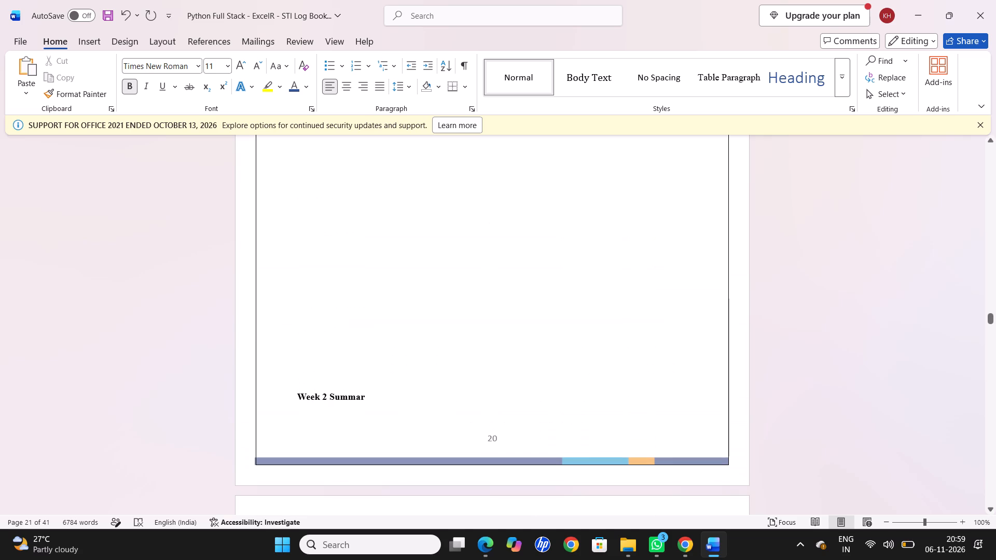
pyautogui.click(295, 395)
pyautogui.press('BackSpace')
pyautogui.press('BackSpace')
pyautogui.press('BackSpace')
pyautogui.press('BackSpace')
pyautogui.press('BackSpace')
pyautogui.press('BackSpace')
pyautogui.press('BackSpace')
pyautogui.press('BackSpace')
pyautogui.press('BackSpace')
pyautogui.press('BackSpace')
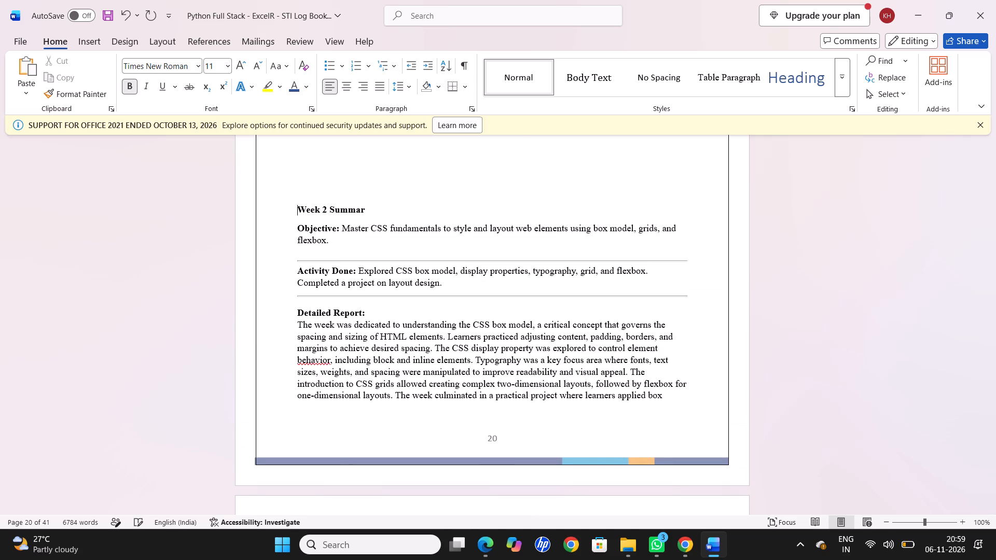
pyautogui.press('BackSpace')
pyautogui.press('BackSpace')
pyautogui.press('BackSpace')
pyautogui.press('BackSpace')
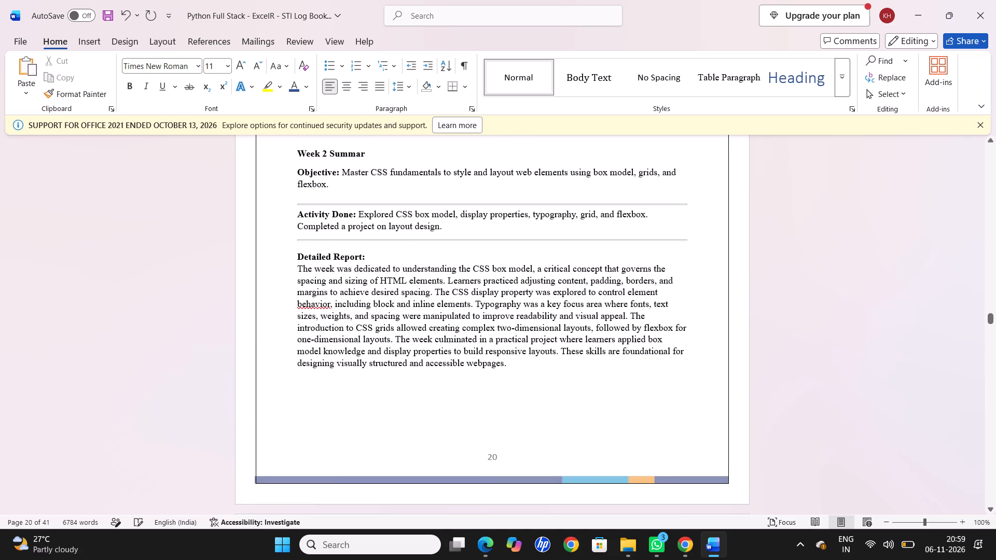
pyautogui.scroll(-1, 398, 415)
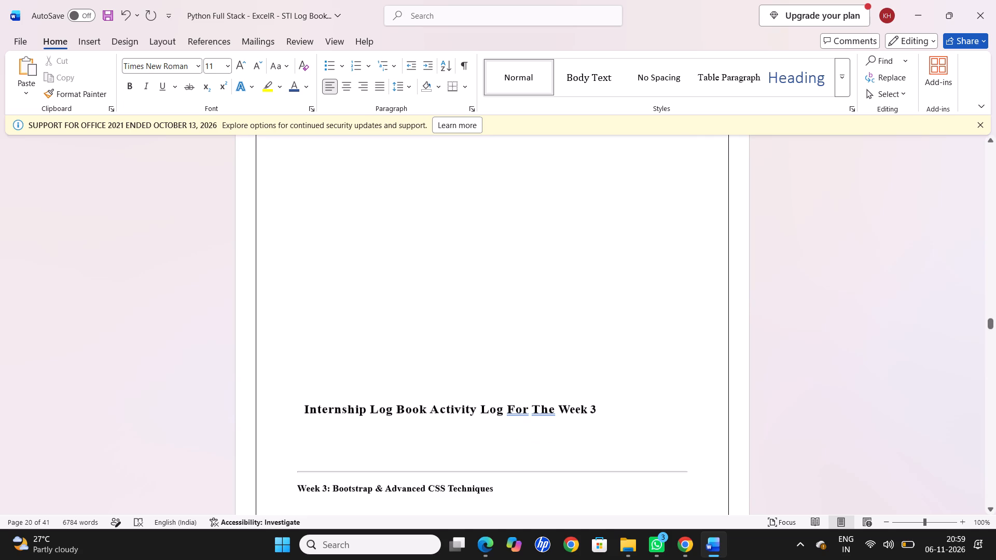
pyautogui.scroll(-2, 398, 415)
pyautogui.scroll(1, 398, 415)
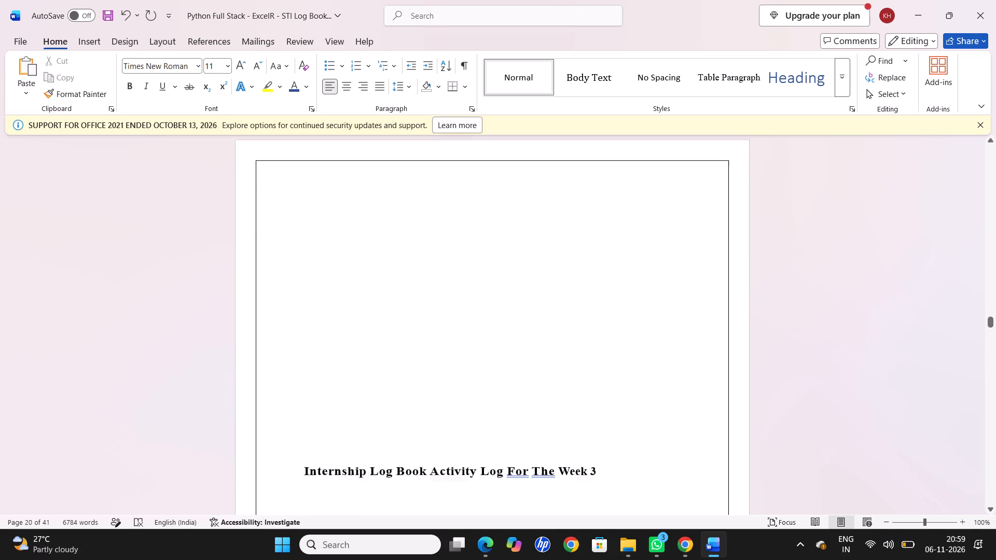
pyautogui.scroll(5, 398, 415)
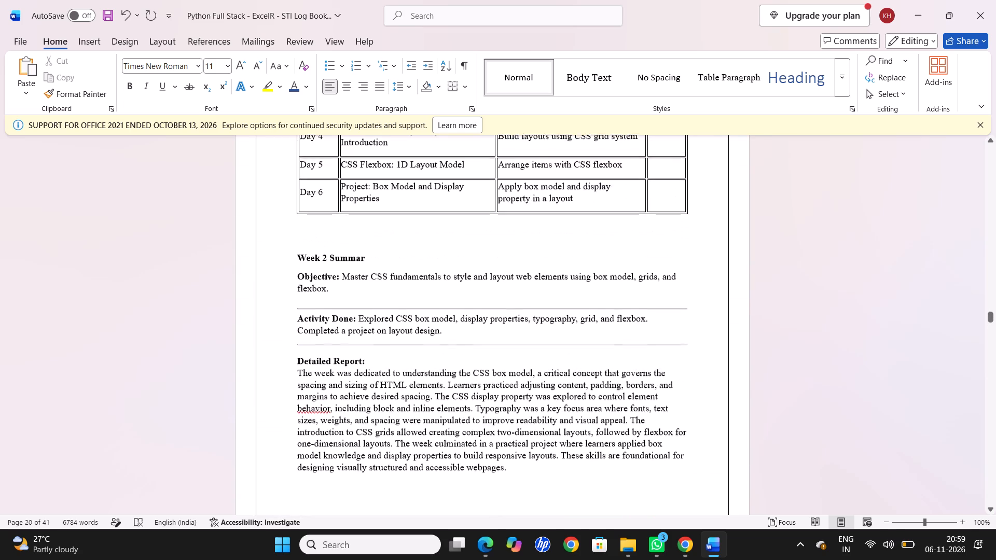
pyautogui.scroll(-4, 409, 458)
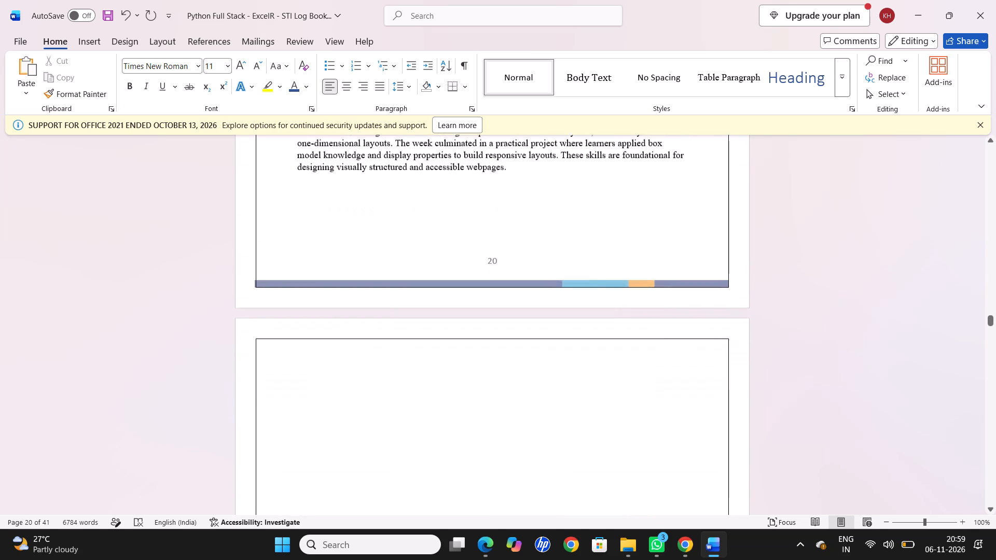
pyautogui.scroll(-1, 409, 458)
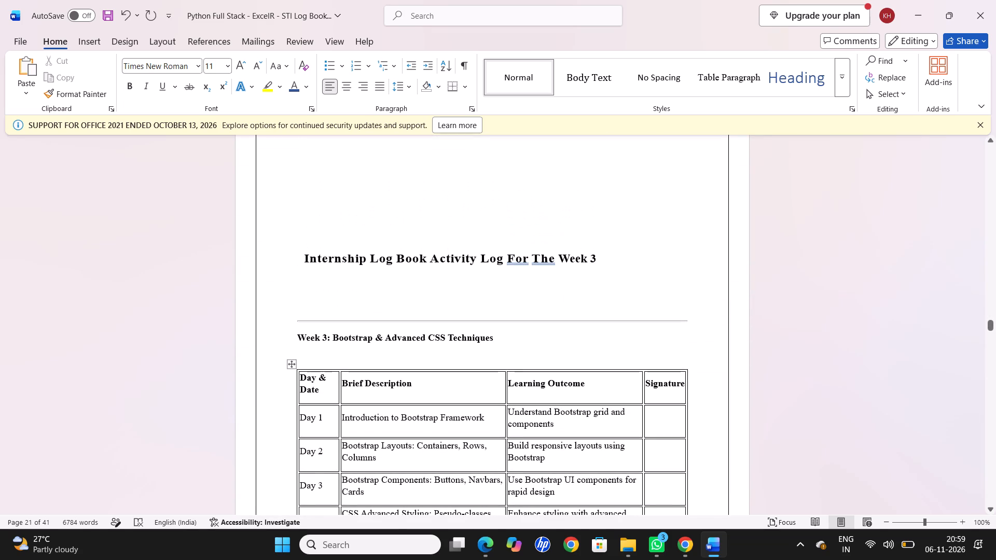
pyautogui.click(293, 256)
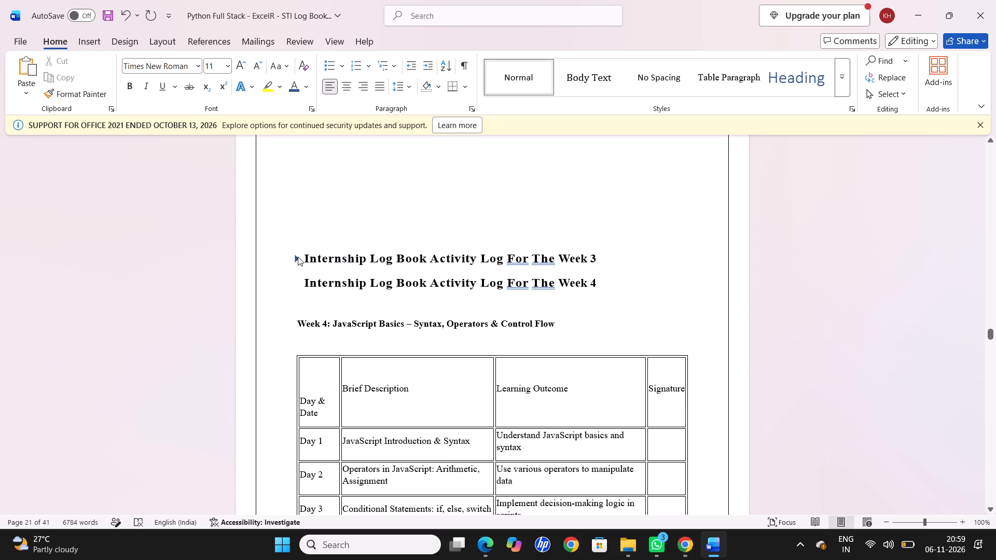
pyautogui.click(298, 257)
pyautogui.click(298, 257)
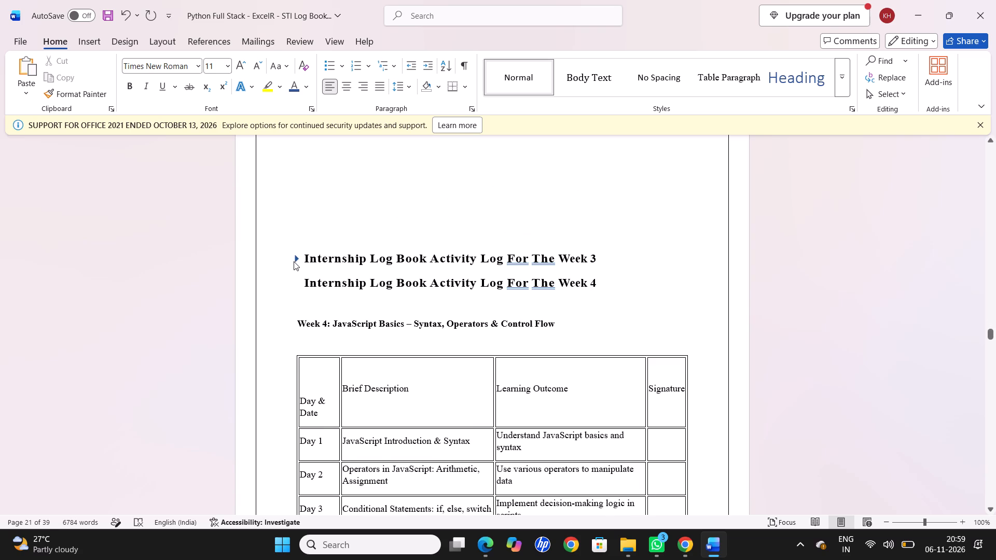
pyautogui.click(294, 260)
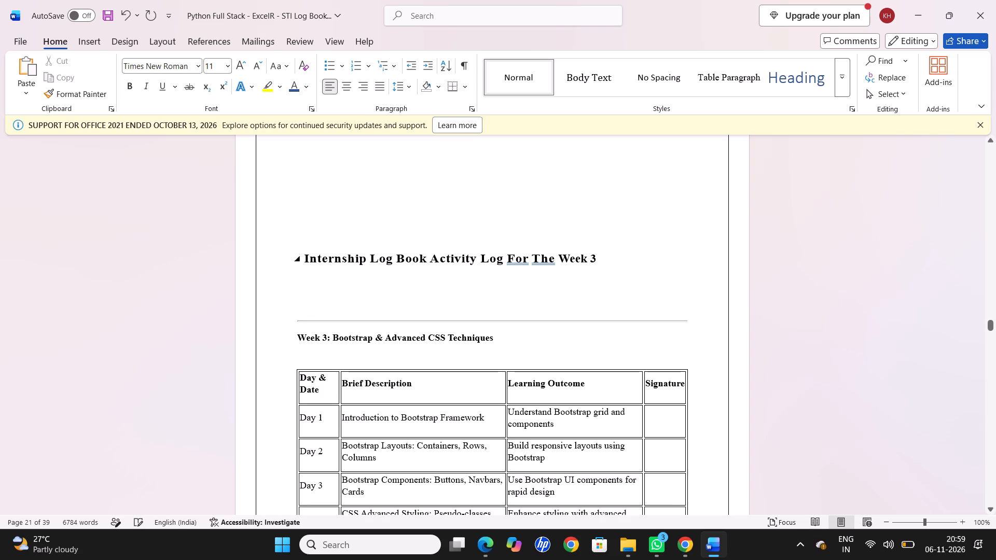
# Delete the extra blank lines above "Internship Log Book Activity Log For The Week 3", keeping the heading near the top of page 21.
pyautogui.click(303, 259)
pyautogui.press('BackSpace')
pyautogui.press('BackSpace')
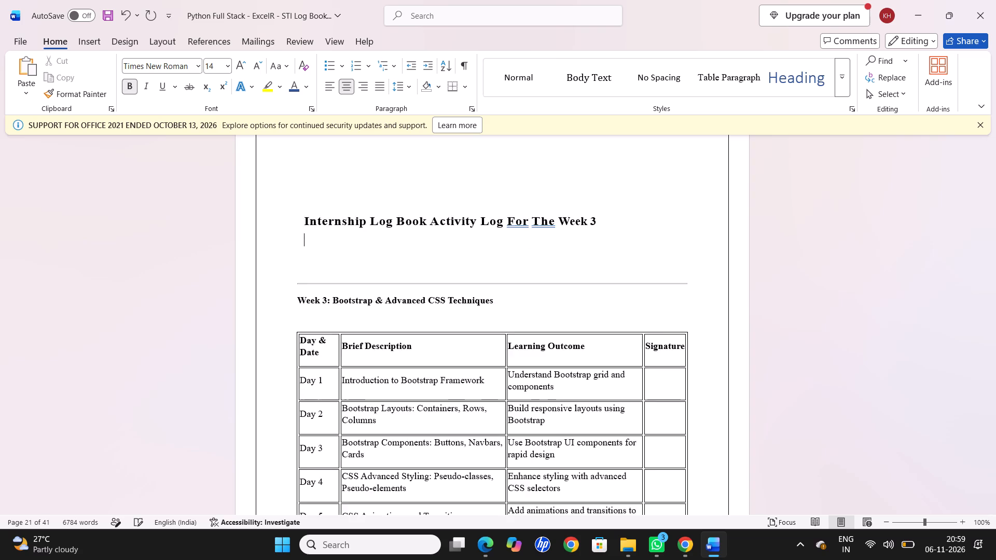
pyautogui.press('BackSpace')
pyautogui.press('BackSpace')
pyautogui.press('BackSpace')
pyautogui.press('BackSpace')
pyautogui.scroll(1, 303, 259)
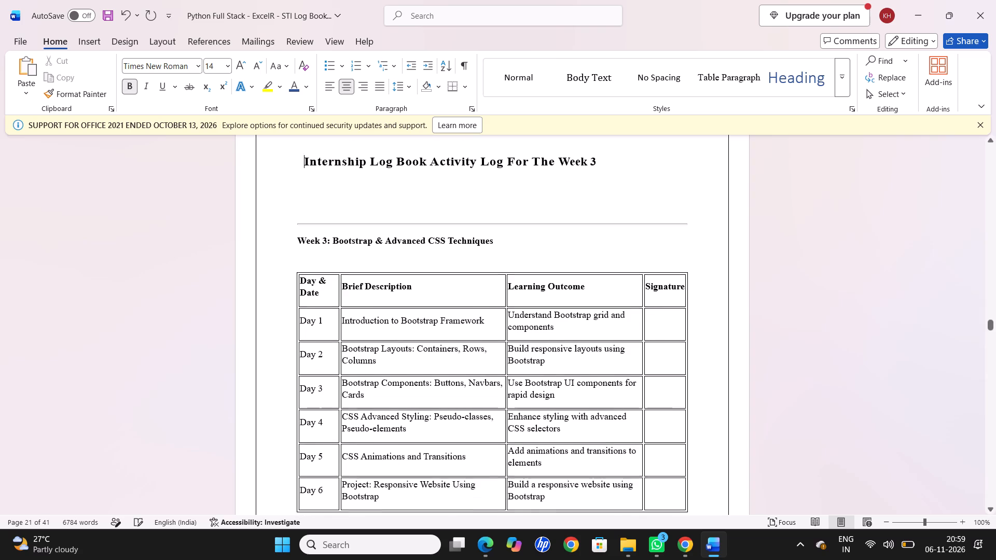
pyautogui.scroll(2, 303, 259)
pyautogui.press('BackSpace')
pyautogui.press('BackSpace')
pyautogui.press('BackSpace')
pyautogui.press('BackSpace')
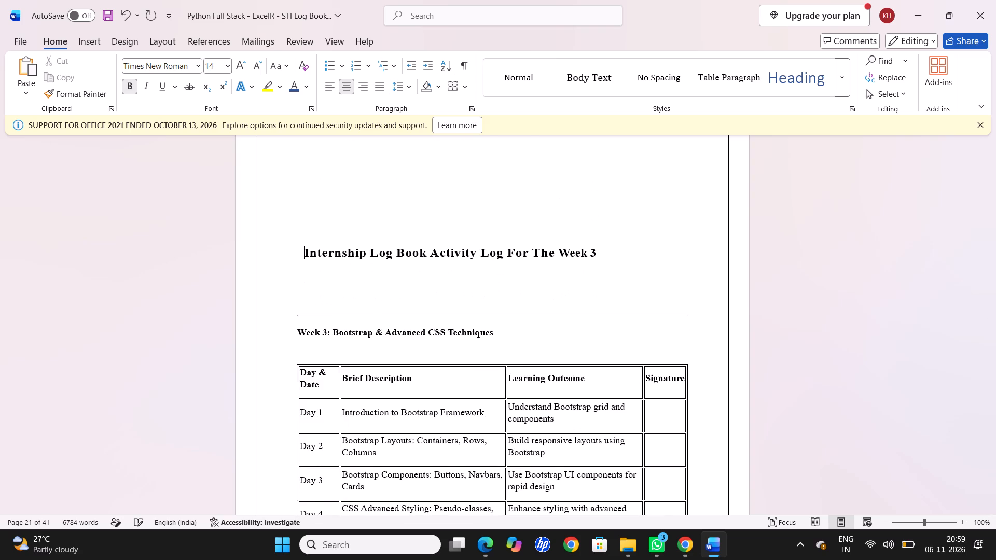
pyautogui.press('BackSpace')
pyautogui.press('BackSpace')
pyautogui.scroll(1, 303, 259)
pyautogui.press('BackSpace')
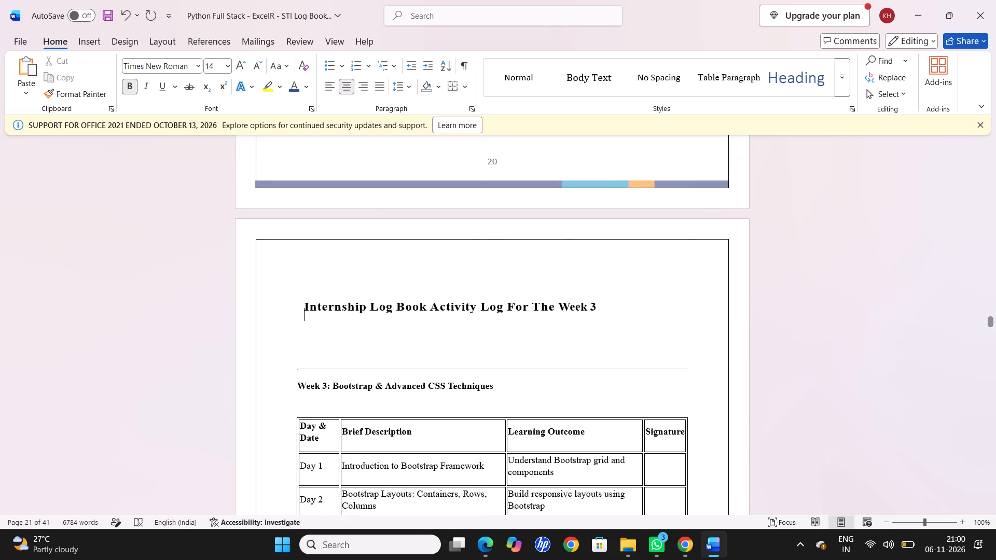
pyautogui.press('BackSpace')
pyautogui.press('BackSpace')
pyautogui.press('BackSpace')
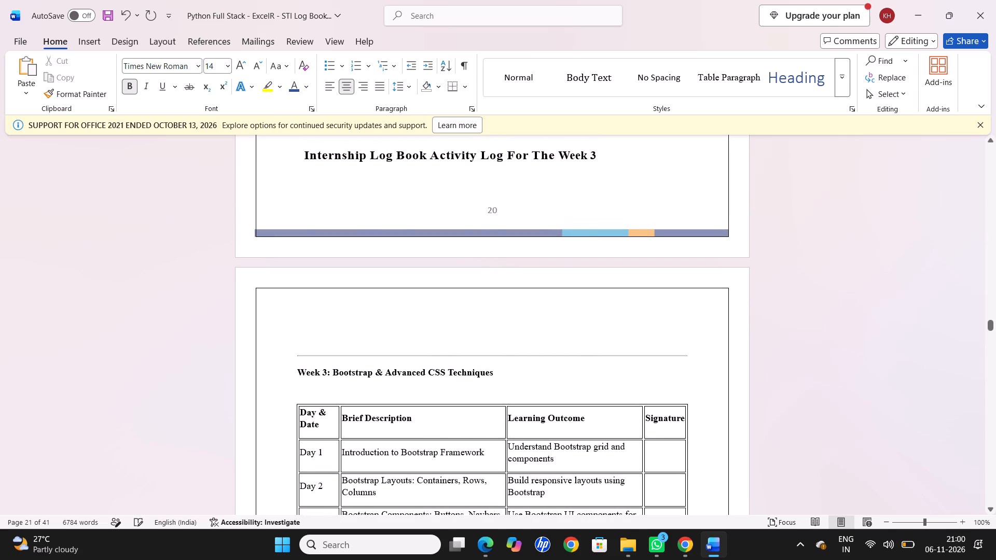
pyautogui.press('Return')
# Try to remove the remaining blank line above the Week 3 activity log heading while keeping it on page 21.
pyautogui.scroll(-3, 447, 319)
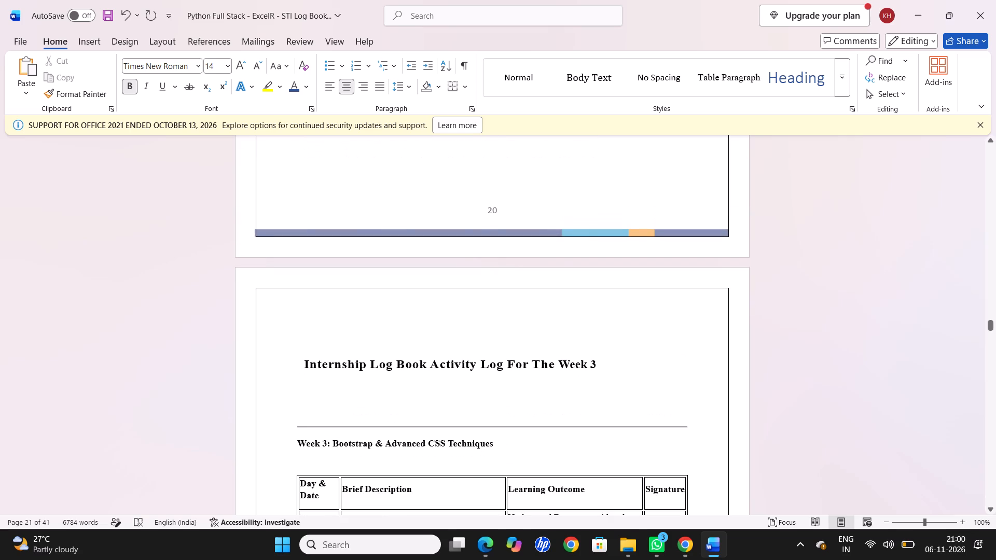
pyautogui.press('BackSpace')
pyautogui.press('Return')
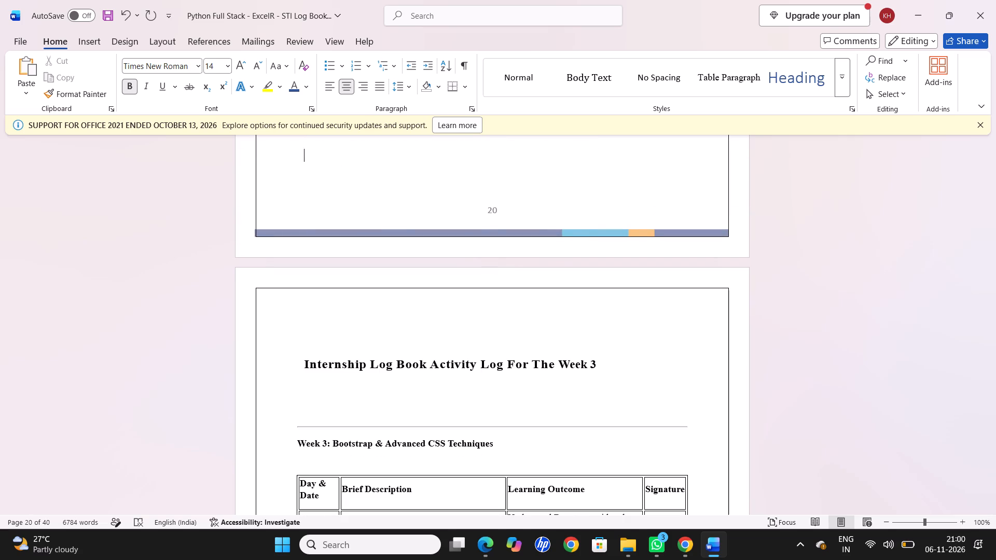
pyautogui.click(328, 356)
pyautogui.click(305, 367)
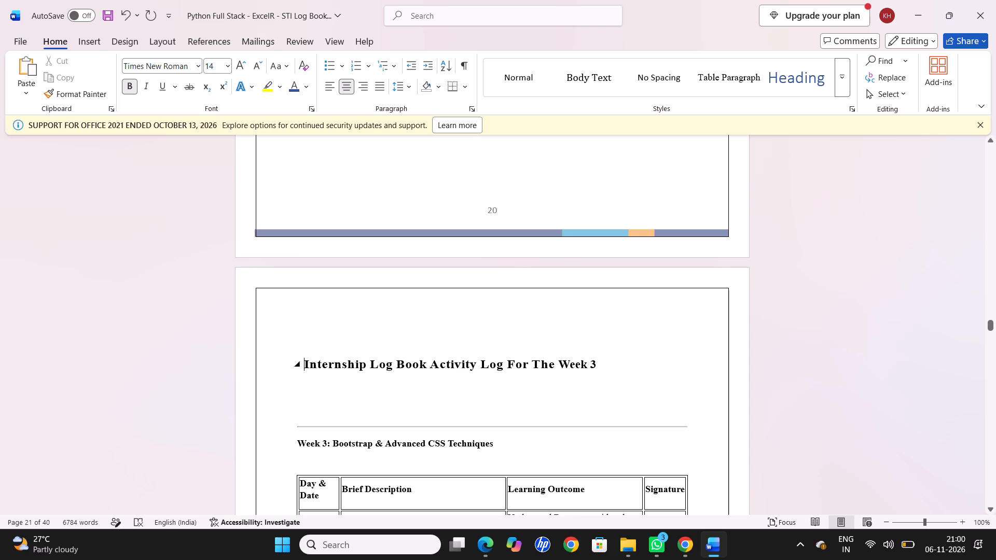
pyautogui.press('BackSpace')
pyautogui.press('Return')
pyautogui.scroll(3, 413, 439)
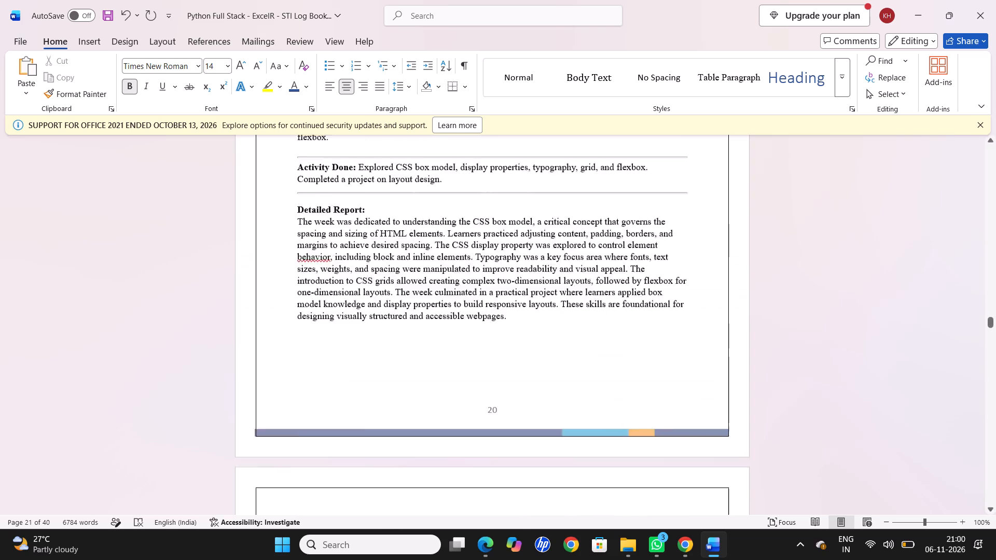
# Delete the blank lines between the Week 3 activity log heading and the divider line below it on page 21.
pyautogui.scroll(3, 413, 439)
pyautogui.scroll(-2, 413, 439)
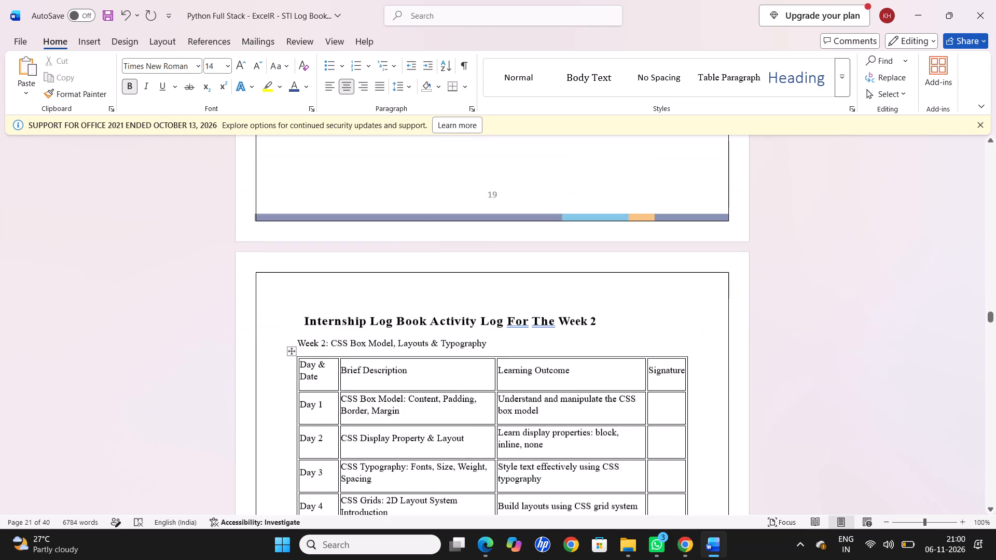
pyautogui.scroll(-4, 413, 439)
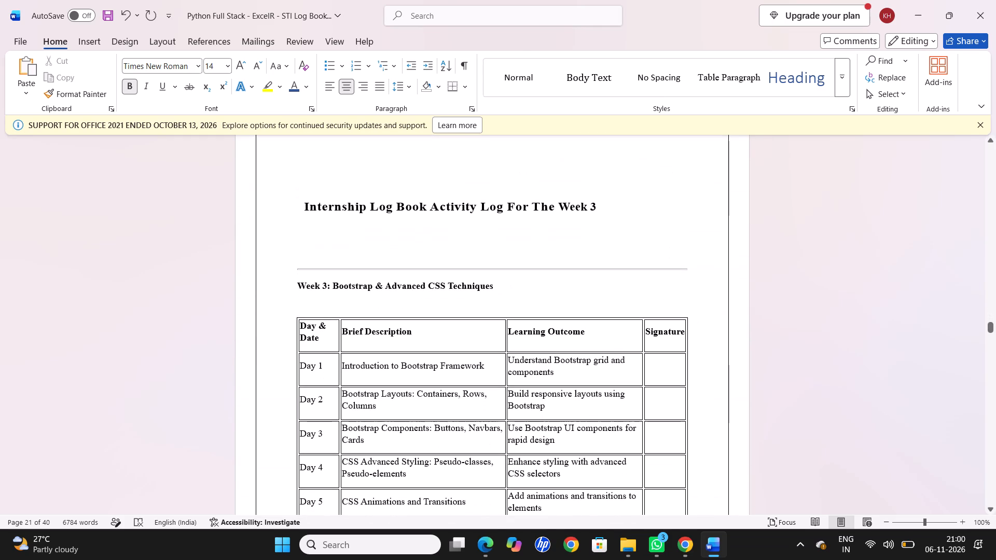
pyautogui.click(354, 261)
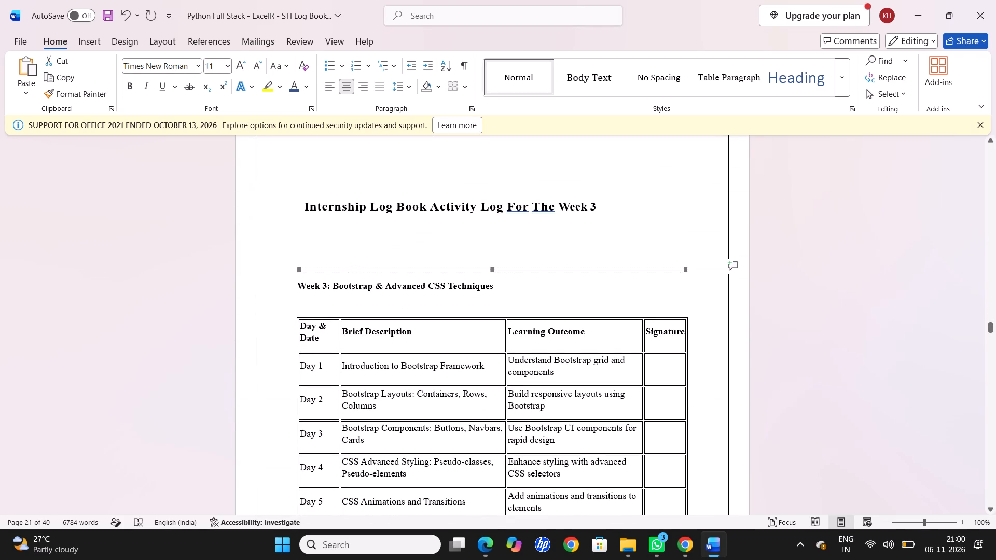
pyautogui.click(407, 240)
pyautogui.press('Down')
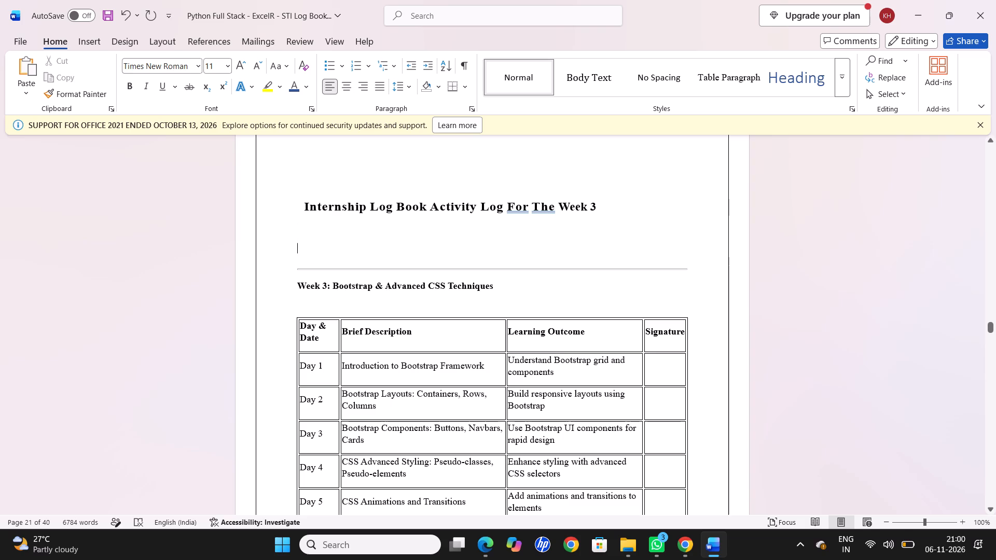
pyautogui.press('BackSpace')
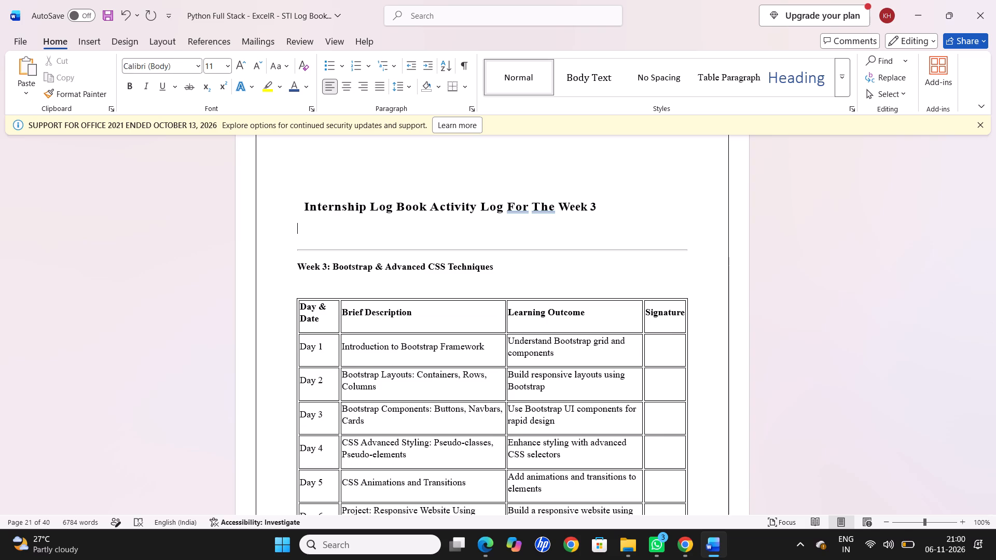
pyautogui.press('Down')
pyautogui.press('BackSpace')
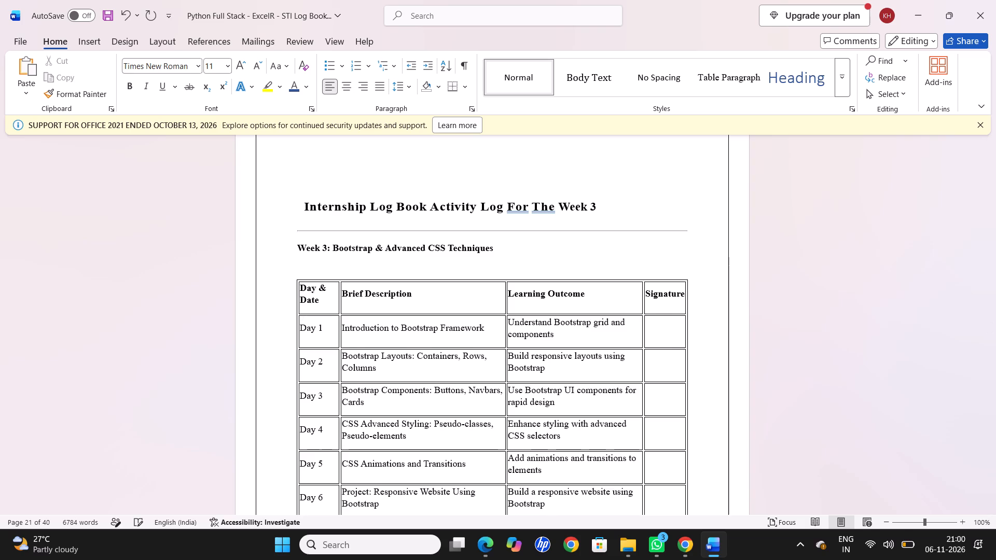
# Delete the blank line between the "Week 3: Bootstrap & Advanced CSS Techniques" title and its activity table.
pyautogui.hscroll(1, 483, 232)
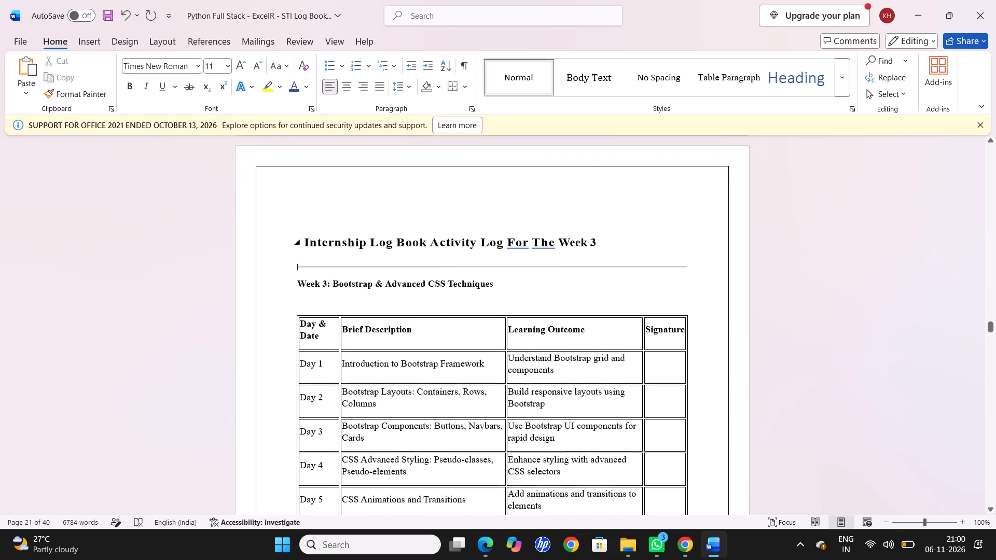
pyautogui.hscroll(1, 483, 232)
pyautogui.scroll(-1, 483, 232)
pyautogui.click(419, 279)
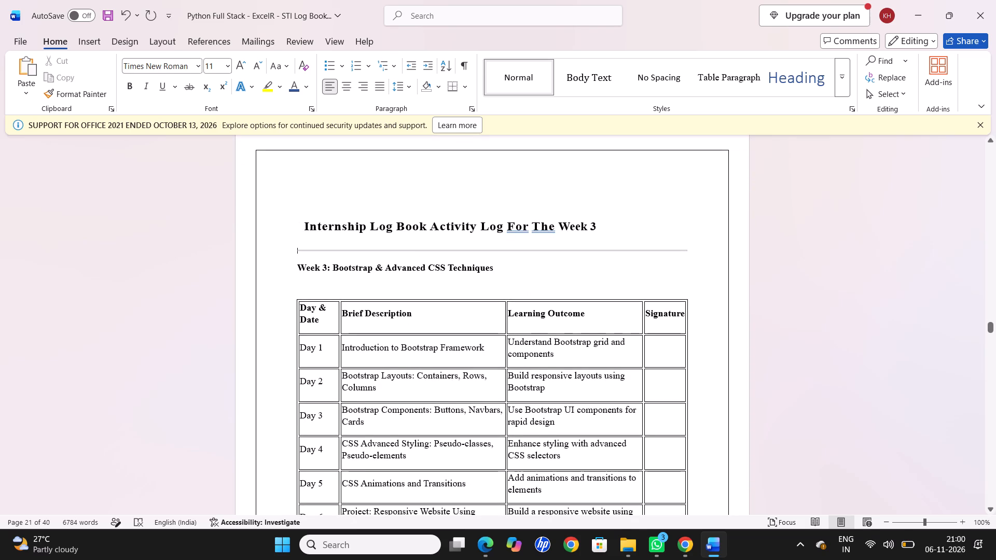
pyautogui.click(500, 291)
pyautogui.press('BackSpace')
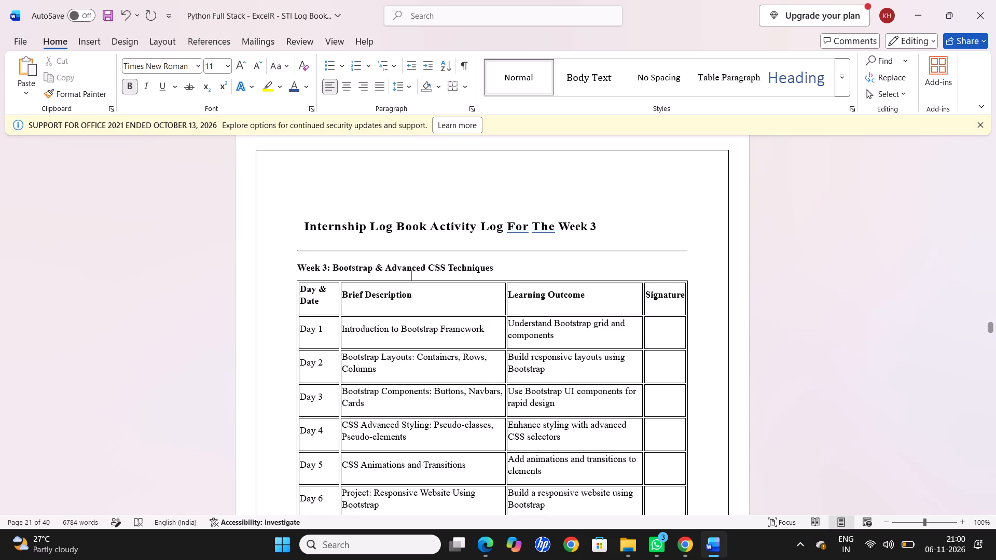
# Delete the blank lines above the "Week 3 Summary" heading so the summary sits just below the activity table on page 21.
pyautogui.scroll(-2, 483, 331)
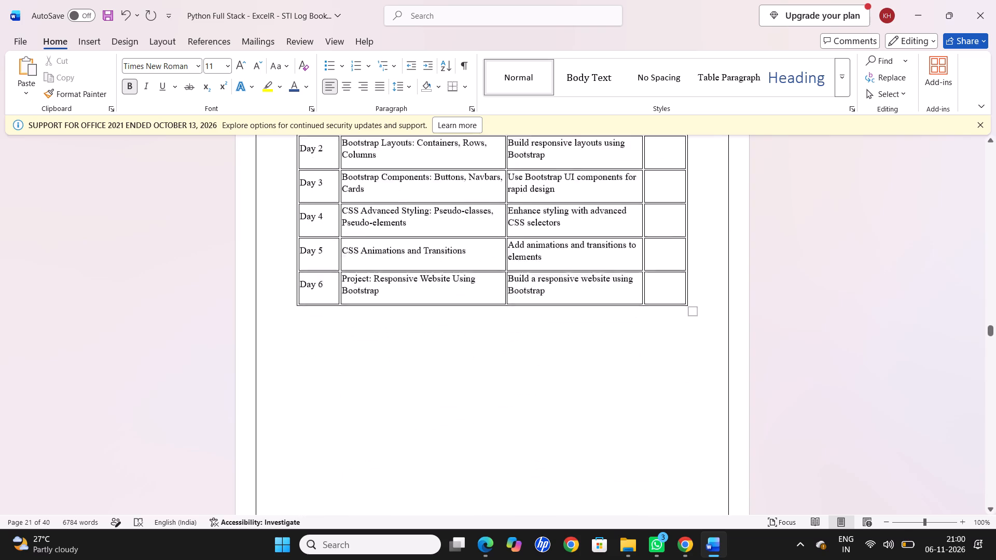
pyautogui.scroll(-1, 483, 331)
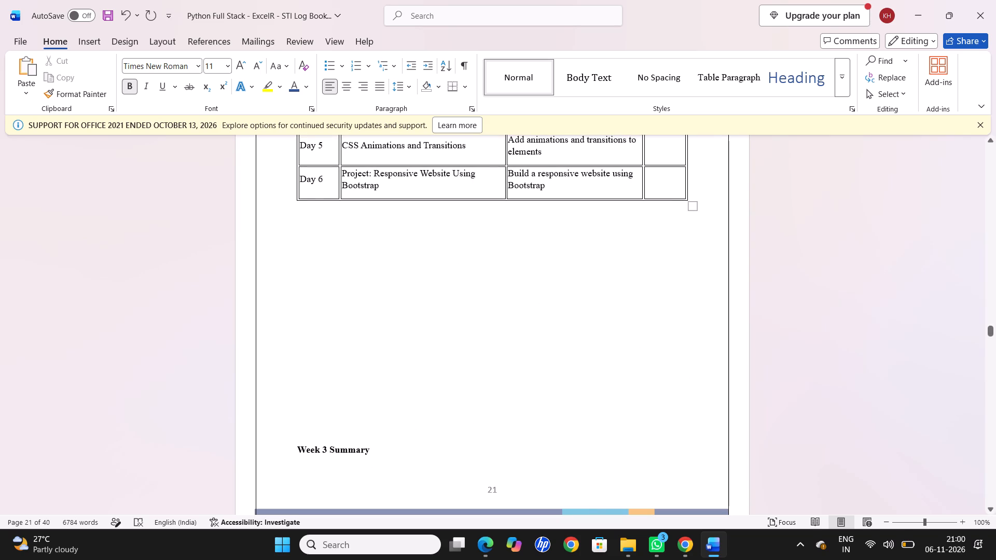
pyautogui.click(296, 453)
pyautogui.press('BackSpace')
pyautogui.press('BackSpace')
pyautogui.press('BackSpace')
pyautogui.press('BackSpace')
pyautogui.press('BackSpace')
pyautogui.press('BackSpace')
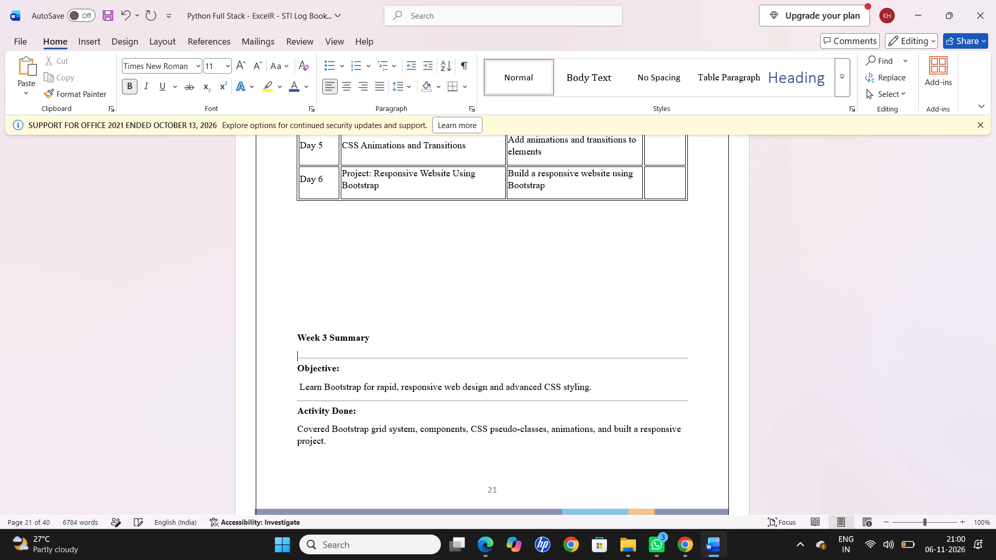
pyautogui.press('BackSpace')
pyautogui.press('BackSpace')
pyautogui.press('BackSpace')
pyautogui.press('BackSpace')
pyautogui.press('BackSpace')
pyautogui.press('BackSpace')
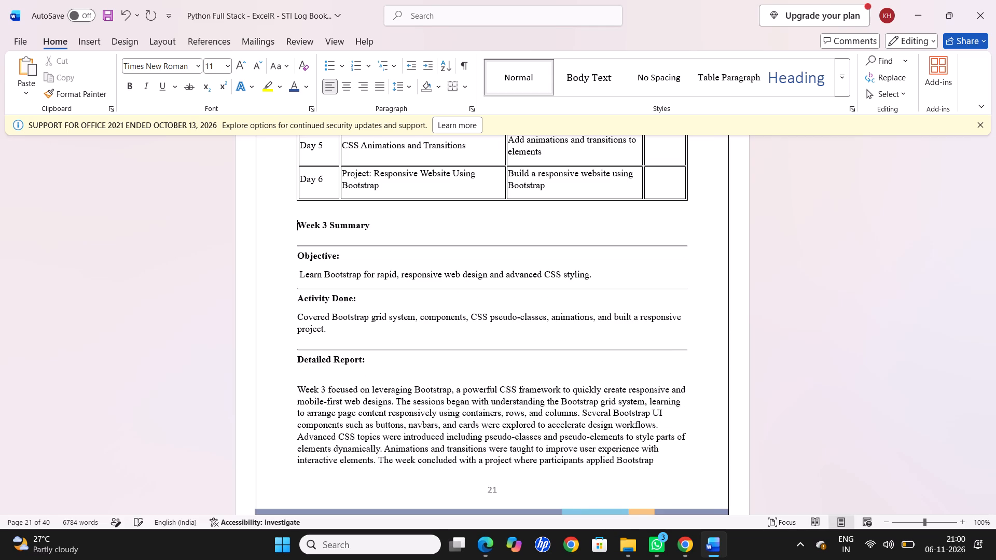
# Remove the divider and blank line between the "Week 3 Summary" heading and Objective, keeping them on separate lines.
pyautogui.scroll(-3, 529, 435)
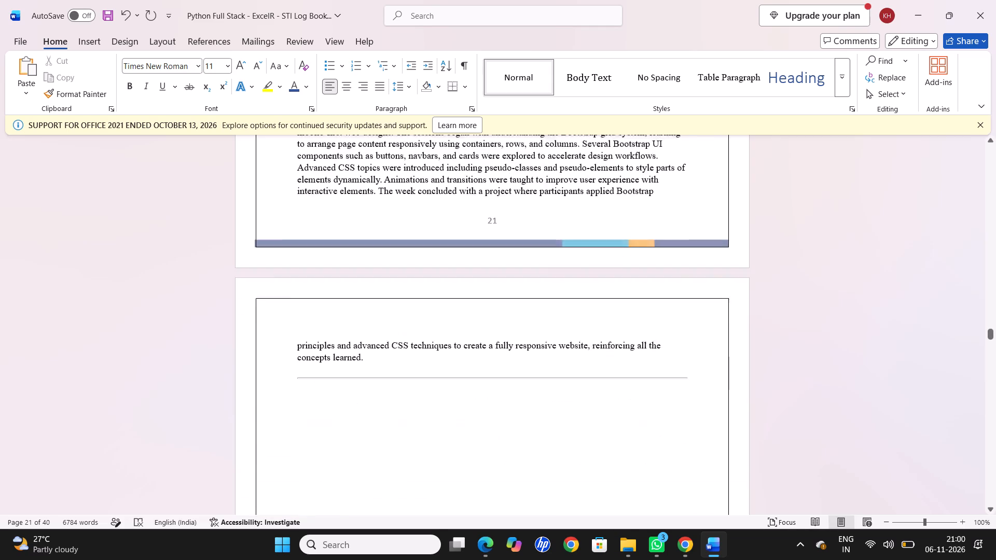
pyautogui.scroll(3, 529, 435)
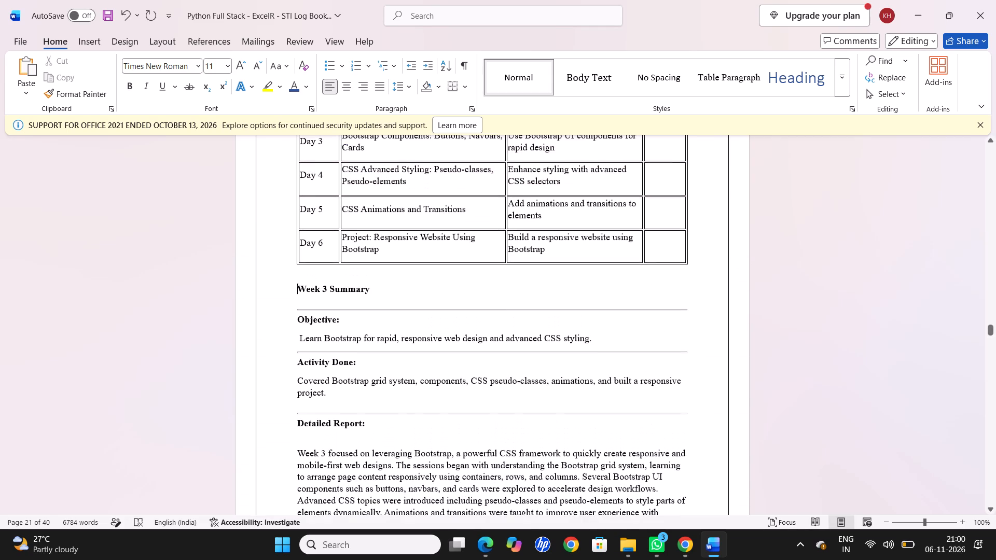
pyautogui.click(336, 306)
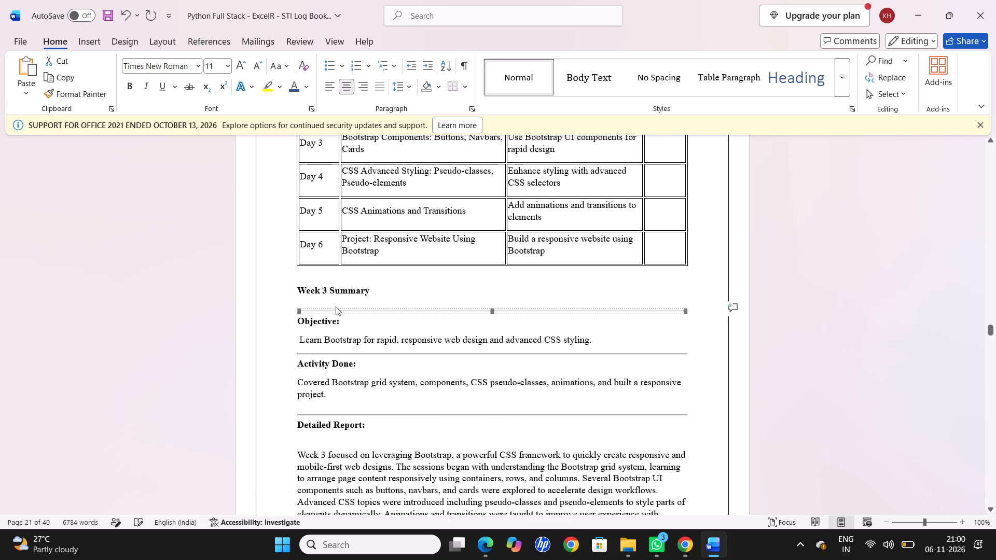
pyautogui.click(369, 300)
pyautogui.press('Down')
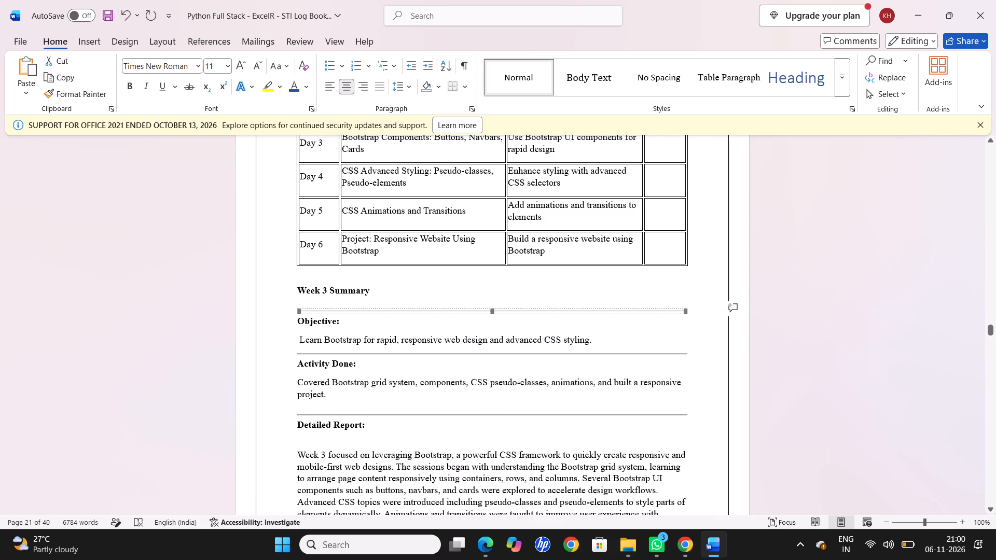
pyautogui.press('BackSpace')
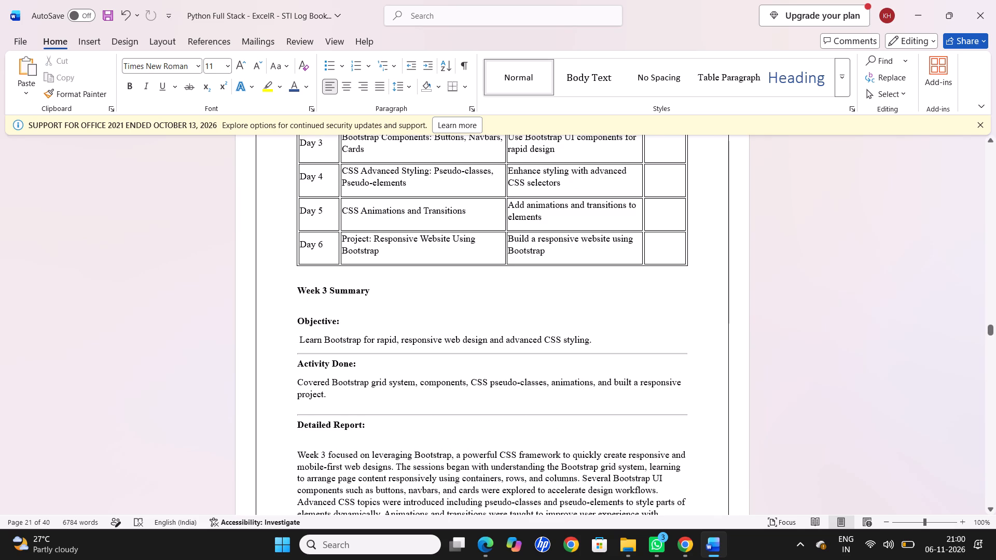
pyautogui.press('BackSpace')
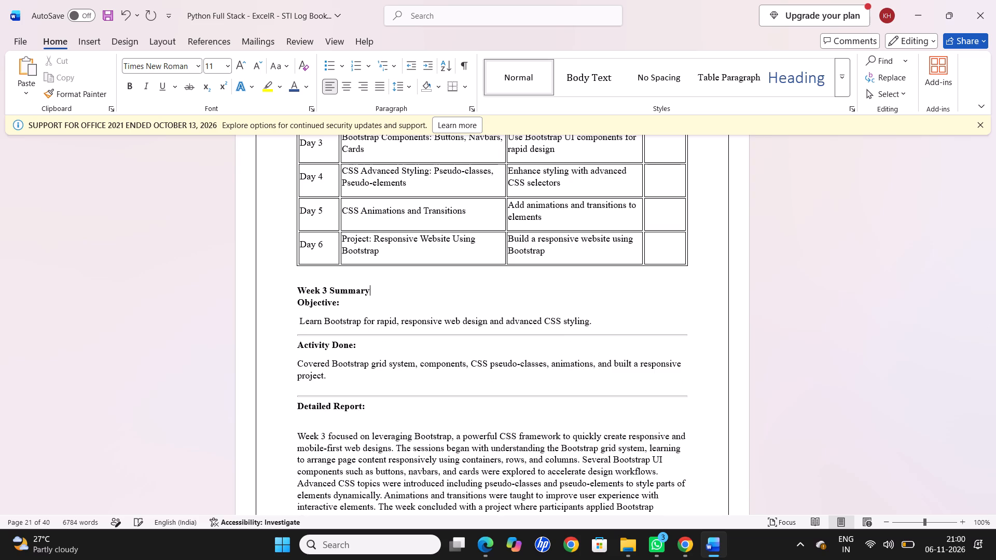
# Delete all the blank lines above "Internship Log Book Activity Log For The Week 4", up to the divider at the top of page 22.
pyautogui.scroll(-3, 376, 447)
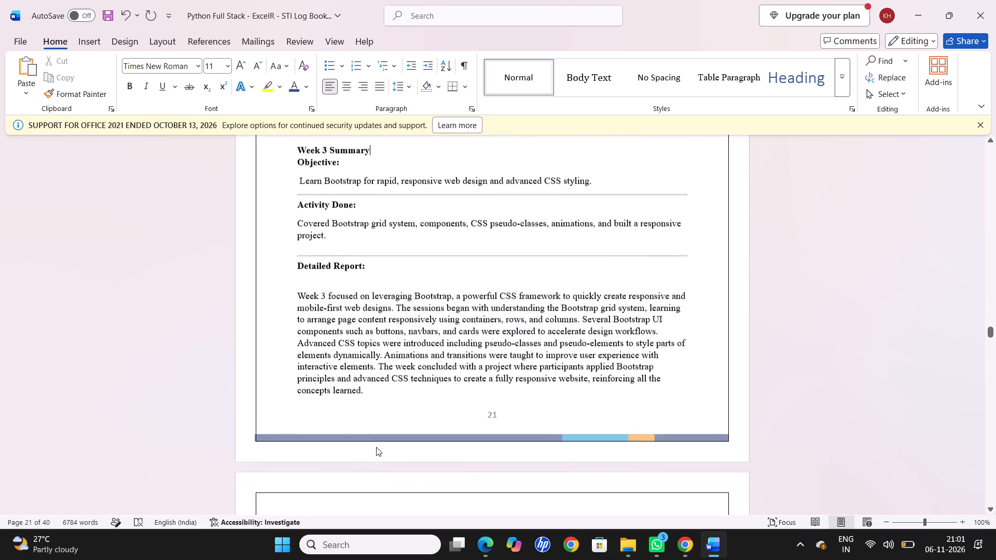
pyautogui.scroll(-3, 376, 447)
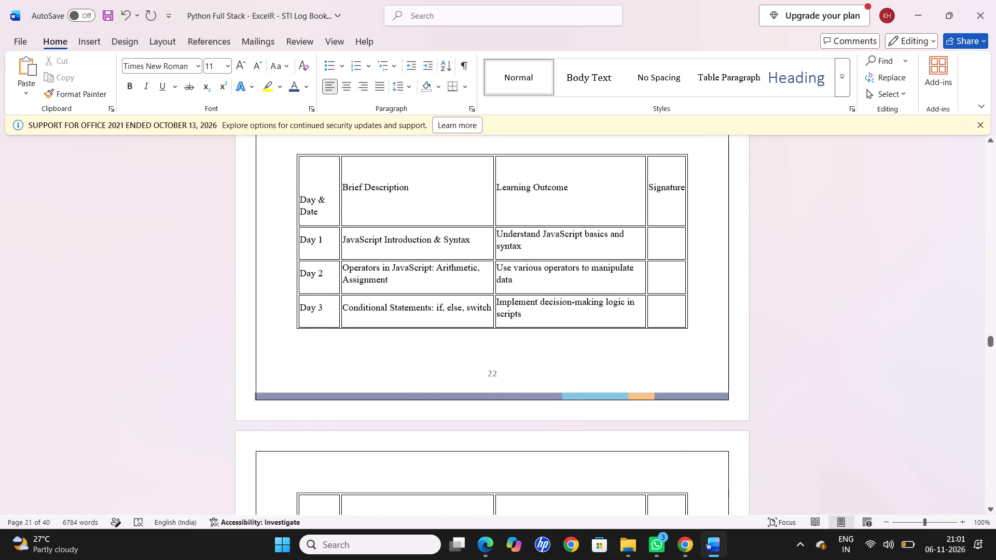
pyautogui.scroll(3, 376, 447)
pyautogui.hscroll(1, 376, 447)
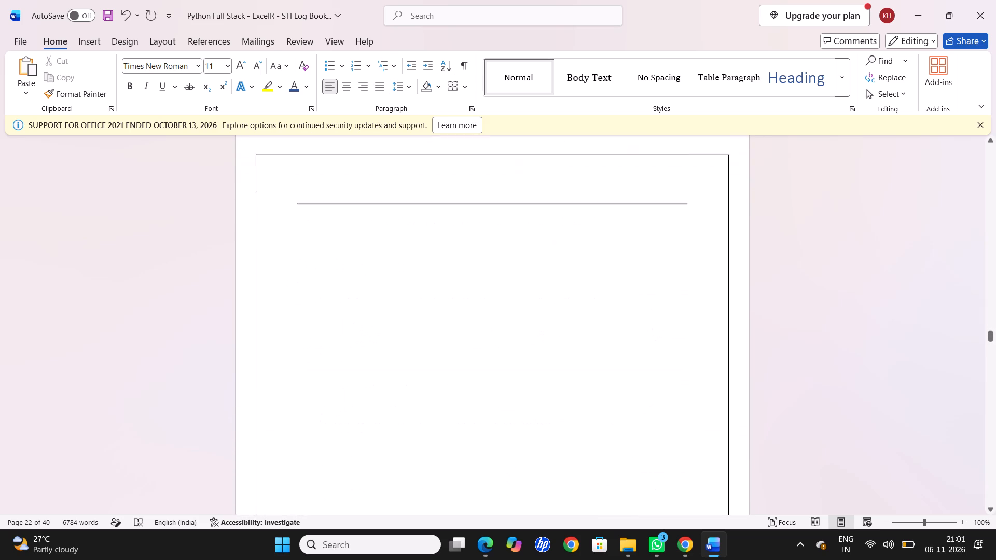
pyautogui.hscroll(1, 376, 447)
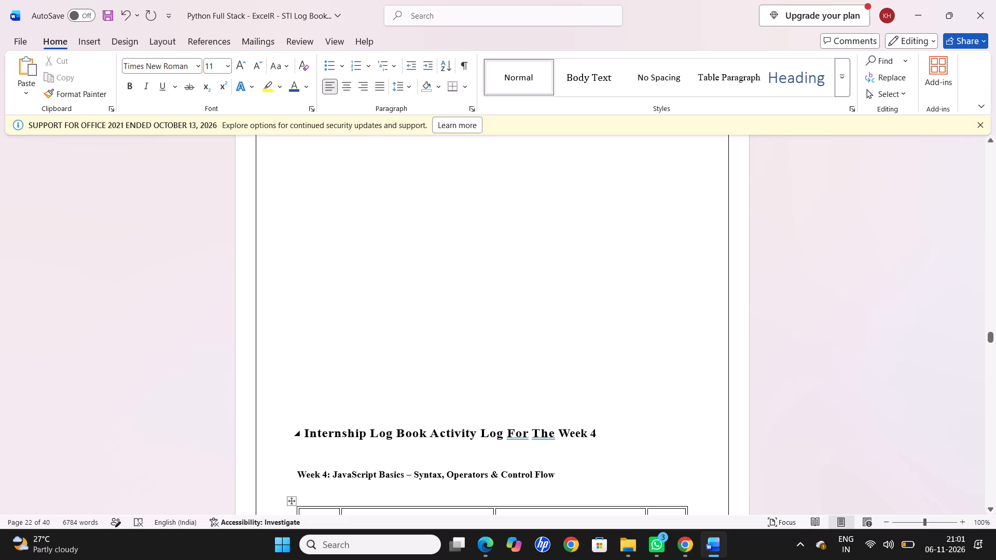
pyautogui.click(305, 431)
pyautogui.press('BackSpace')
pyautogui.press('BackSpace')
pyautogui.press('BackSpace')
pyautogui.press('BackSpace')
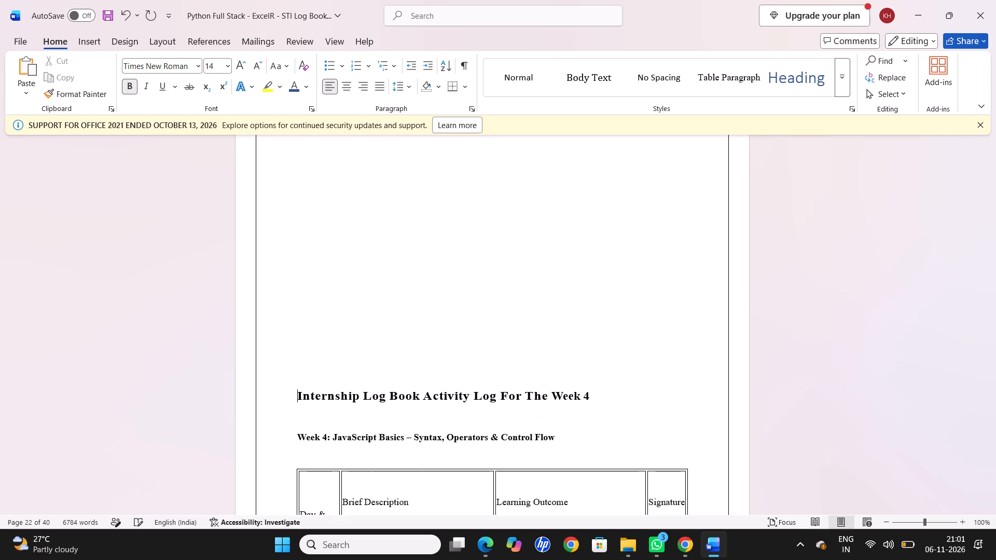
pyautogui.press('BackSpace')
pyautogui.press('BackSpace')
pyautogui.press('BackSpace')
pyautogui.press('BackSpace')
pyautogui.press('BackSpace')
pyautogui.press('BackSpace')
pyautogui.press('BackSpace')
pyautogui.press('BackSpace')
pyautogui.press('BackSpace')
pyautogui.press('BackSpace')
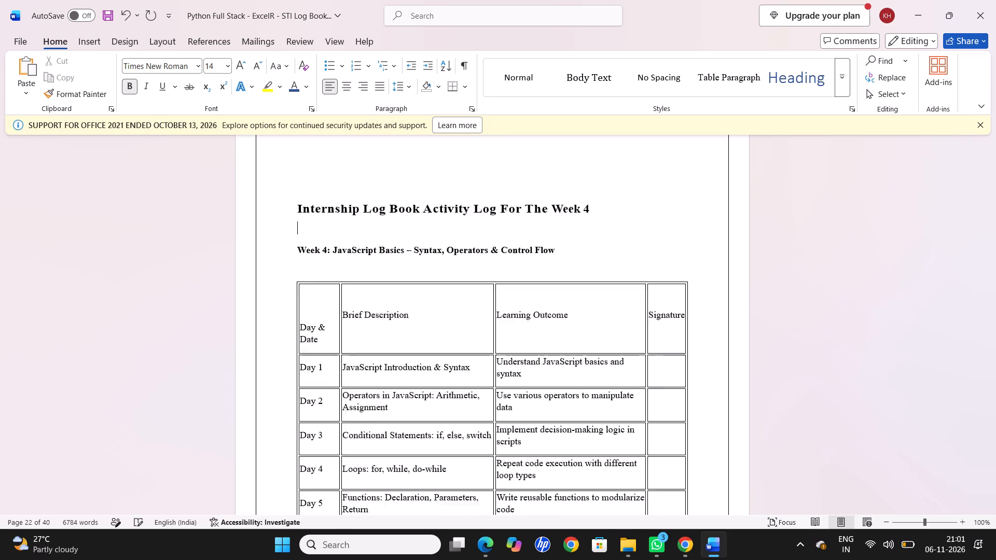
pyautogui.press('BackSpace')
pyautogui.press('BackSpace')
pyautogui.scroll(1, 305, 431)
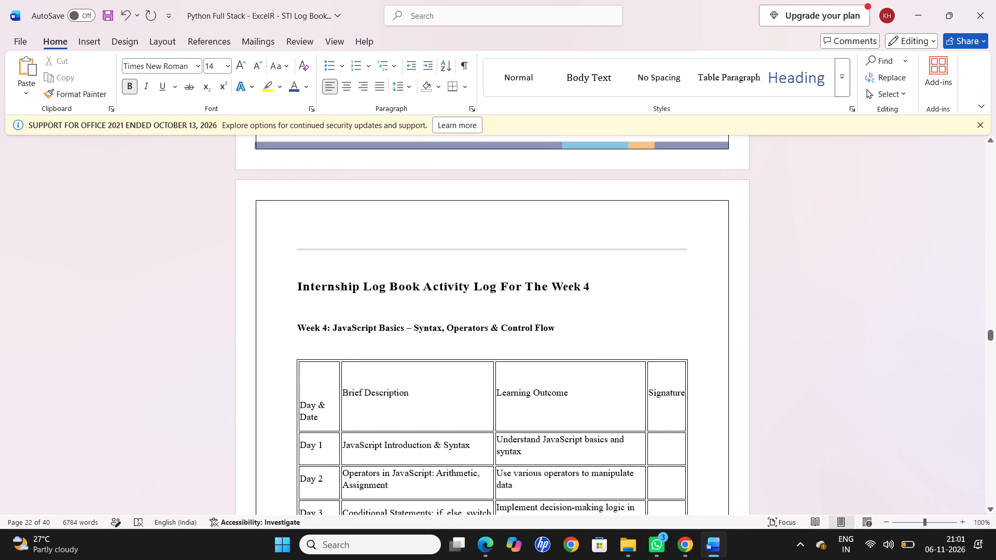
pyautogui.press('BackSpace')
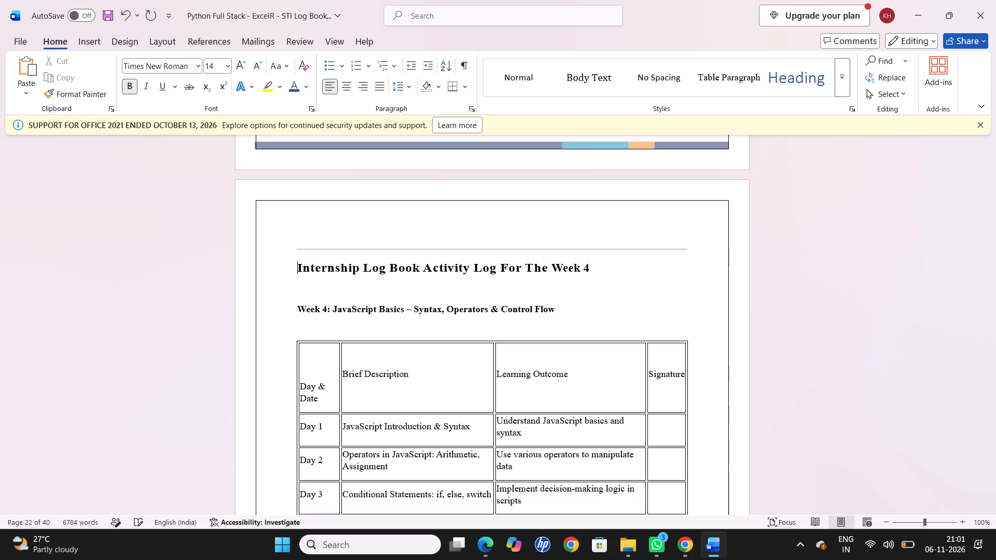
# Remove the divider above the Week 4 activity log heading, keeping the heading on its own line at the top of page 22.
pyautogui.press('BackSpace')
pyautogui.press('BackSpace')
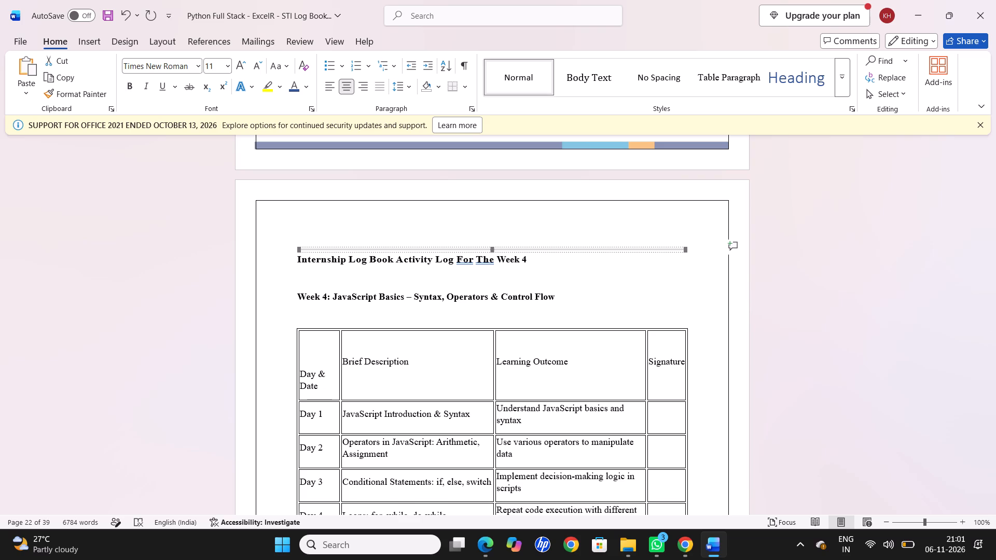
pyautogui.press('BackSpace')
pyautogui.press('BackSpace')
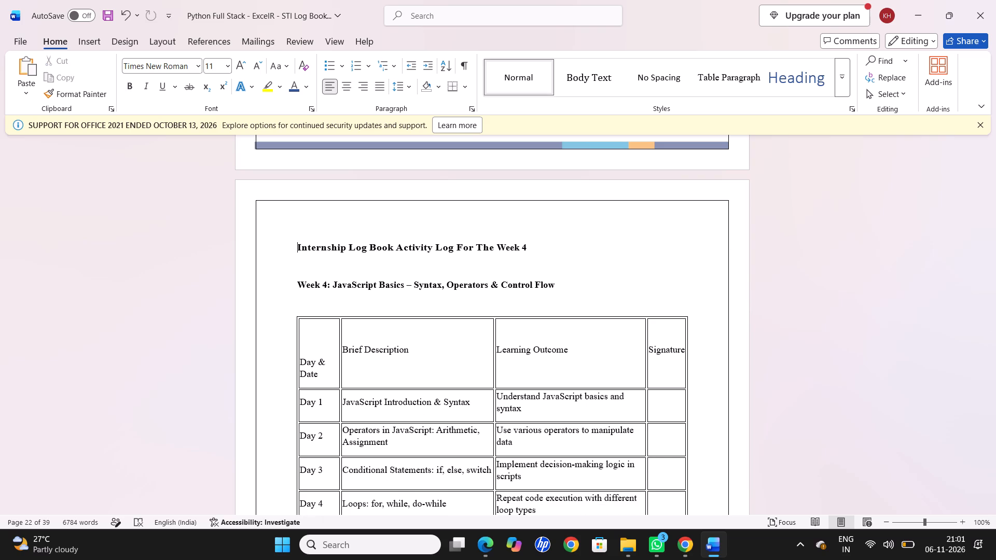
pyautogui.press('Return')
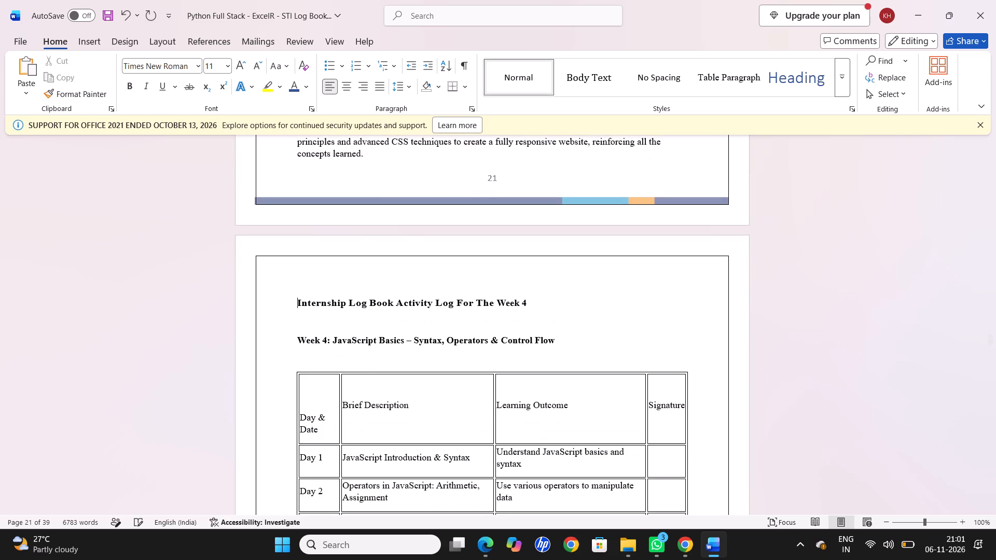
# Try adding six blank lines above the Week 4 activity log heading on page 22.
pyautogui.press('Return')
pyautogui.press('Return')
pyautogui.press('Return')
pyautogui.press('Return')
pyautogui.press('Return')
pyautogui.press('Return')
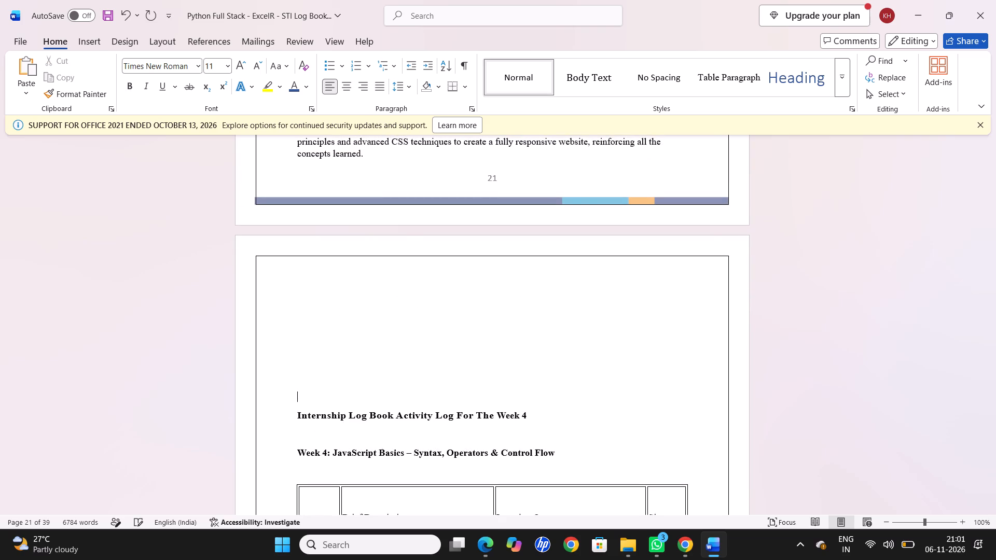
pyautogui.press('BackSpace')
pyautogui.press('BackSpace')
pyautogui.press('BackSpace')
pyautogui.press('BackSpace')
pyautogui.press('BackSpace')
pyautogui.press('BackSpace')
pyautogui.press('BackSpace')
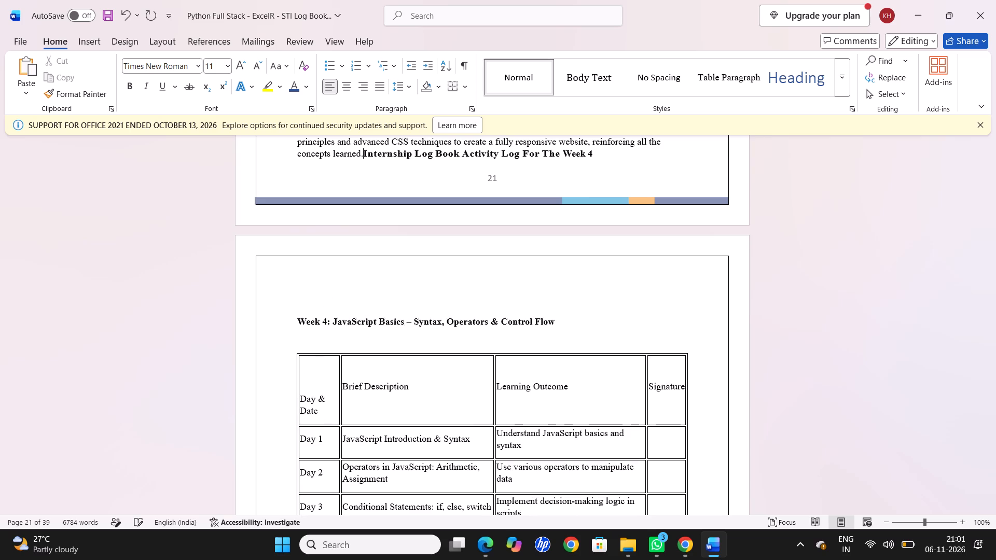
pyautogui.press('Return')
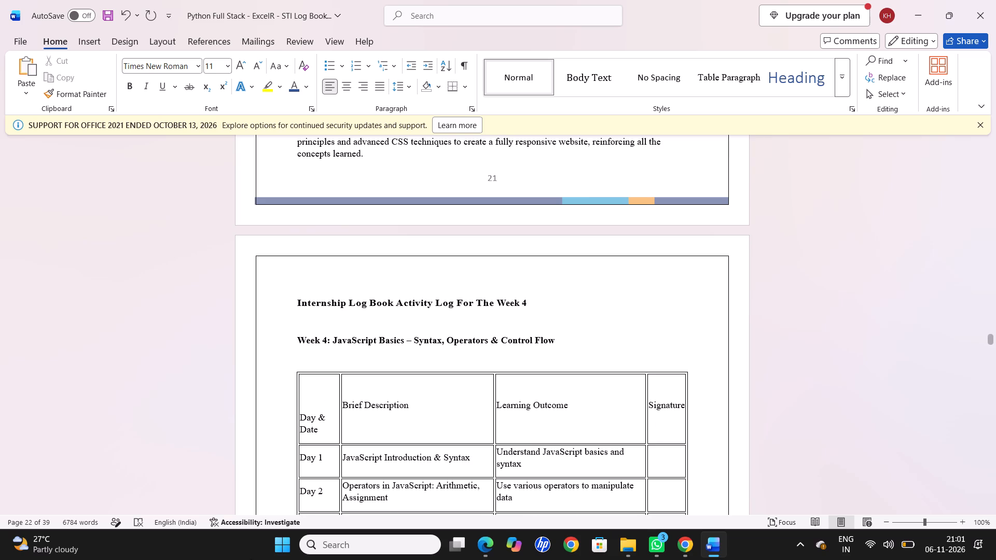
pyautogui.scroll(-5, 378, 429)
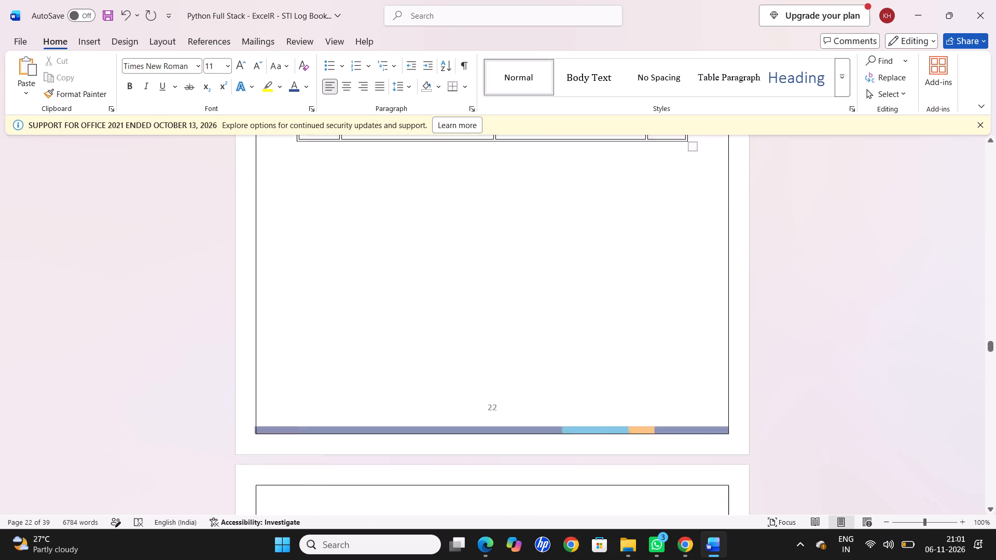
# Resize the Week 4 activity table on page 22 to make it slightly narrower than the text width.
pyautogui.scroll(-1, 378, 429)
pyautogui.scroll(2, 378, 429)
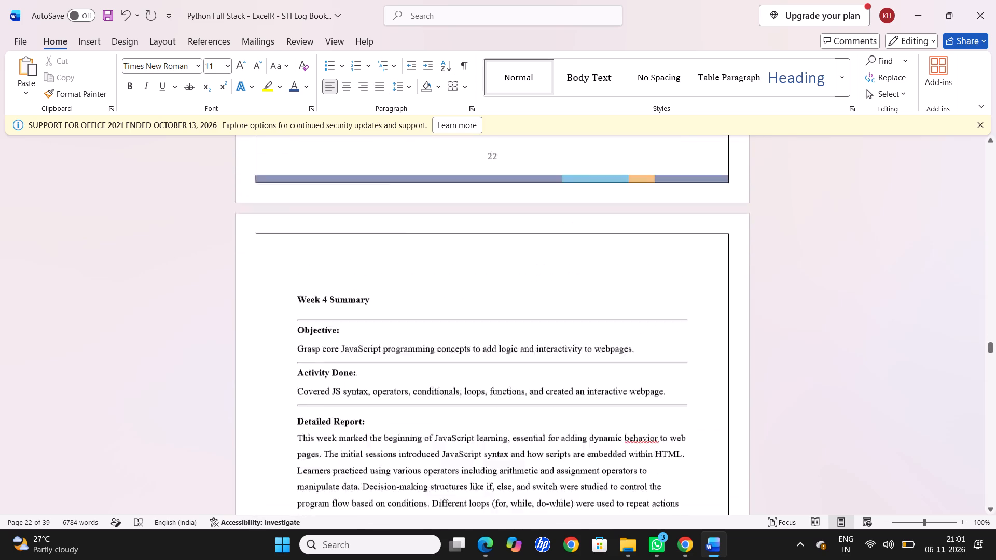
pyautogui.scroll(4, 378, 429)
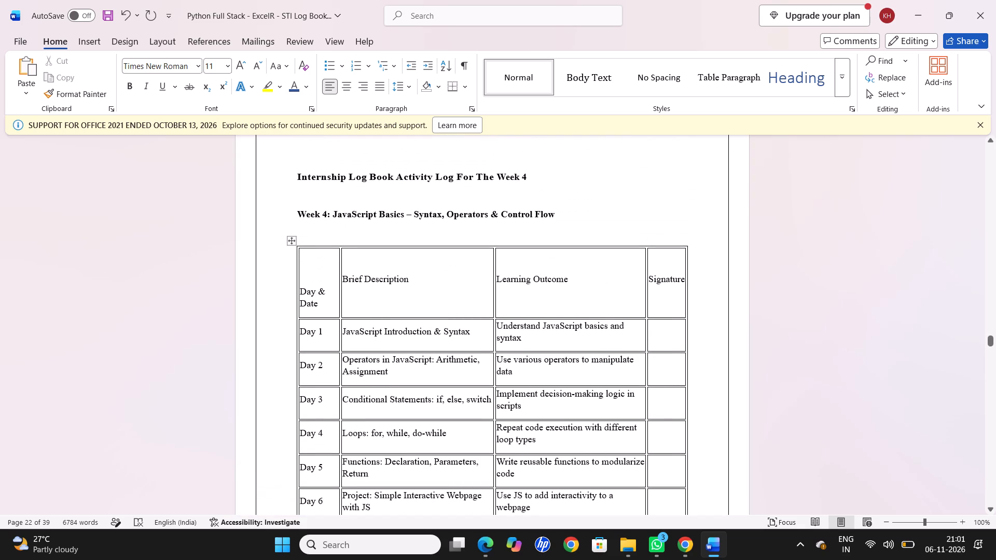
pyautogui.scroll(-1, 526, 377)
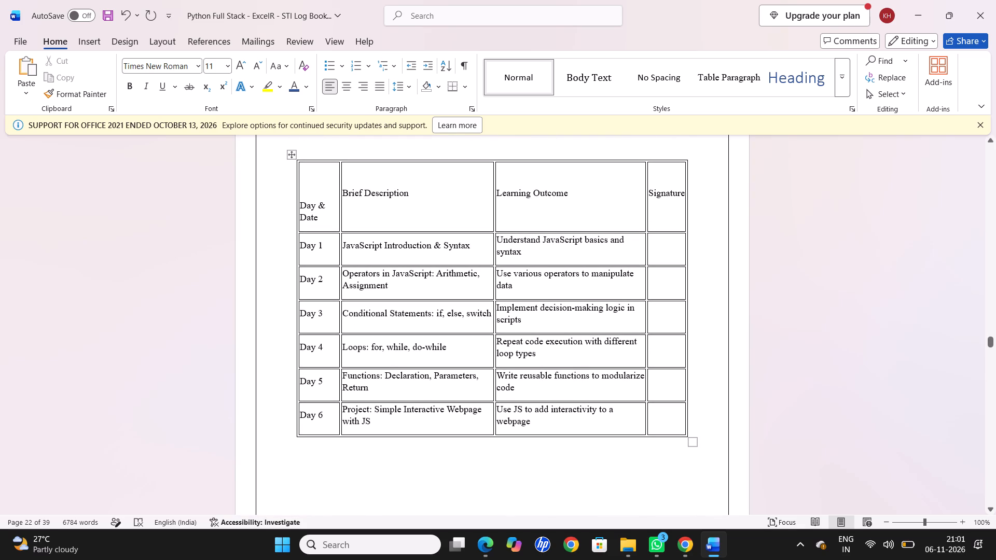
pyautogui.moveTo(688, 438); pyautogui.dragTo(677, 428)
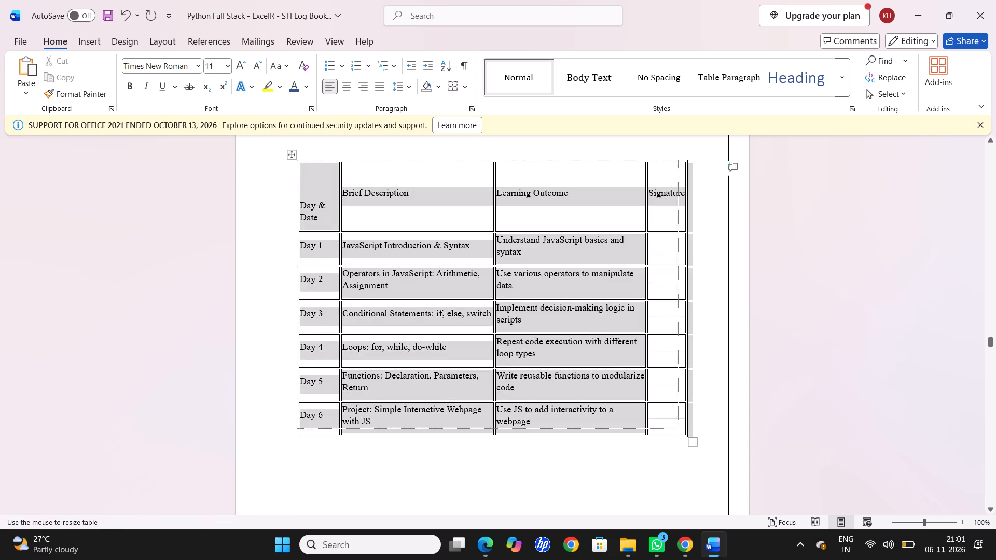
pyautogui.moveTo(677, 428); pyautogui.dragTo(666, 417)
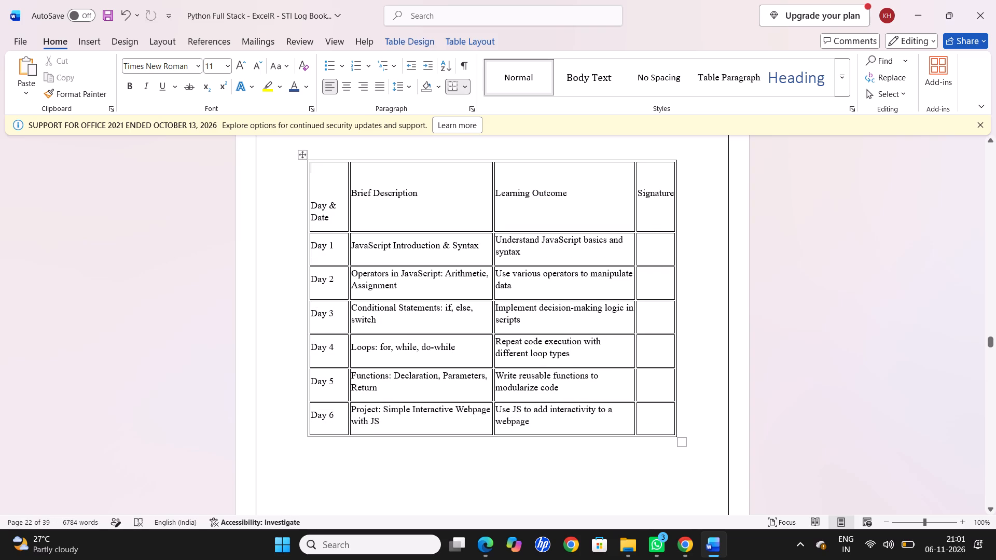
# Delete all the blank lines above the "Week 4 Summary" heading so it sits directly below the Week 4 table.
pyautogui.scroll(-5, 606, 471)
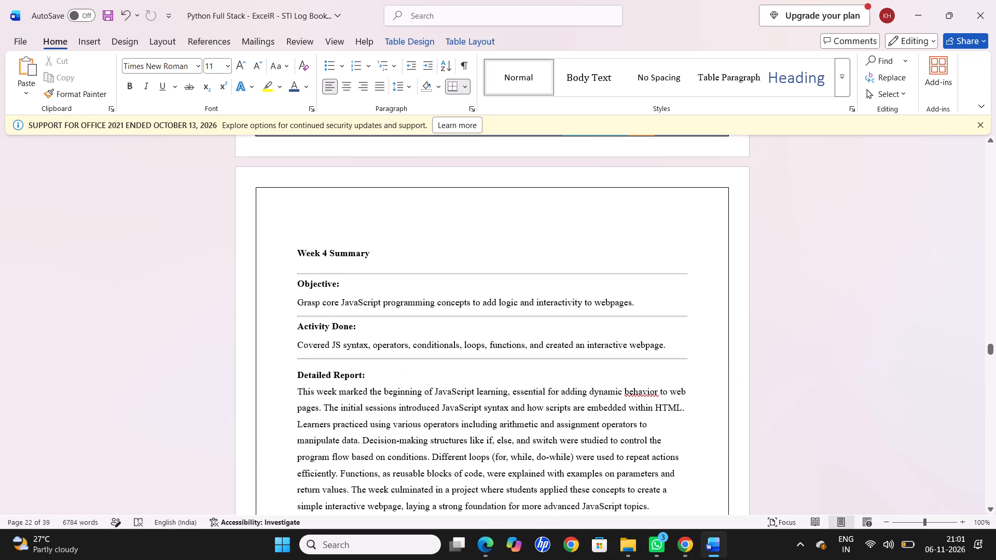
pyautogui.click(296, 249)
pyautogui.press('BackSpace')
pyautogui.press('BackSpace')
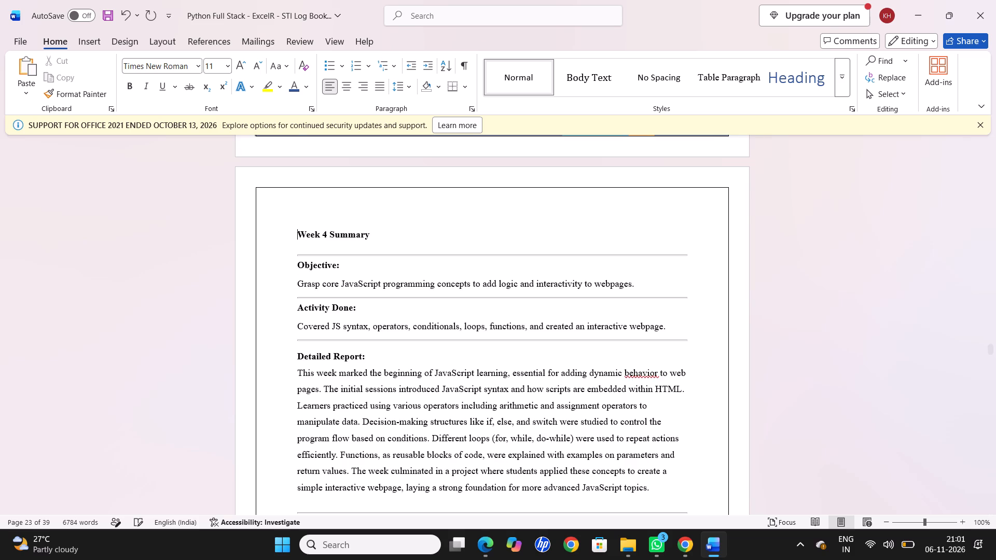
pyautogui.press('BackSpace')
pyautogui.press('BackSpace')
pyautogui.press('BackSpace')
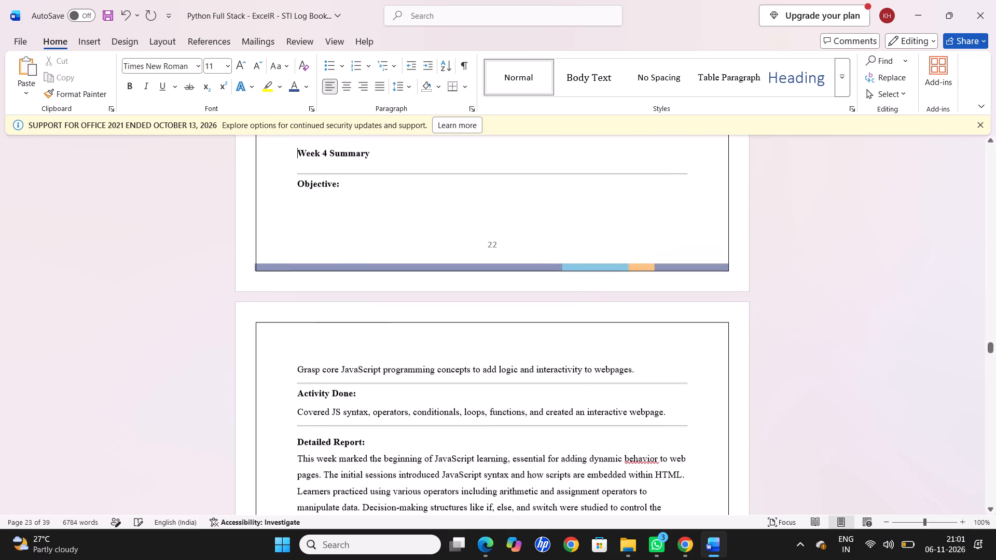
pyautogui.press('BackSpace')
pyautogui.press('BackSpace')
pyautogui.scroll(2, 296, 249)
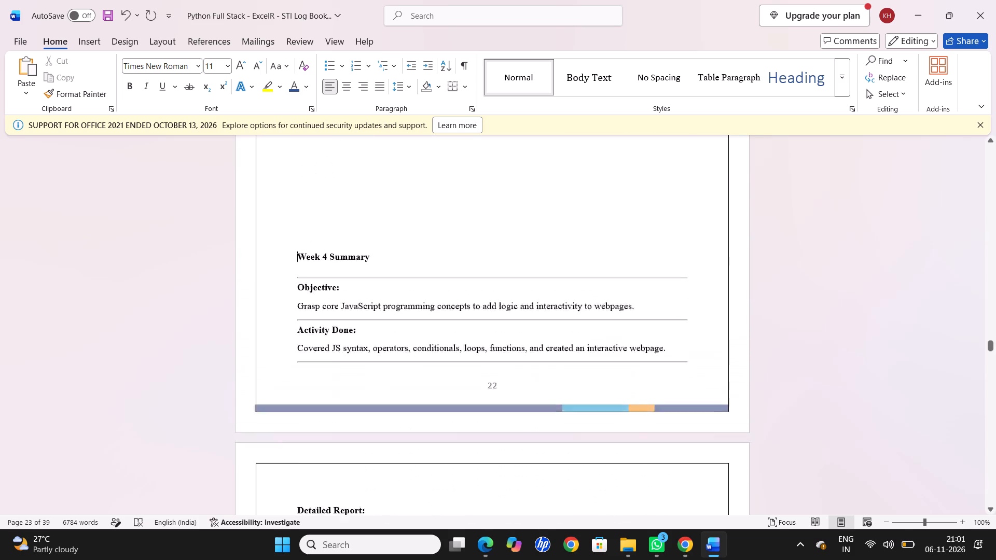
pyautogui.scroll(1, 296, 249)
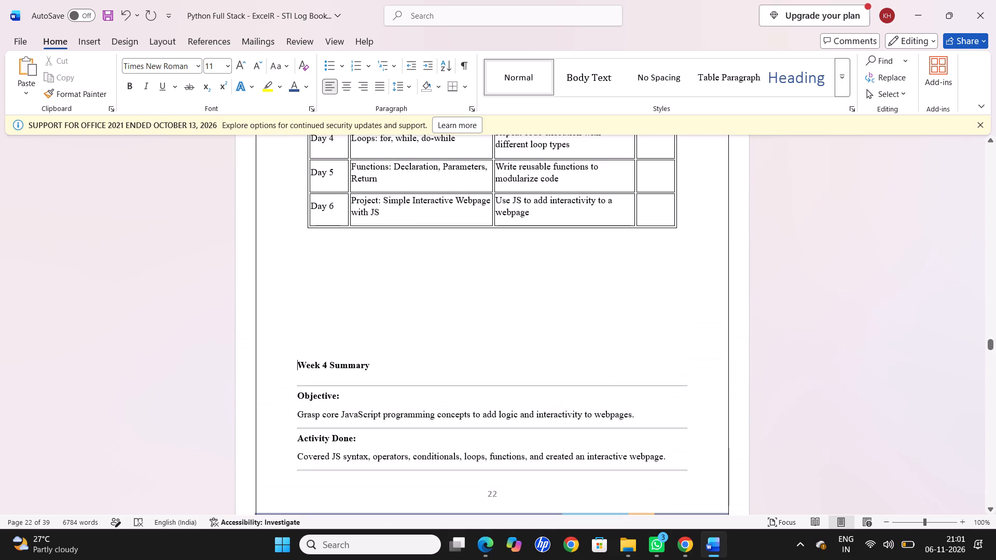
pyautogui.press('Return')
pyautogui.press('BackSpace')
pyautogui.press('BackSpace')
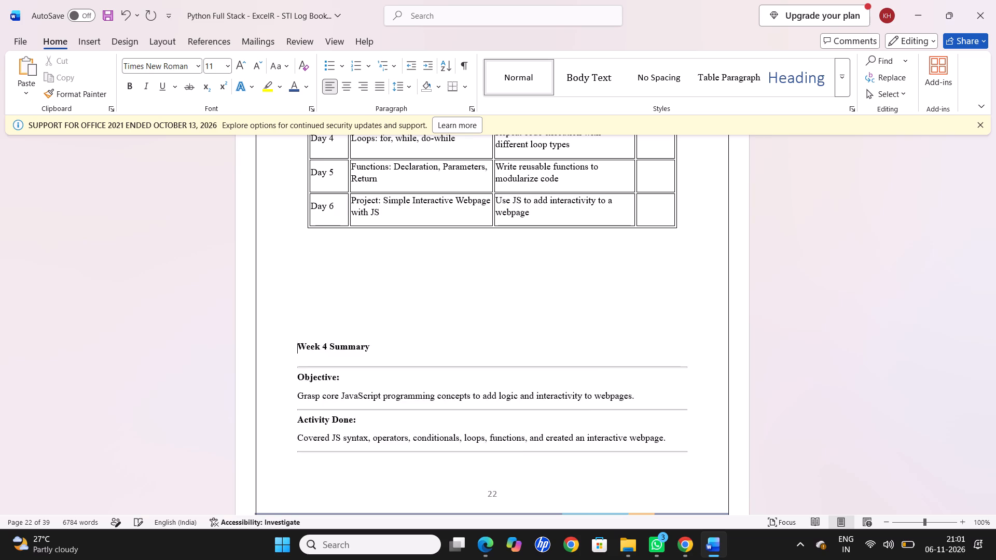
pyautogui.press('BackSpace')
pyautogui.press('BackSpace')
pyautogui.press('BackSpace')
pyautogui.press('BackSpace')
pyautogui.press('BackSpace')
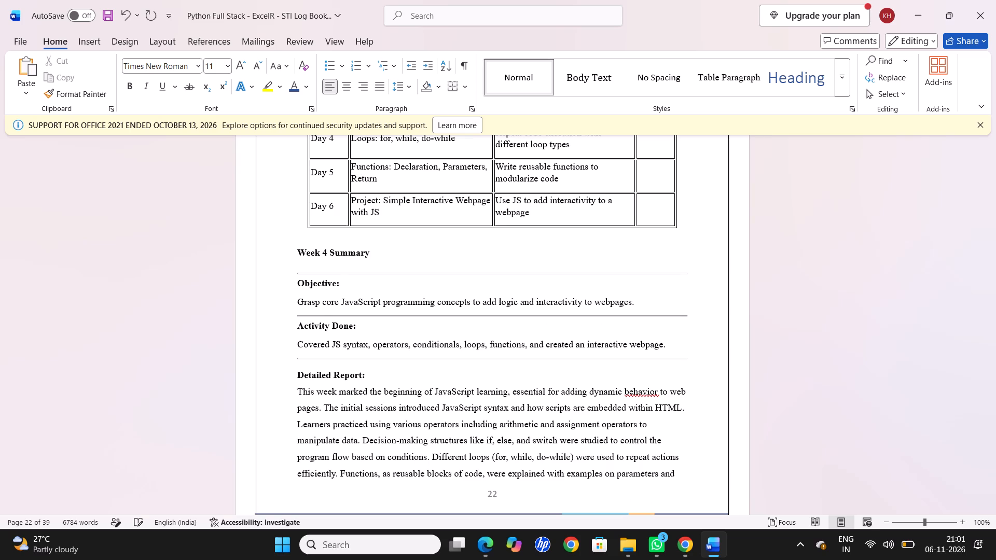
pyautogui.press('BackSpace')
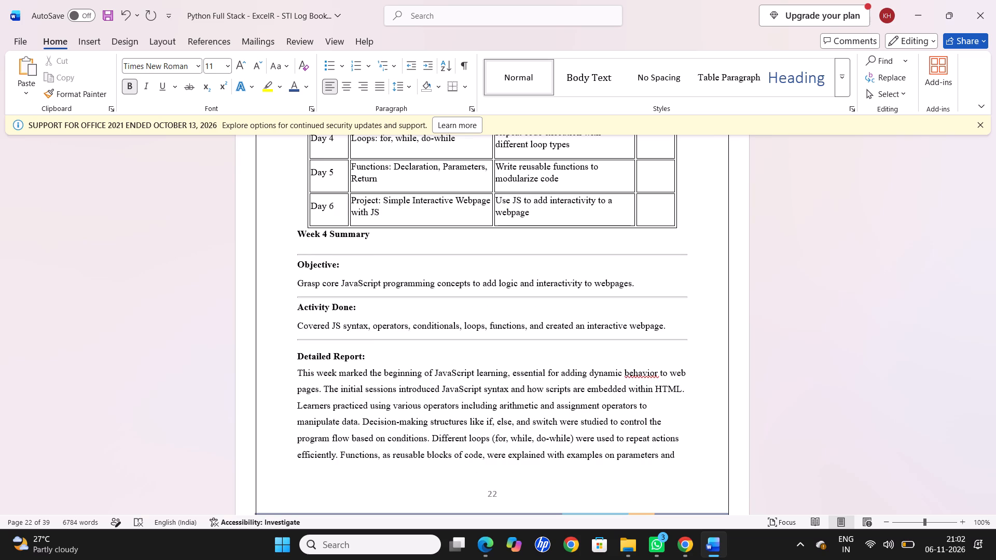
pyautogui.hscroll(1, 379, 367)
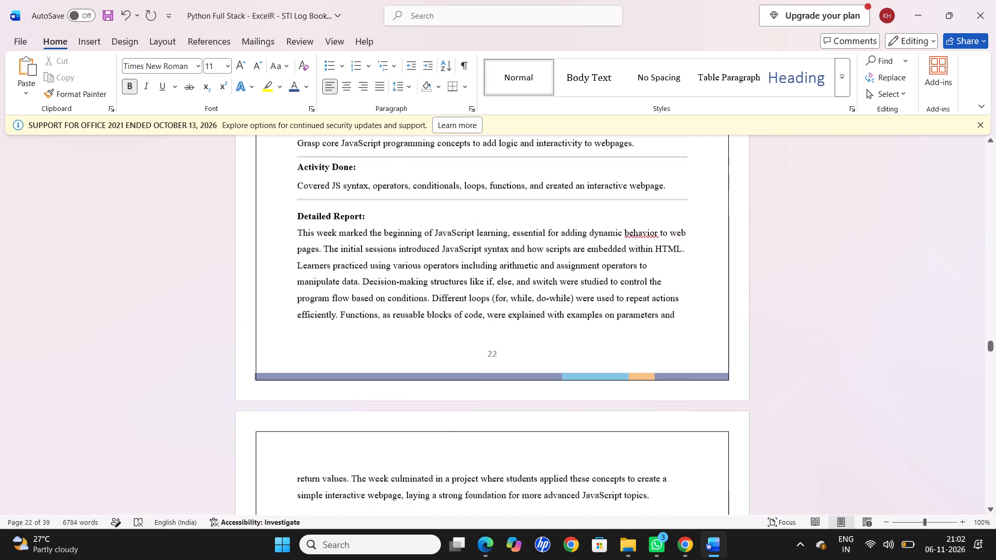
# Remove the blank lines above and below the "Week 4: JavaScript Basics – Syntax, Operators & Control Flow" subheading.
pyautogui.scroll(5, 379, 367)
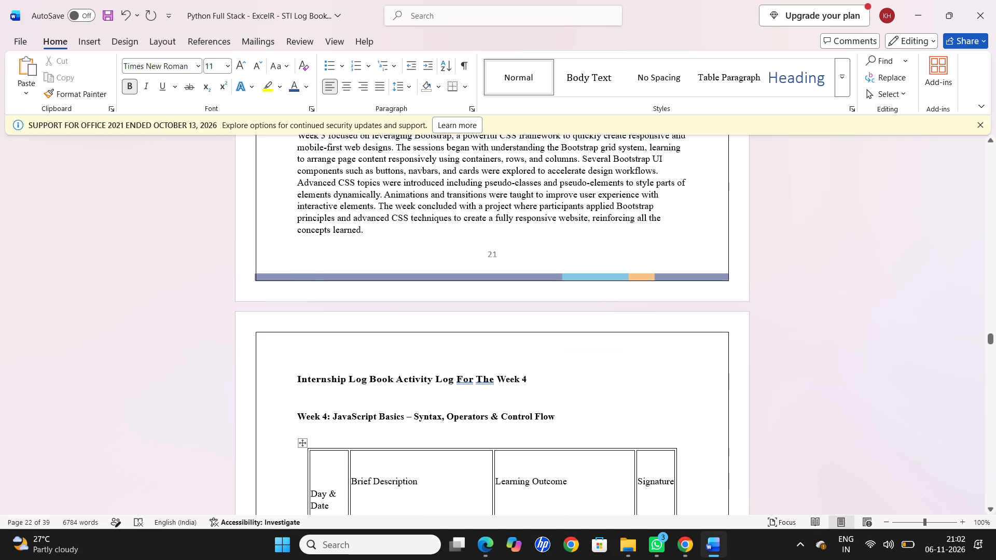
pyautogui.click(349, 388)
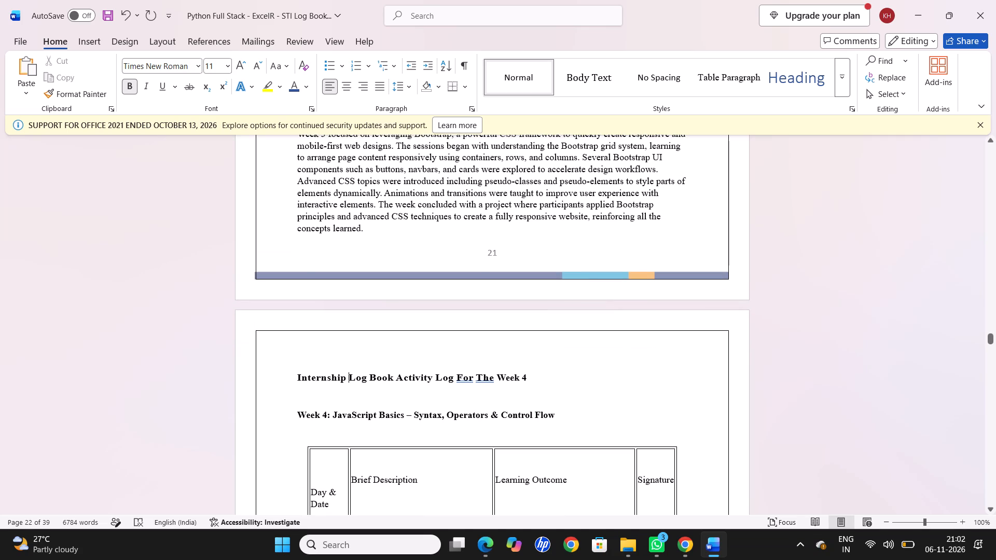
pyautogui.click(302, 394)
pyautogui.press('BackSpace')
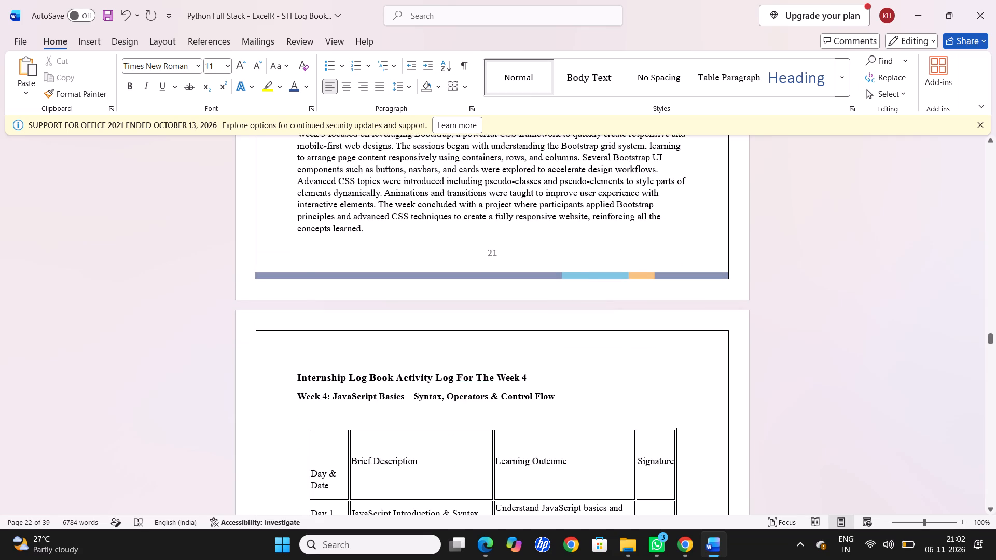
pyautogui.click(306, 416)
pyautogui.press('BackSpace')
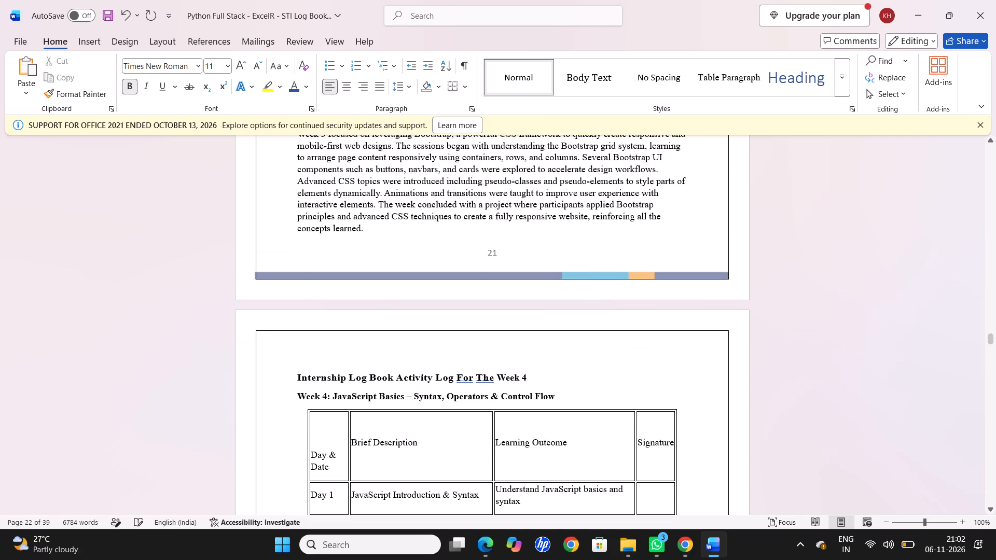
# Delete all the blank lines above "Internship Log Book Activity Log For The Week 5", up to the divider at the top of page 23.
pyautogui.scroll(-6, 408, 416)
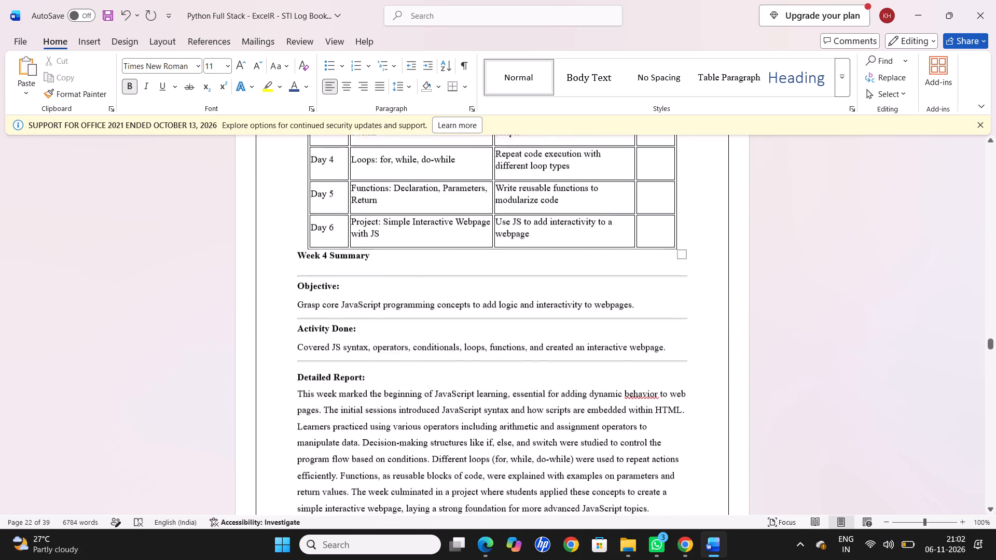
pyautogui.scroll(-5, 408, 416)
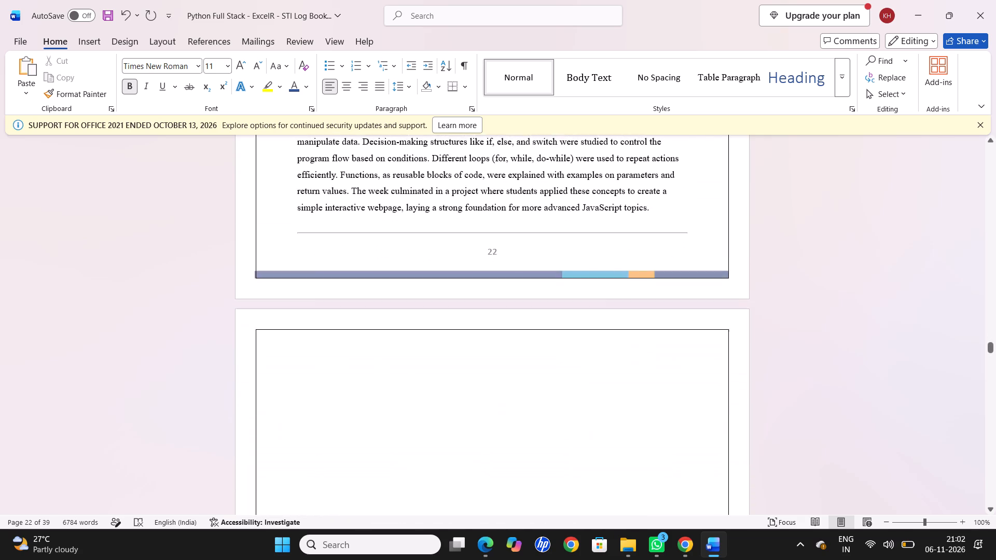
pyautogui.scroll(-2, 408, 416)
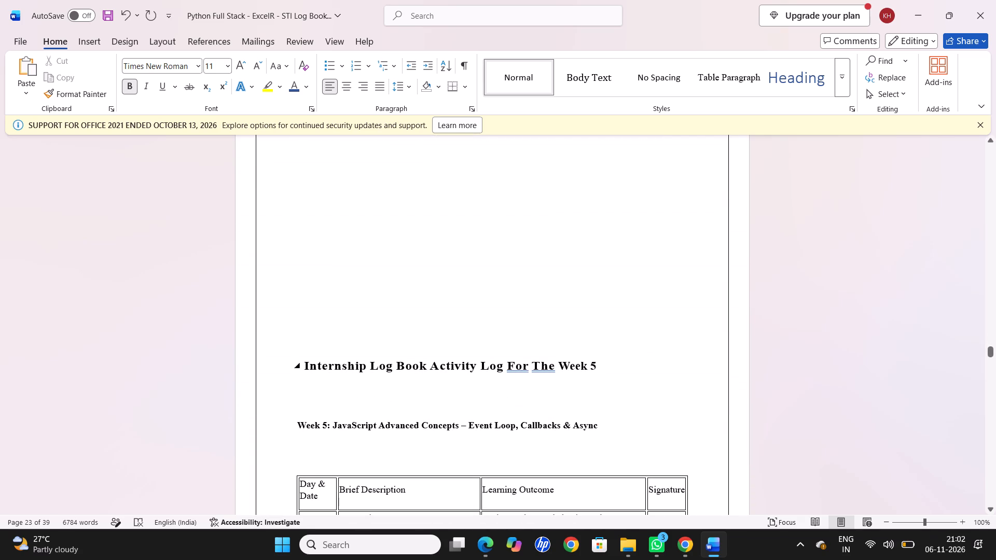
pyautogui.click(303, 365)
pyautogui.press('BackSpace')
pyautogui.press('BackSpace')
pyautogui.press('BackSpace')
pyautogui.press('BackSpace')
pyautogui.press('BackSpace')
pyautogui.press('BackSpace')
pyautogui.press('BackSpace')
pyautogui.press('BackSpace')
pyautogui.press('BackSpace')
pyautogui.press('BackSpace')
pyautogui.press('BackSpace')
pyautogui.press('BackSpace')
pyautogui.press('BackSpace')
pyautogui.press('BackSpace')
pyautogui.press('BackSpace')
pyautogui.press('BackSpace')
pyautogui.press('BackSpace')
pyautogui.press('BackSpace')
pyautogui.press('BackSpace')
pyautogui.press('BackSpace')
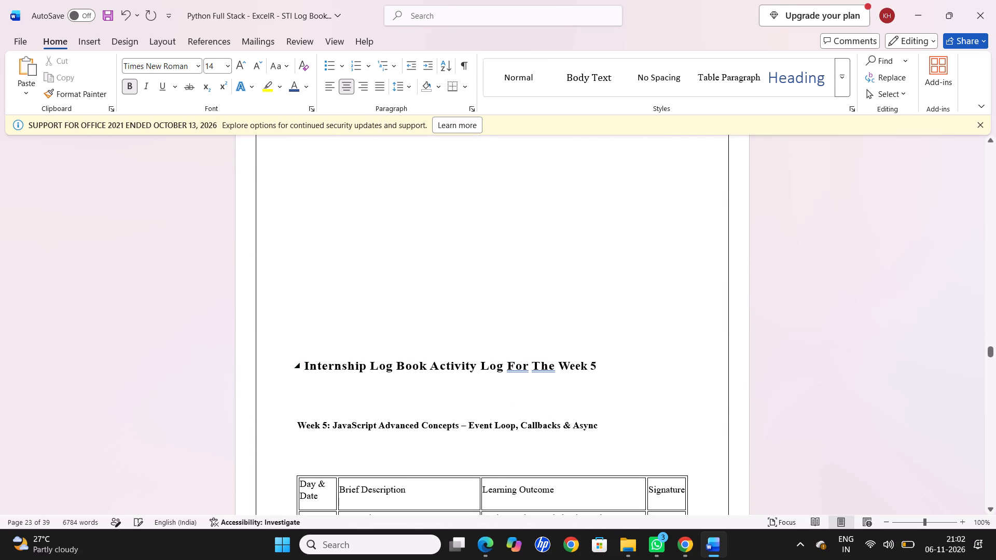
pyautogui.press('BackSpace')
pyautogui.press('BackSpace')
pyautogui.press('BackSpace')
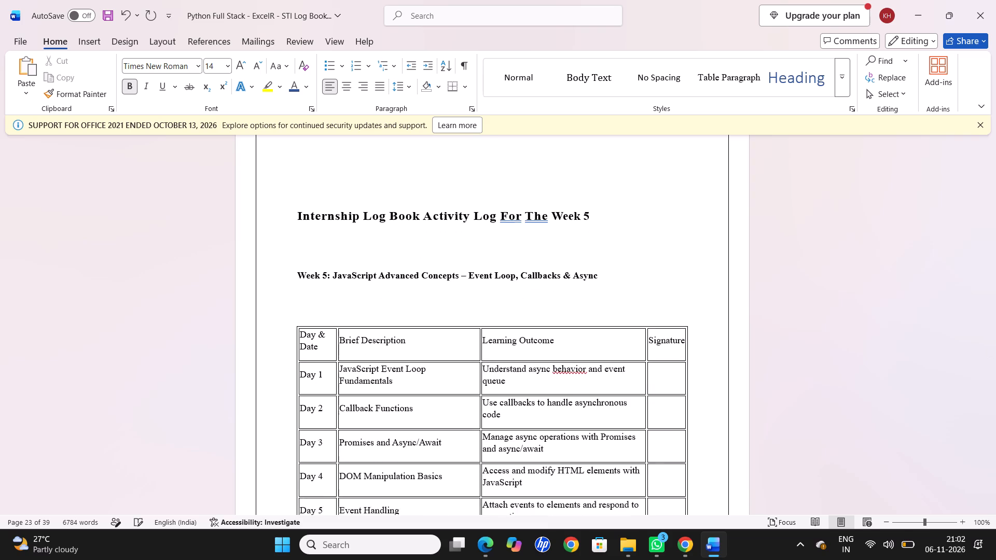
pyautogui.press('BackSpace')
pyautogui.press('BackSpace')
pyautogui.scroll(3, 303, 365)
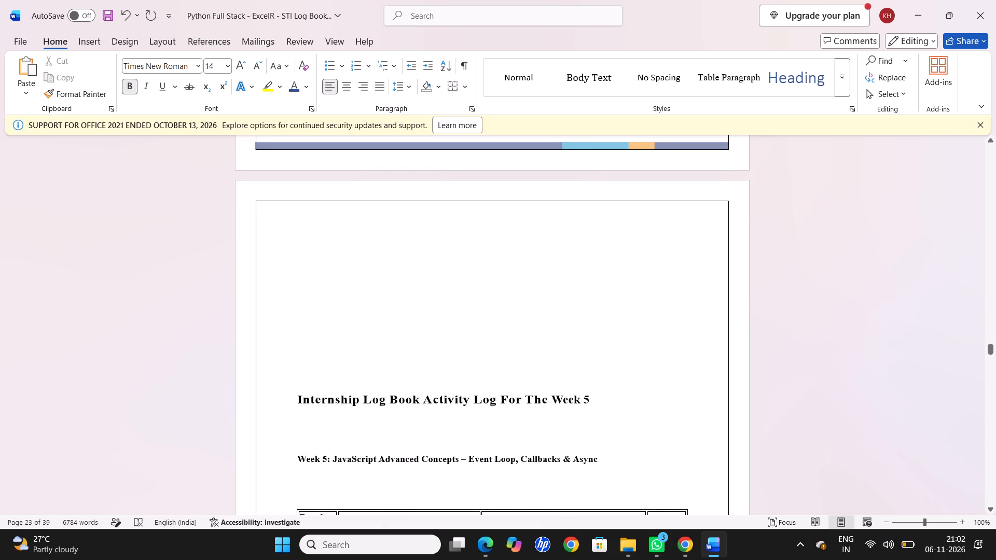
pyautogui.press('BackSpace')
pyautogui.press('BackSpace')
pyautogui.press('BackSpace')
pyautogui.press('BackSpace')
pyautogui.press('BackSpace')
pyautogui.press('BackSpace')
pyautogui.press('BackSpace')
pyautogui.press('BackSpace')
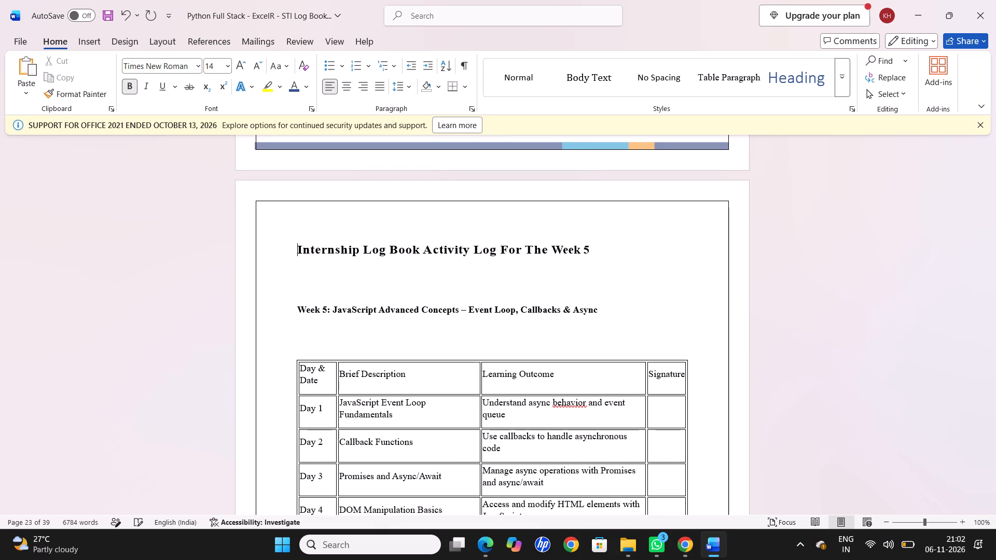
pyautogui.press('BackSpace')
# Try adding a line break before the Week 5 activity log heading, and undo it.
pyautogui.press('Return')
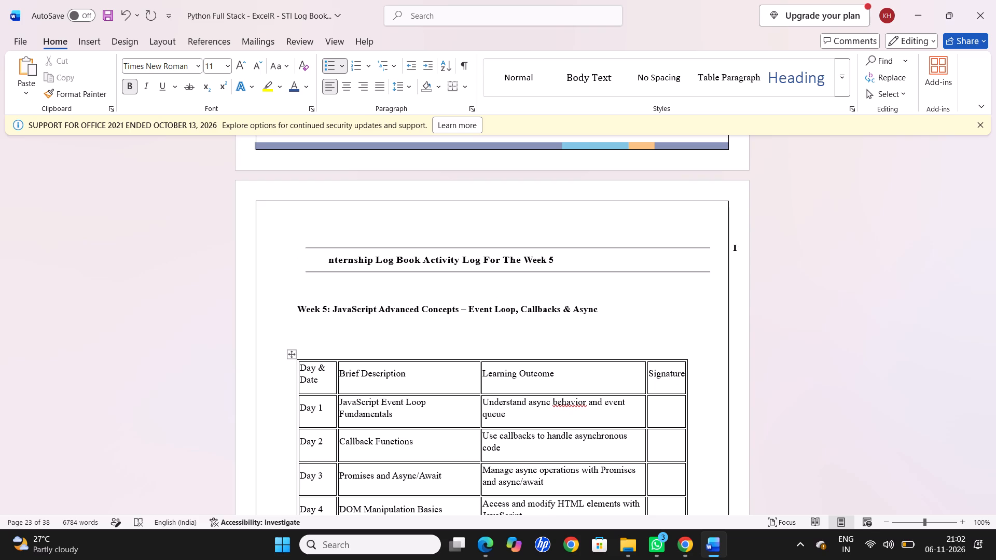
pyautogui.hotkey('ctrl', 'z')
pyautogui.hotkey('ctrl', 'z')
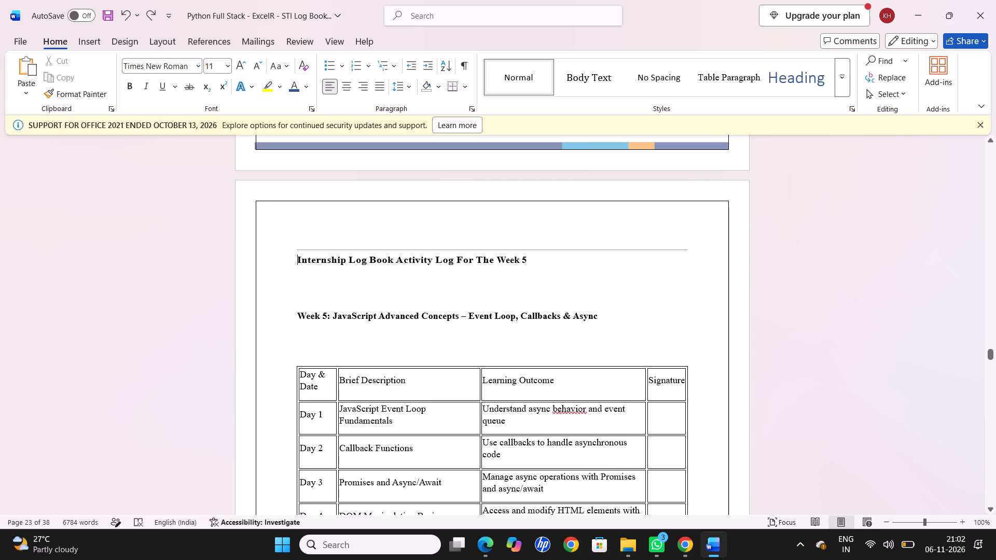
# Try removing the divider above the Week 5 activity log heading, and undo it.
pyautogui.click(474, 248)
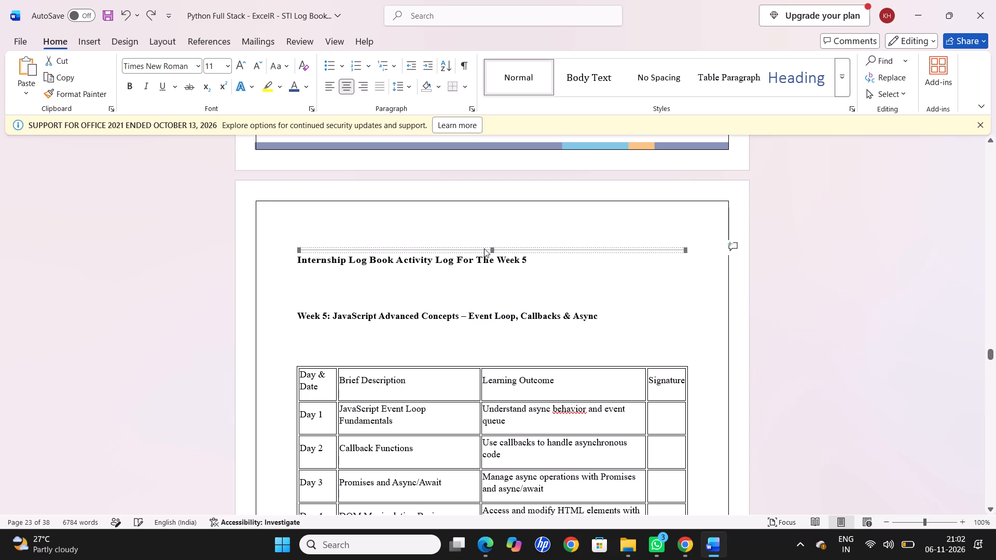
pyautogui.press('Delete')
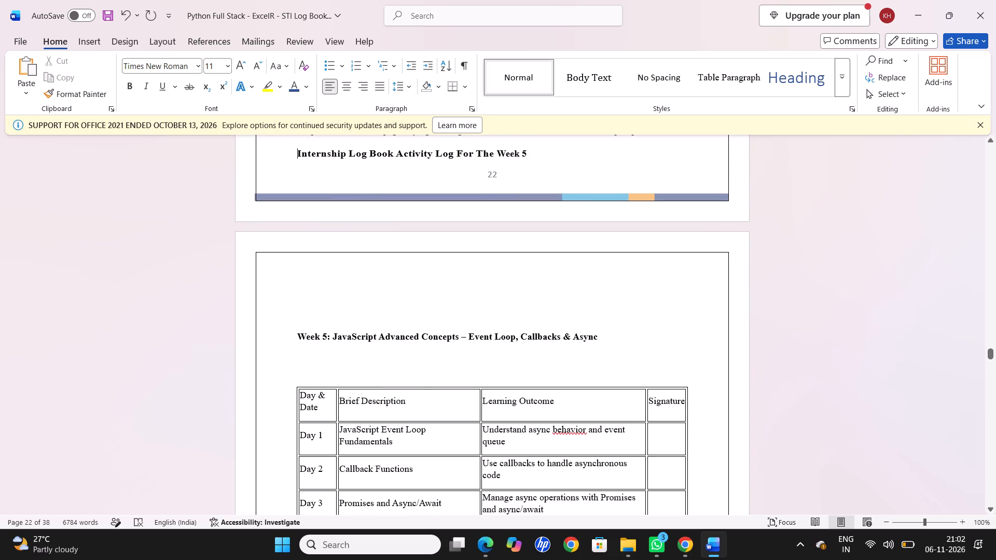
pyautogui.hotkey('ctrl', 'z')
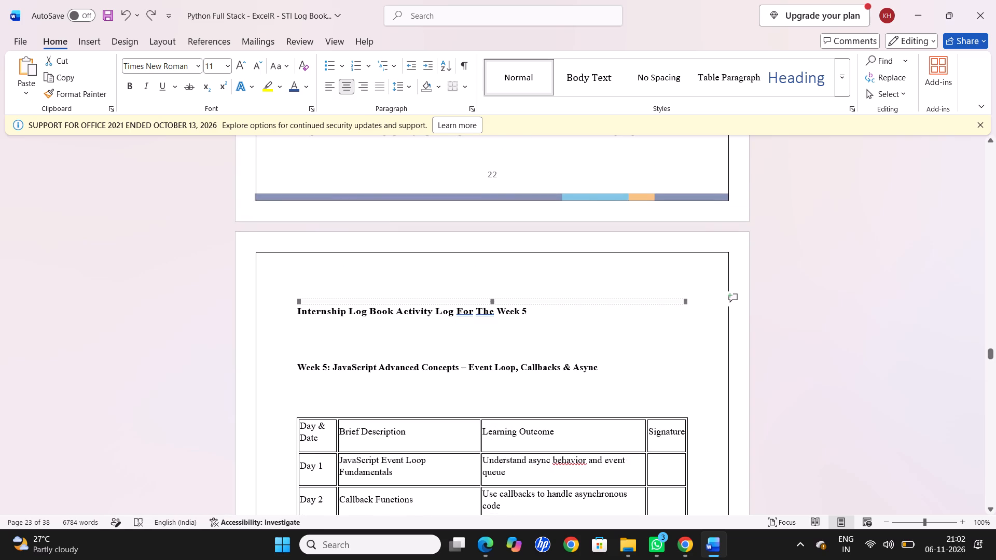
# Remove the blank lines above and below the "Week 5: JavaScript Advanced Concepts – Event Loop, Callbacks & Async" subheading.
pyautogui.click(632, 312)
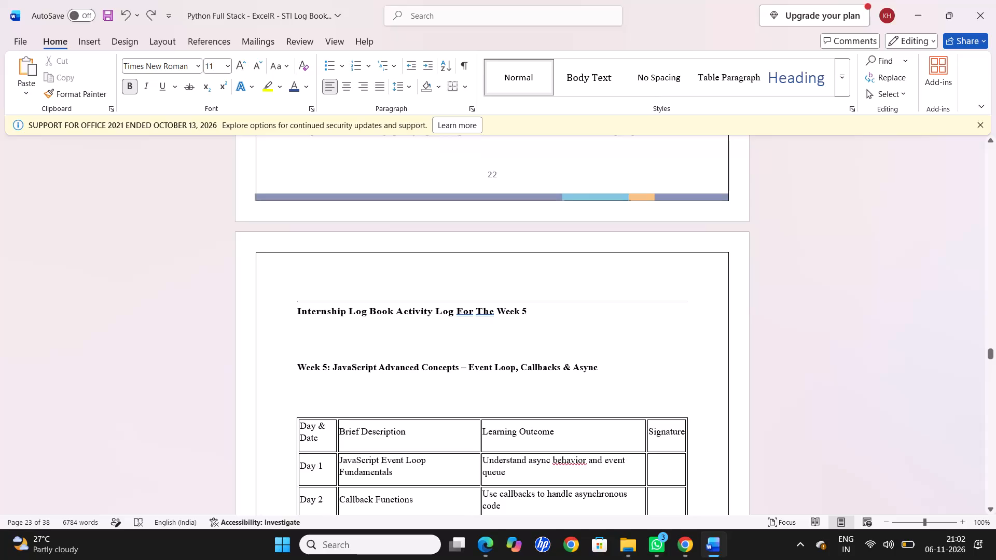
pyautogui.click(305, 356)
pyautogui.press('BackSpace')
pyautogui.press('BackSpace')
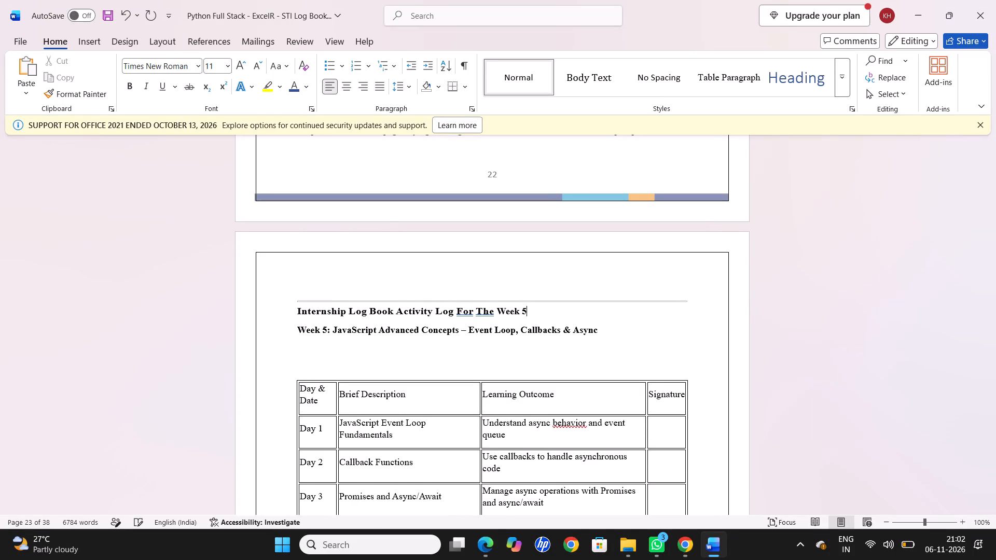
pyautogui.click(297, 369)
pyautogui.press('BackSpace')
pyautogui.press('BackSpace')
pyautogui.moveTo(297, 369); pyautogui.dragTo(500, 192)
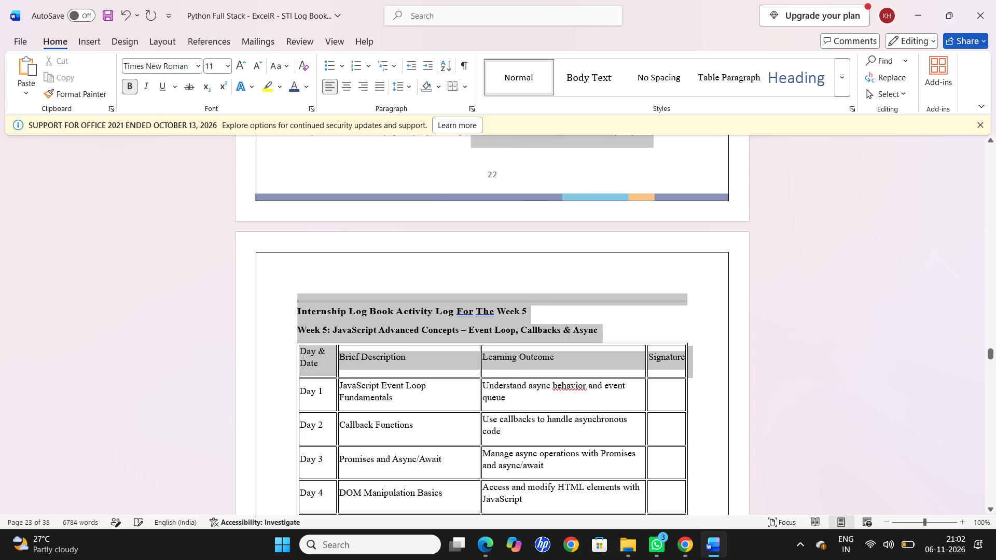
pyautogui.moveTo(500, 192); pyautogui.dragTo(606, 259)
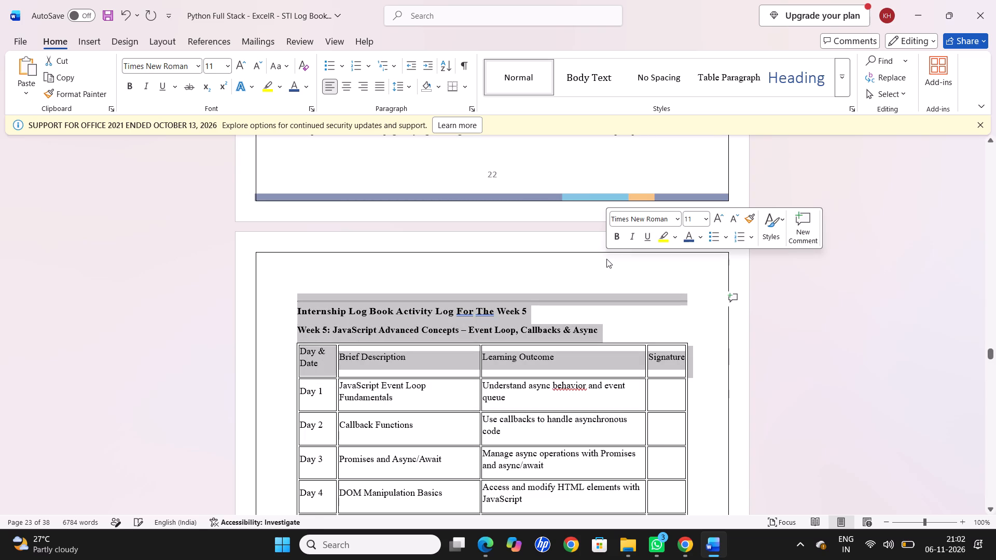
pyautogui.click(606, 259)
# Delete the blank lines between the Week 5 activity table and the "Week 5 Summary" heading.
pyautogui.scroll(-2, 606, 259)
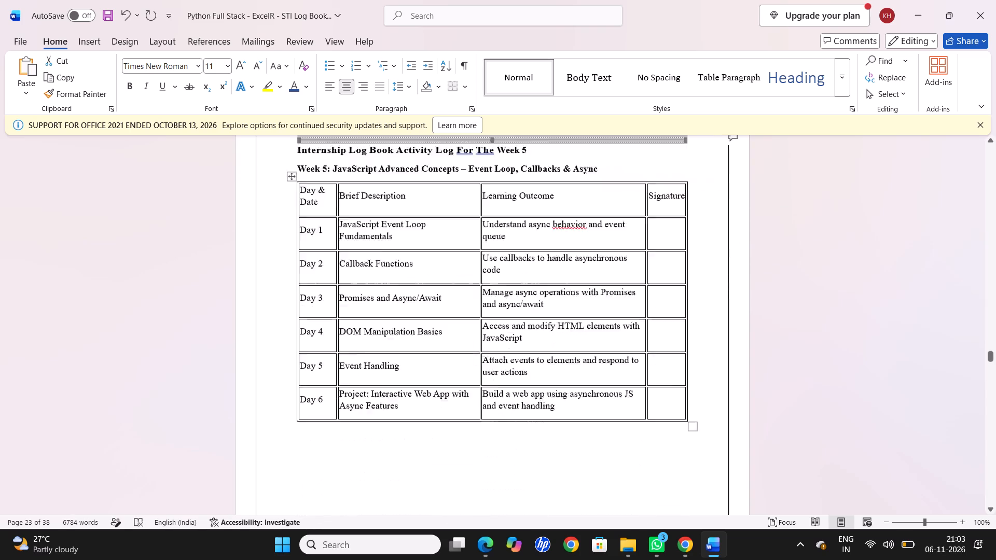
pyautogui.scroll(-4, 606, 259)
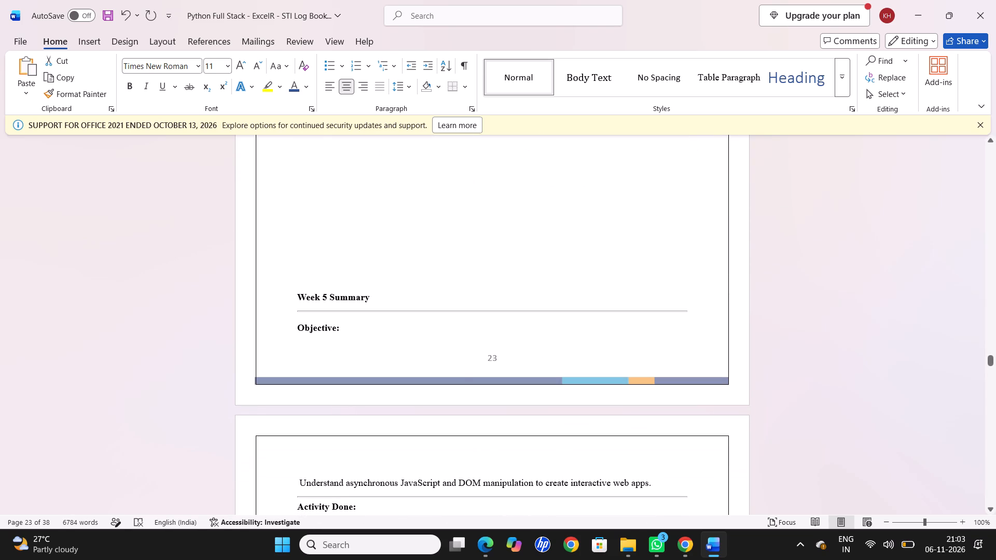
pyautogui.hscroll(1, 459, 370)
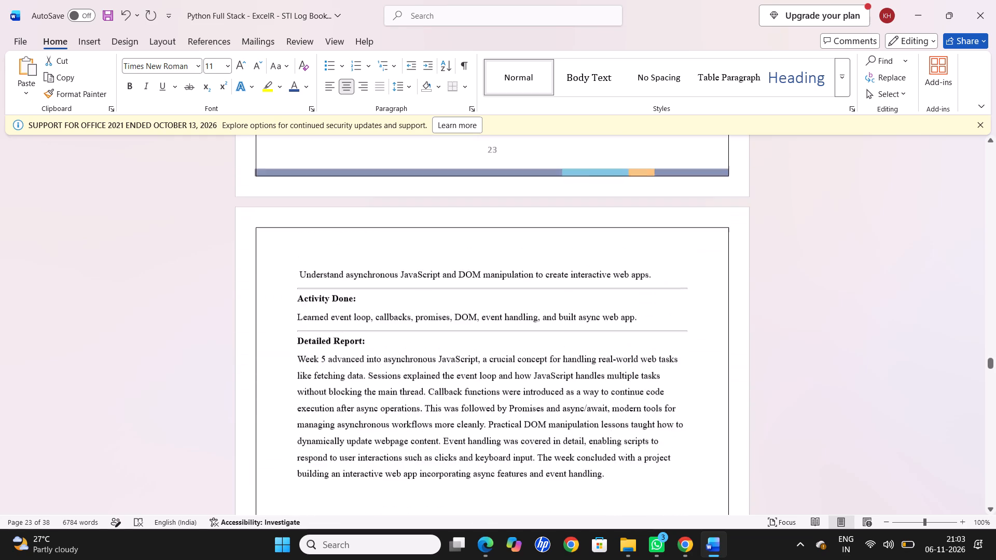
pyautogui.hscroll(1, 459, 370)
pyautogui.click(294, 309)
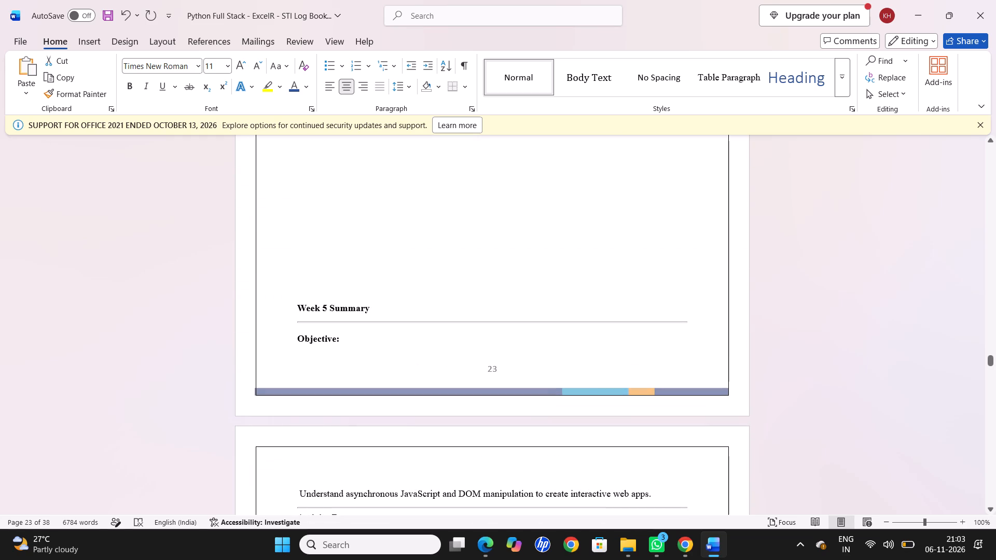
pyautogui.press('BackSpace')
pyautogui.press('BackSpace')
pyautogui.press('BackSpace')
pyautogui.press('BackSpace')
pyautogui.press('BackSpace')
pyautogui.press('BackSpace')
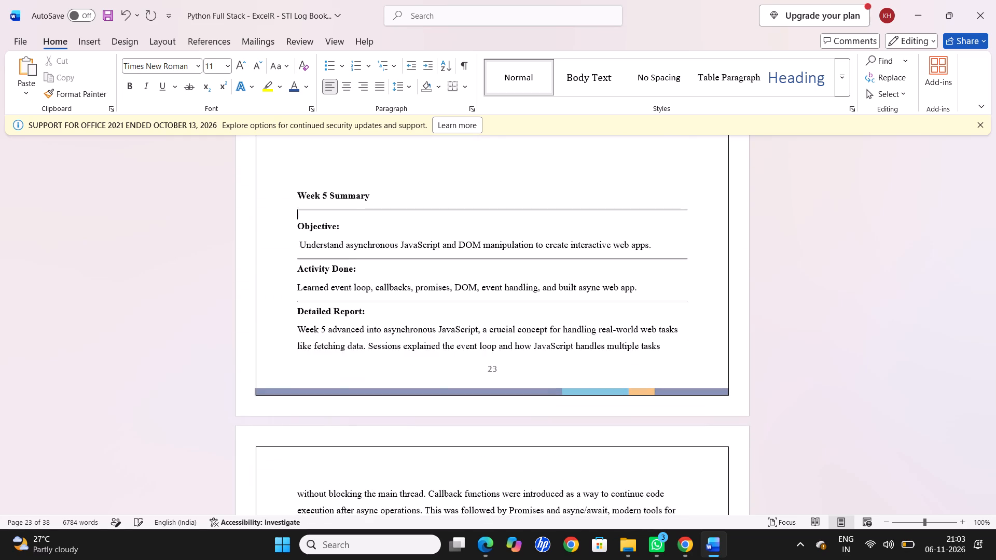
pyautogui.press('BackSpace')
pyautogui.press('BackSpace')
pyautogui.press('BackSpace')
pyautogui.press('BackSpace')
pyautogui.press('BackSpace')
pyautogui.scroll(1, 294, 309)
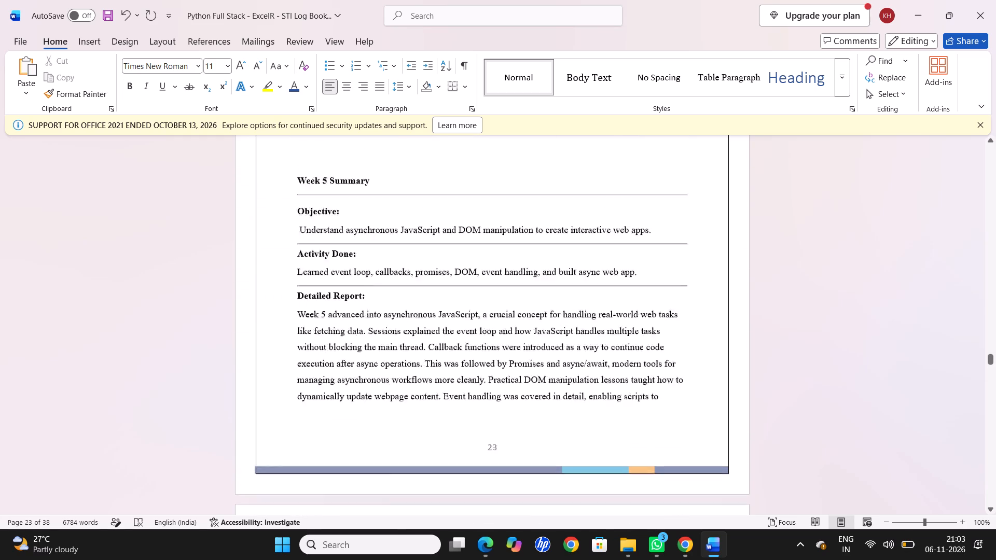
pyautogui.scroll(1, 294, 309)
pyautogui.press('BackSpace')
pyautogui.press('BackSpace')
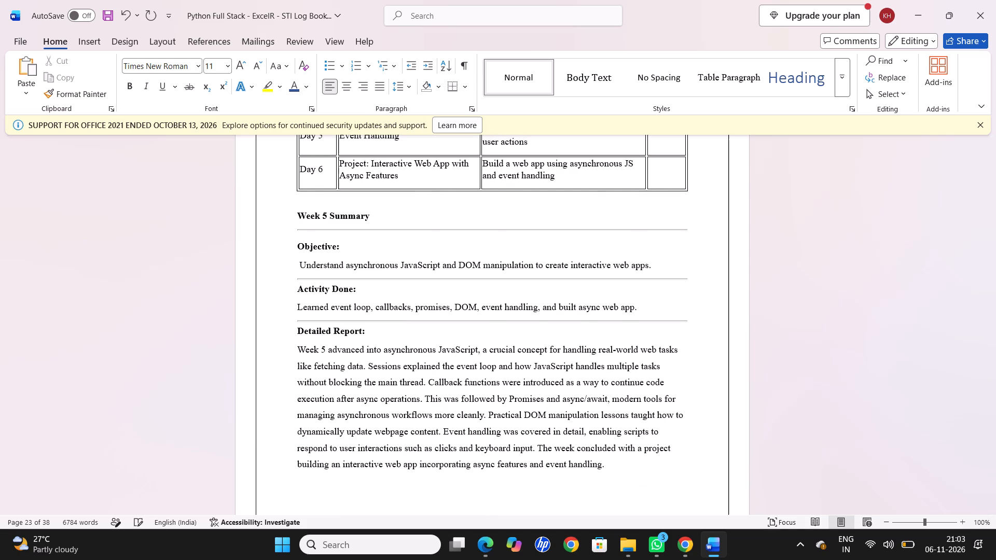
# Delete the leading space and blank lines above "Internship Log Book Activity Log For The Week 6", up to the top of page 24.
pyautogui.scroll(-7, 358, 422)
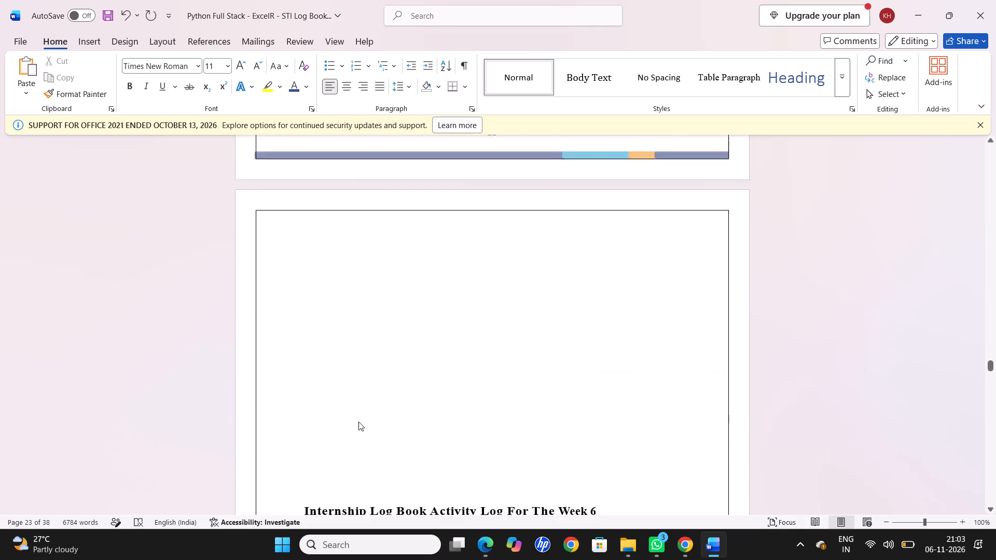
pyautogui.scroll(3, 358, 422)
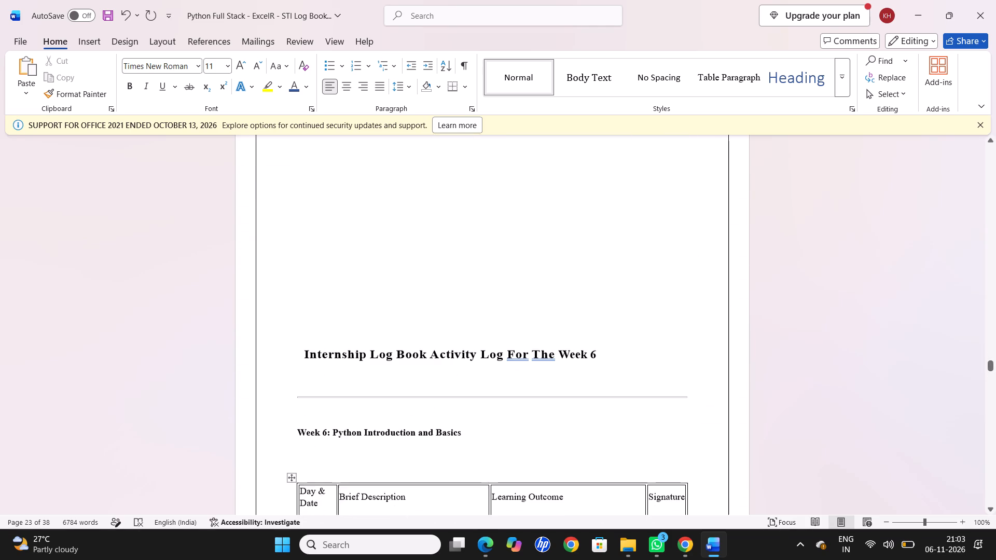
pyautogui.click(302, 355)
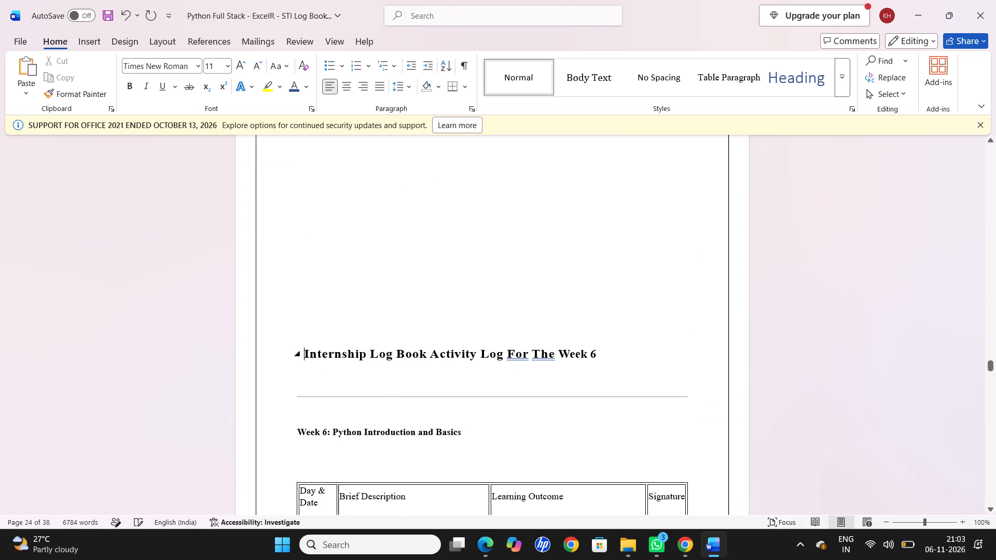
pyautogui.press('BackSpace')
pyautogui.press('BackSpace')
pyautogui.press('BackSpace')
pyautogui.press('BackSpace')
pyautogui.press('BackSpace')
pyautogui.press('BackSpace')
pyautogui.press('BackSpace')
pyautogui.press('BackSpace')
pyautogui.press('BackSpace')
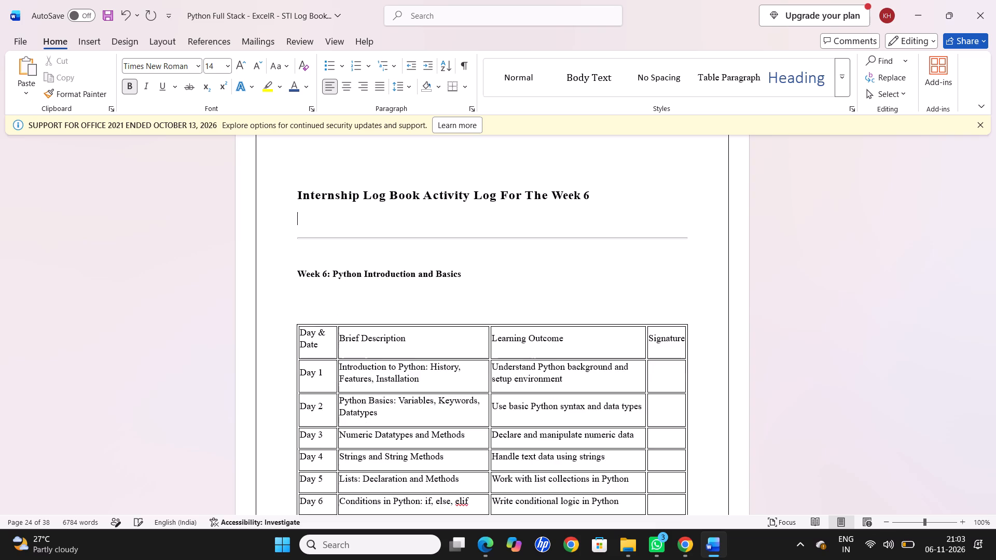
pyautogui.press('BackSpace')
pyautogui.scroll(3, 302, 355)
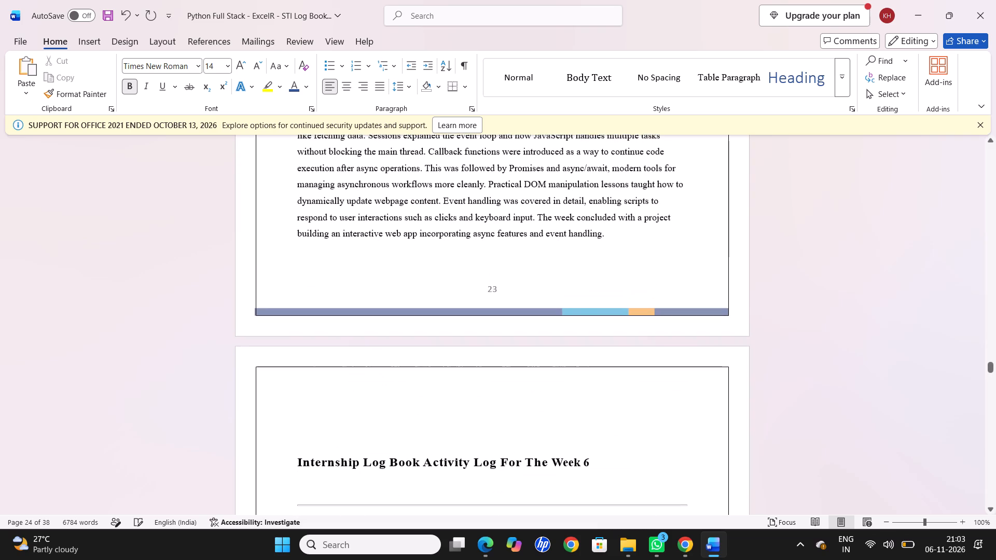
pyautogui.press('BackSpace')
pyautogui.press('BackSpace')
pyautogui.press('BackSpace')
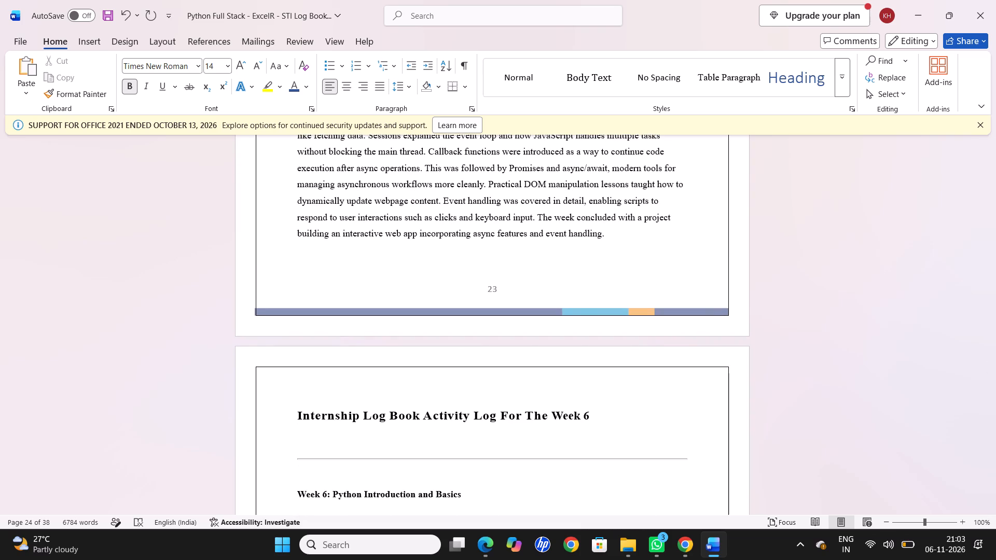
# Remove the divider and blank lines above the "Week 6: Python Introduction and Basics" subheading and the blank lines below it.
pyautogui.scroll(-1, 358, 463)
pyautogui.click(315, 410)
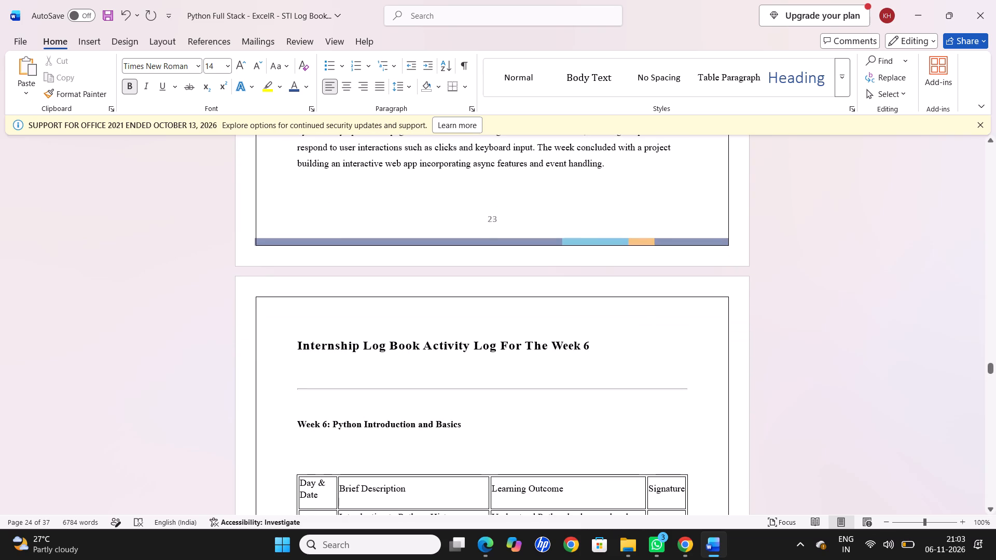
pyautogui.press('BackSpace')
pyautogui.press('BackSpace')
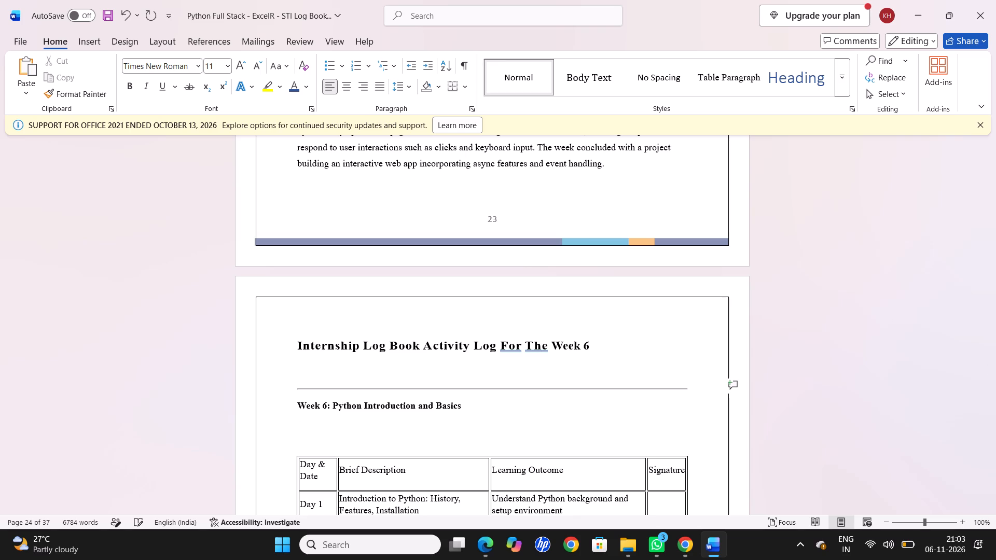
pyautogui.press('BackSpace')
pyautogui.press('BackSpace')
pyautogui.press('BackSpace')
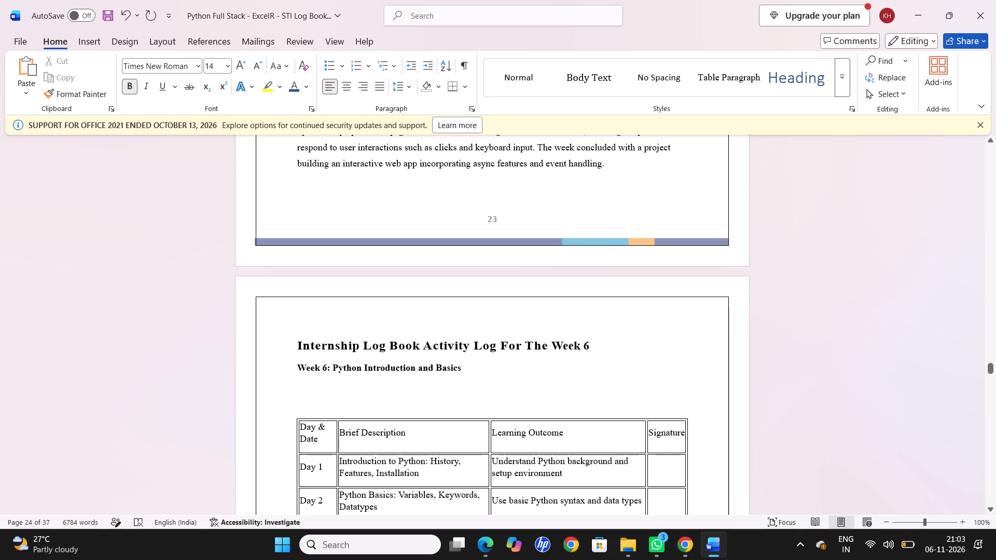
pyautogui.click(325, 404)
pyautogui.press('BackSpace')
pyautogui.press('BackSpace')
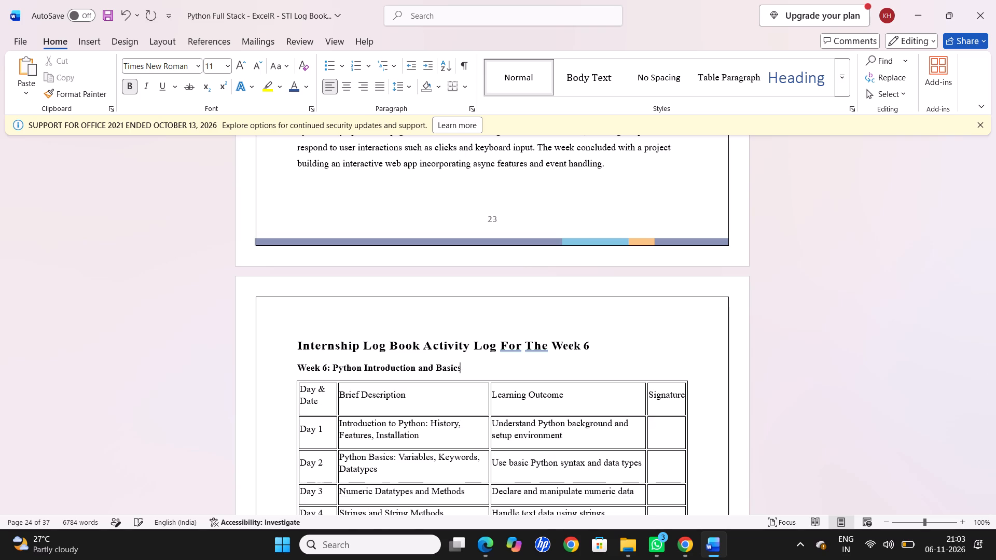
# Delete the blank lines between the Week 6 activity table and the "Week 6 Summary" heading.
pyautogui.scroll(-4, 324, 413)
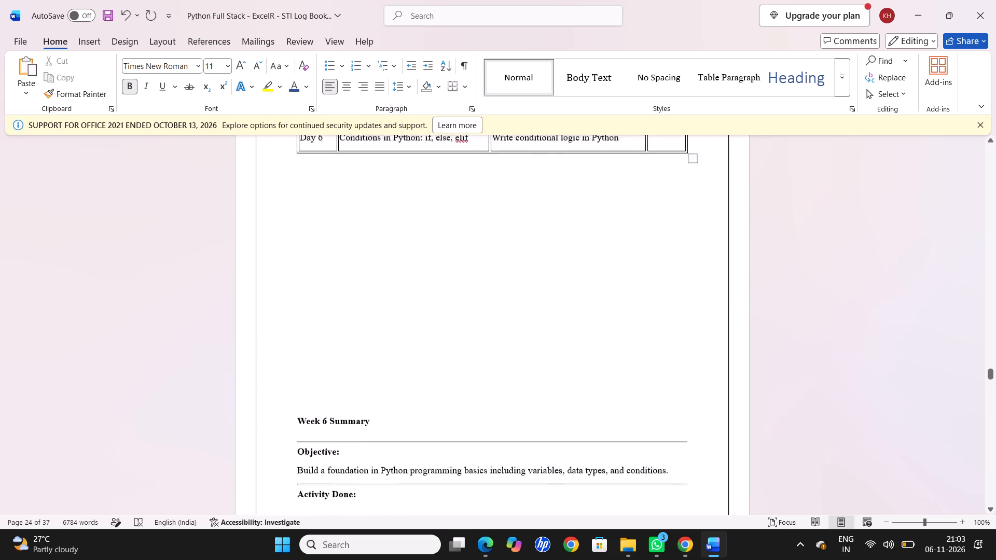
pyautogui.scroll(-1, 324, 413)
pyautogui.click(297, 400)
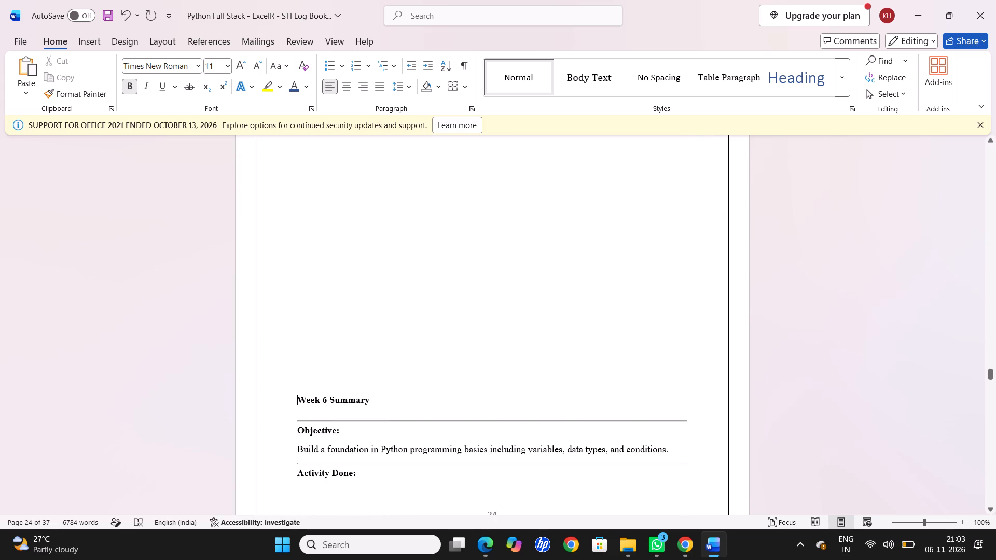
pyautogui.press('BackSpace')
pyautogui.press('BackSpace')
pyautogui.press('BackSpace')
pyautogui.press('BackSpace')
pyautogui.press('BackSpace')
pyautogui.press('BackSpace')
pyautogui.press('BackSpace')
pyautogui.press('BackSpace')
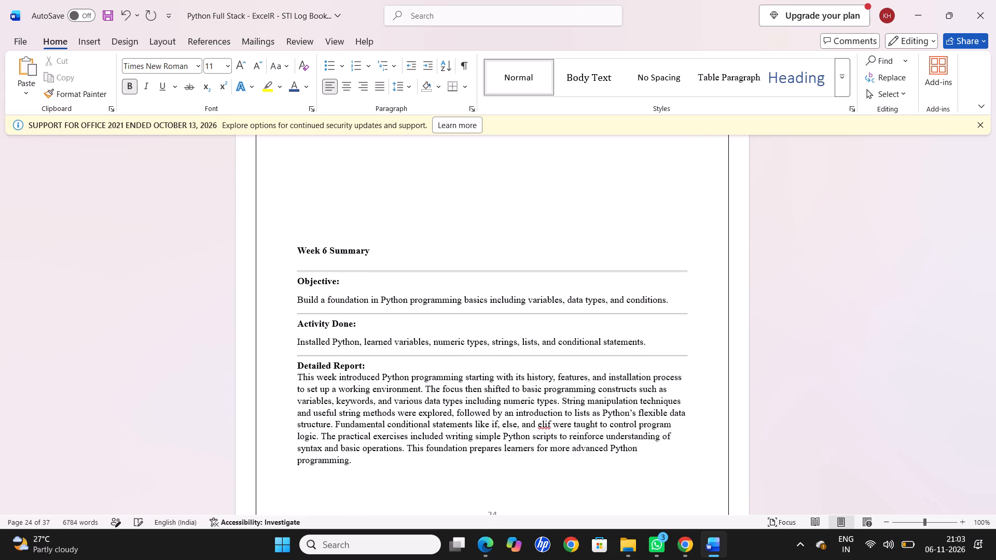
pyautogui.press('BackSpace')
pyautogui.press('BackSpace')
pyautogui.press('BackSpace')
pyautogui.press('BackSpace')
pyautogui.press('BackSpace')
pyautogui.scroll(1, 297, 400)
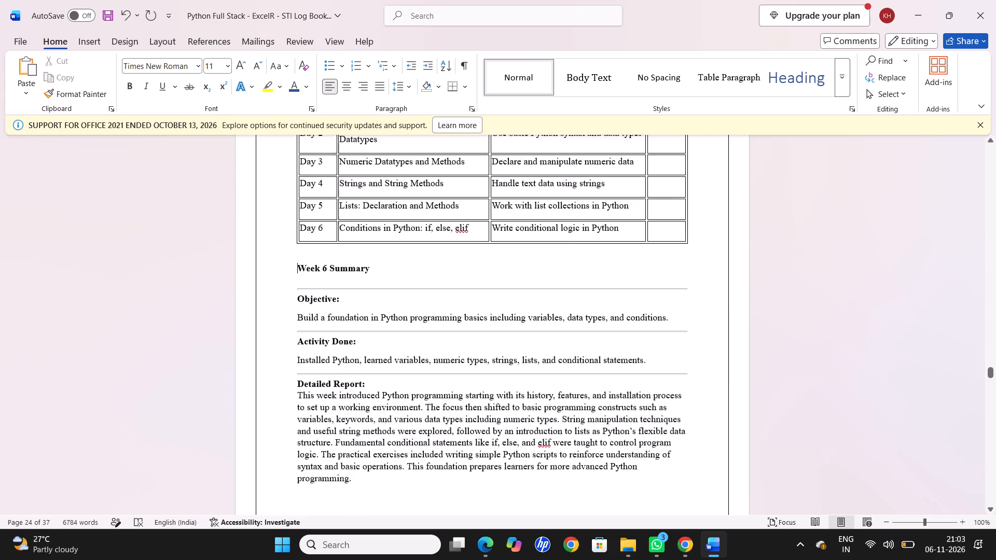
pyautogui.scroll(1, 297, 400)
# Delete the leading space and blank lines above "Internship Log Book Activity Log For The Week 7", up to the top of page 25.
pyautogui.scroll(-4, 412, 470)
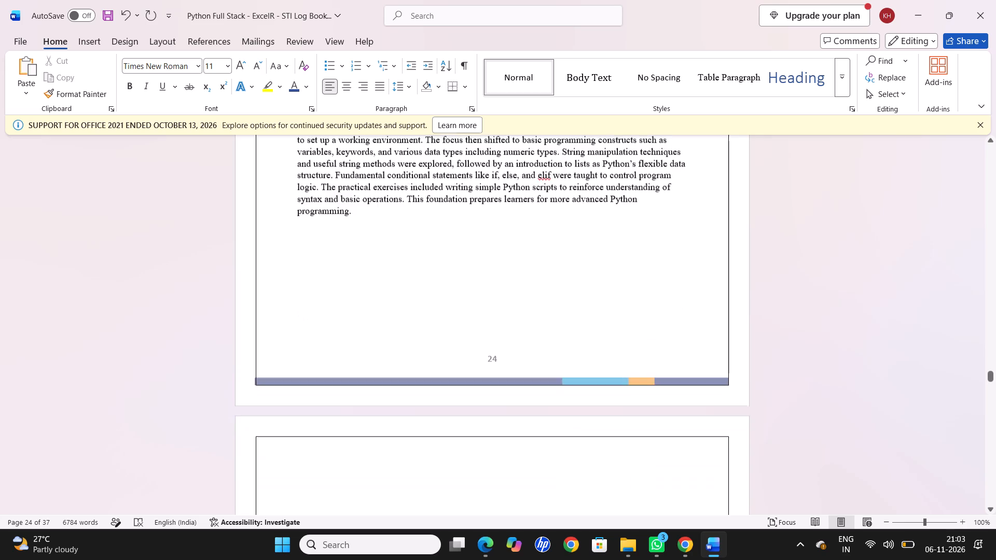
pyautogui.scroll(-2, 412, 470)
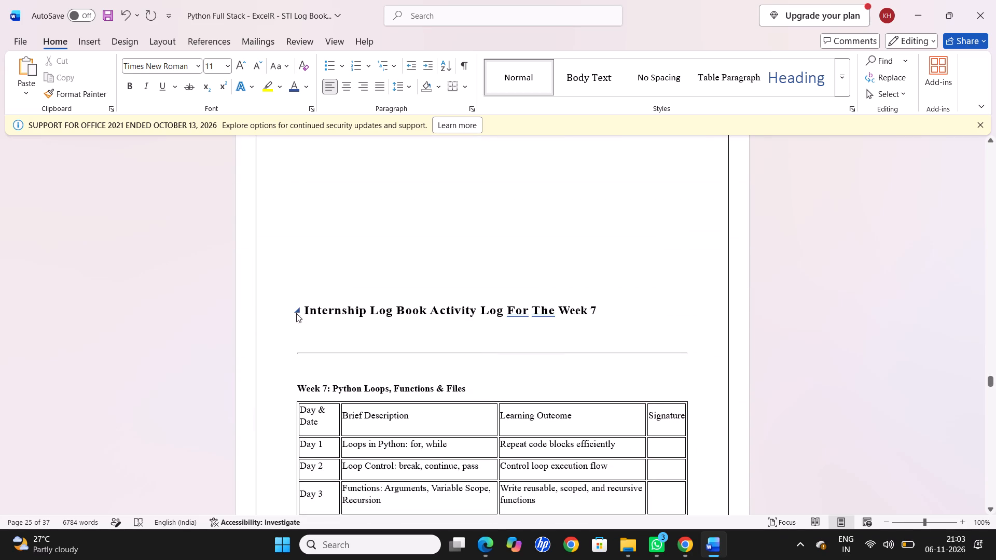
pyautogui.click(306, 307)
pyautogui.press('BackSpace')
pyautogui.press('BackSpace')
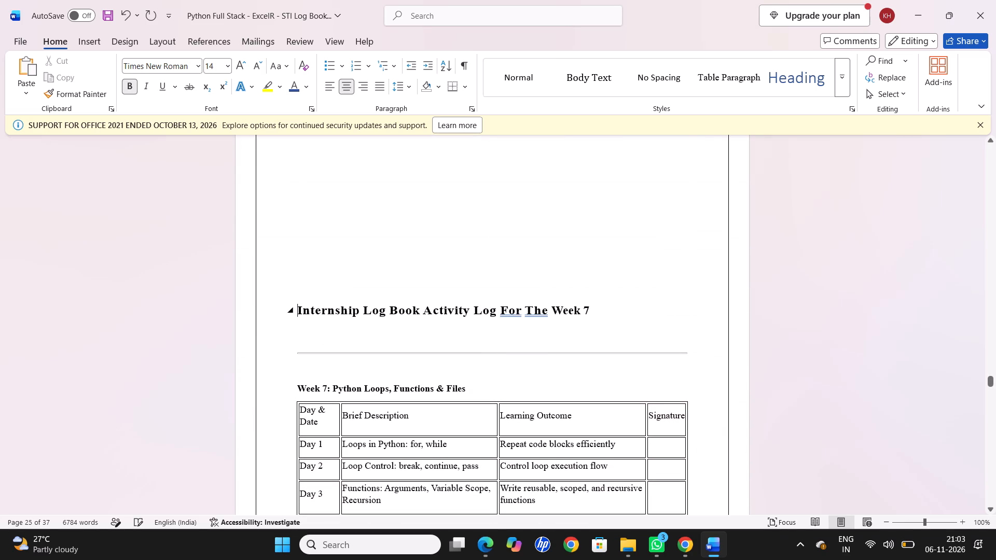
pyautogui.press('BackSpace')
pyautogui.press('BackSpace')
pyautogui.press('BackSpace')
pyautogui.press('BackSpace')
pyautogui.press('BackSpace')
pyautogui.scroll(1, 306, 307)
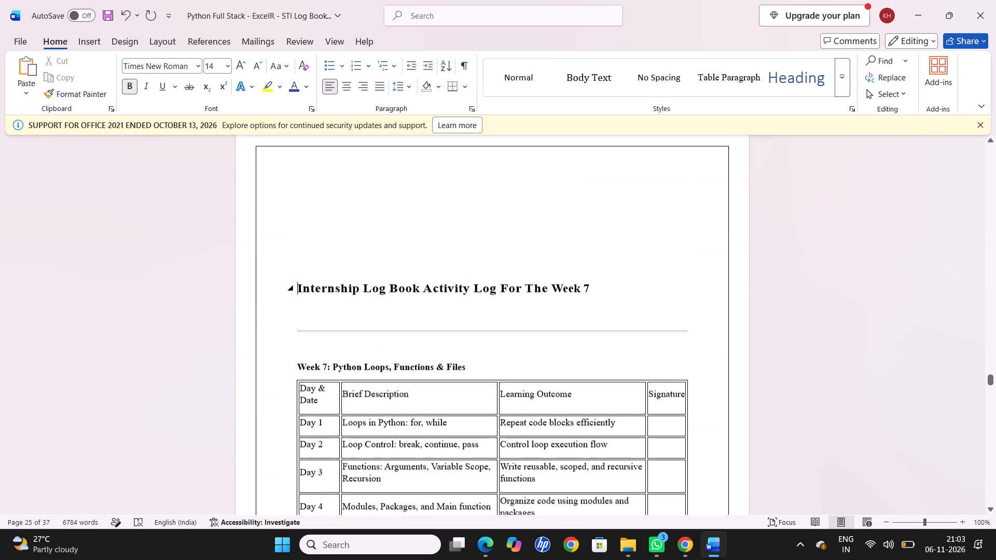
pyautogui.press('BackSpace')
pyautogui.press('BackSpace')
pyautogui.press('BackSpace')
pyautogui.press('BackSpace')
pyautogui.press('BackSpace')
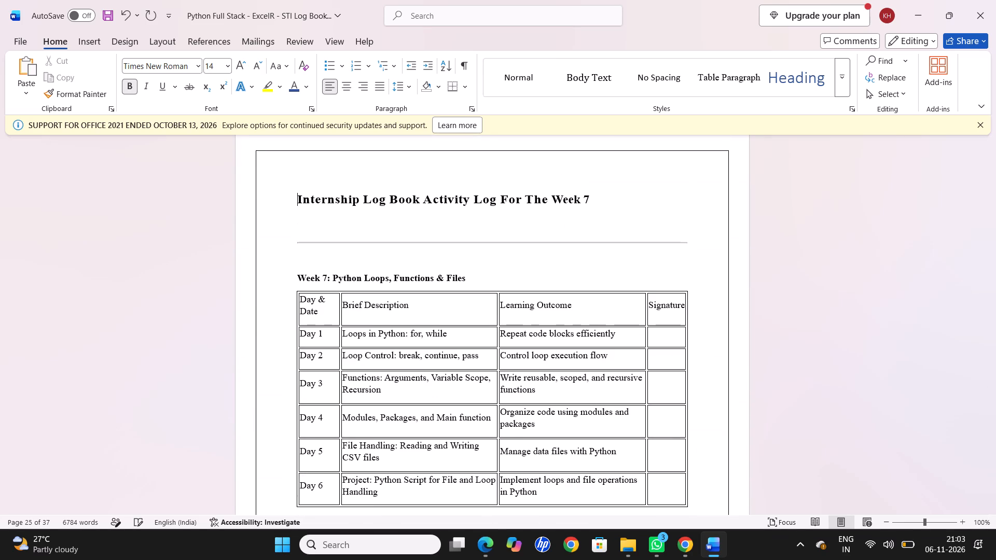
# Rework the last line break before the Week 7 activity log heading so the heading starts directly at the top of page 25.
pyautogui.press('BackSpace')
pyautogui.press('Return')
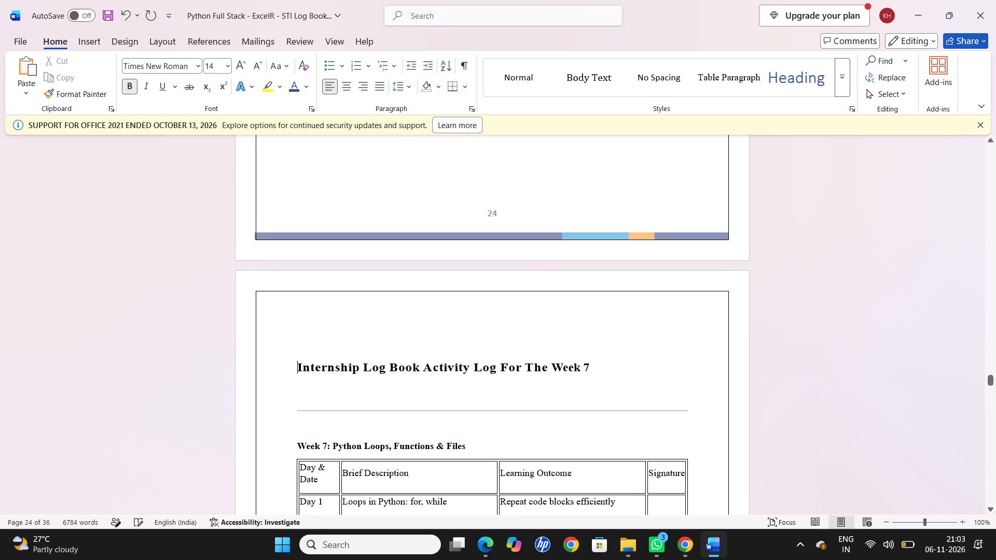
pyautogui.click(327, 356)
pyautogui.press('BackSpace')
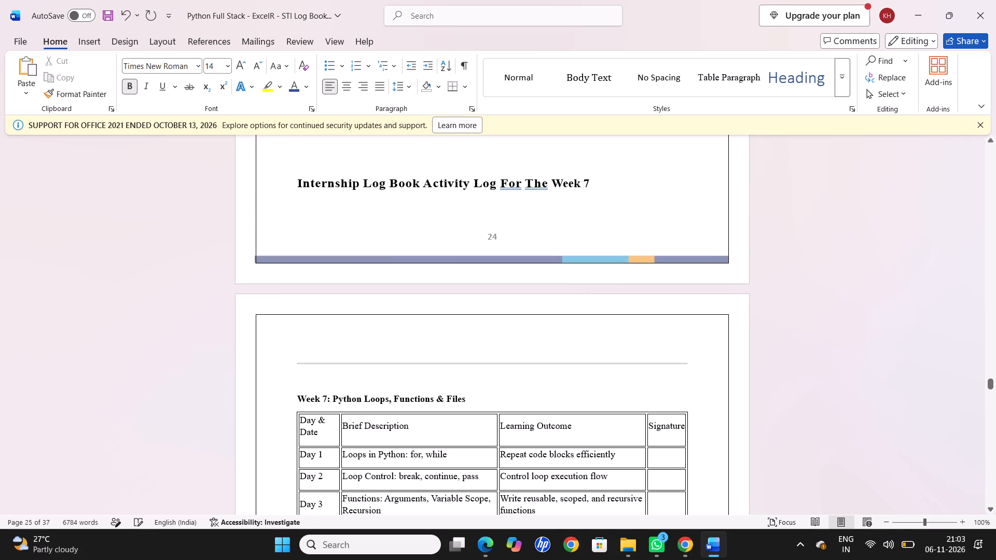
pyautogui.press('Return')
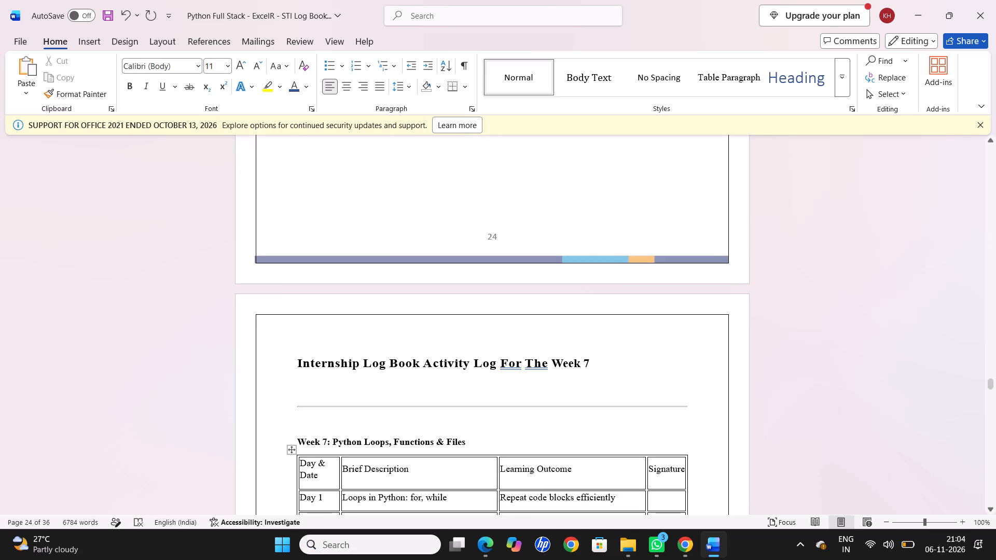
# Remove the divider and blank lines between the Week 7 activity log heading and "Week 7: Python Loops, Functions & Files".
pyautogui.click(344, 429)
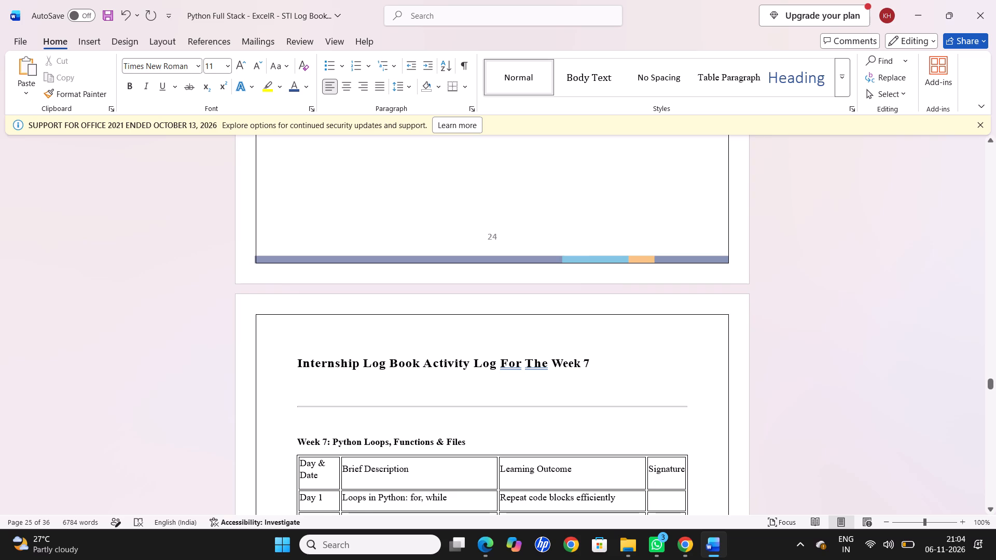
pyautogui.press('BackSpace')
pyautogui.press('BackSpace')
pyautogui.press('BackSpace')
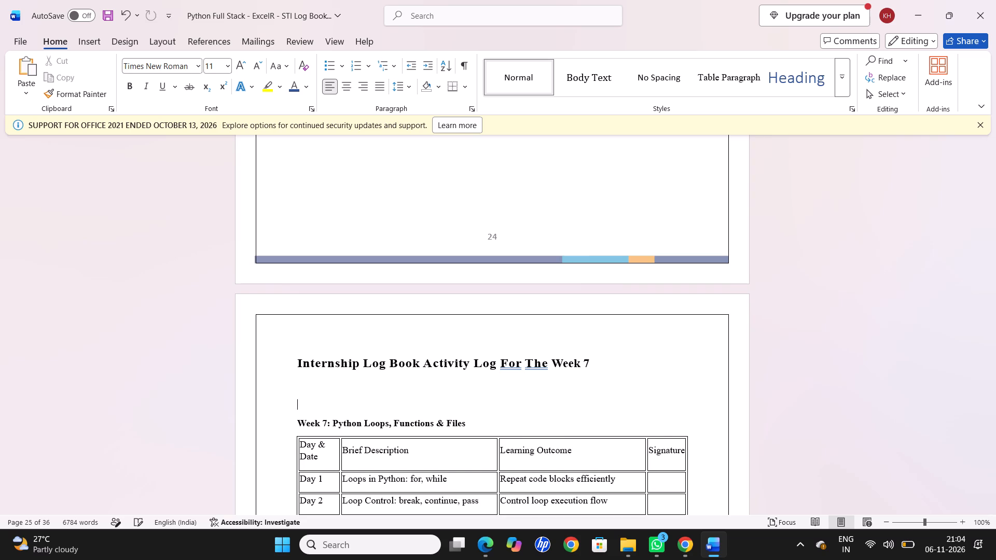
pyautogui.press('BackSpace')
pyautogui.press('BackSpace')
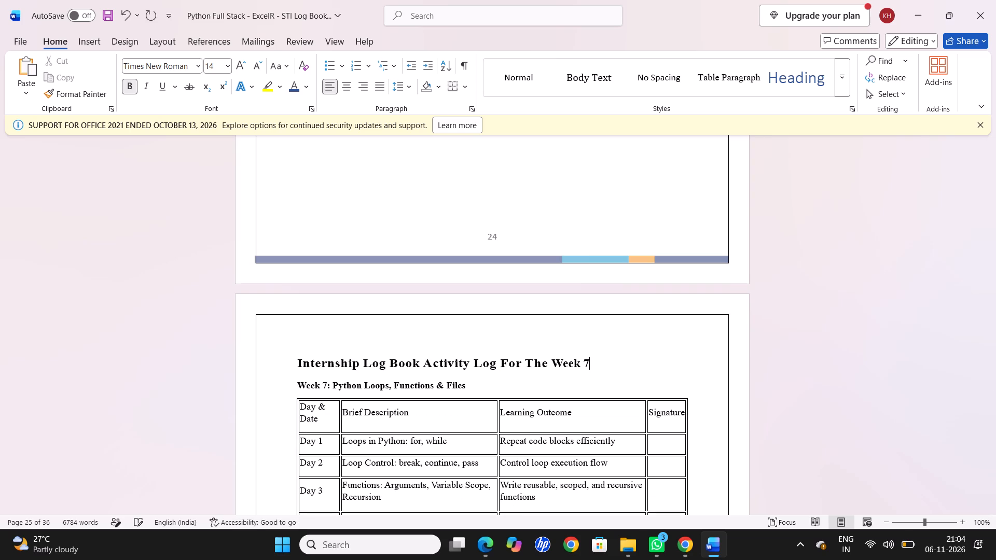
# Delete the blank lines between the Week 7 activity table and the "Week 7 Summary" heading.
pyautogui.scroll(-4, 449, 466)
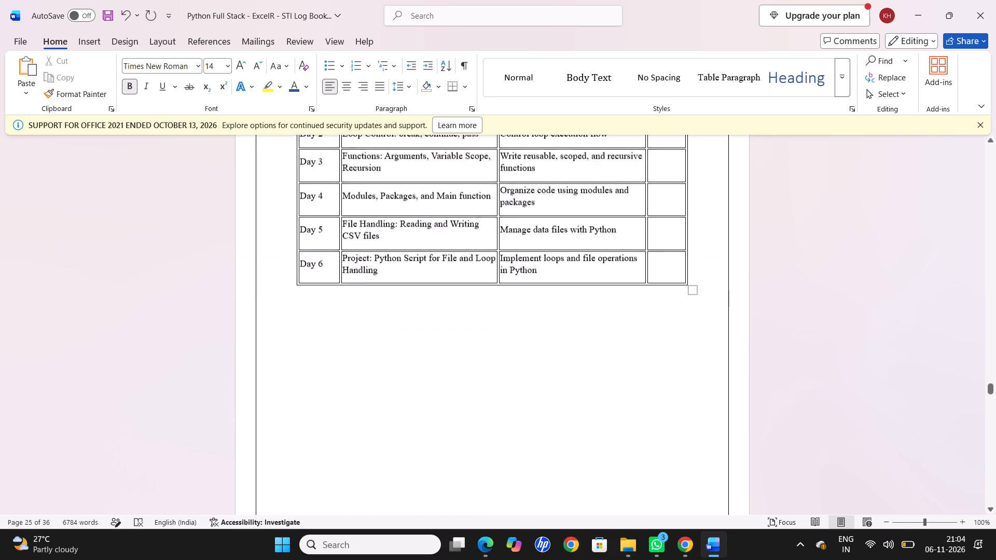
pyautogui.scroll(-1, 449, 466)
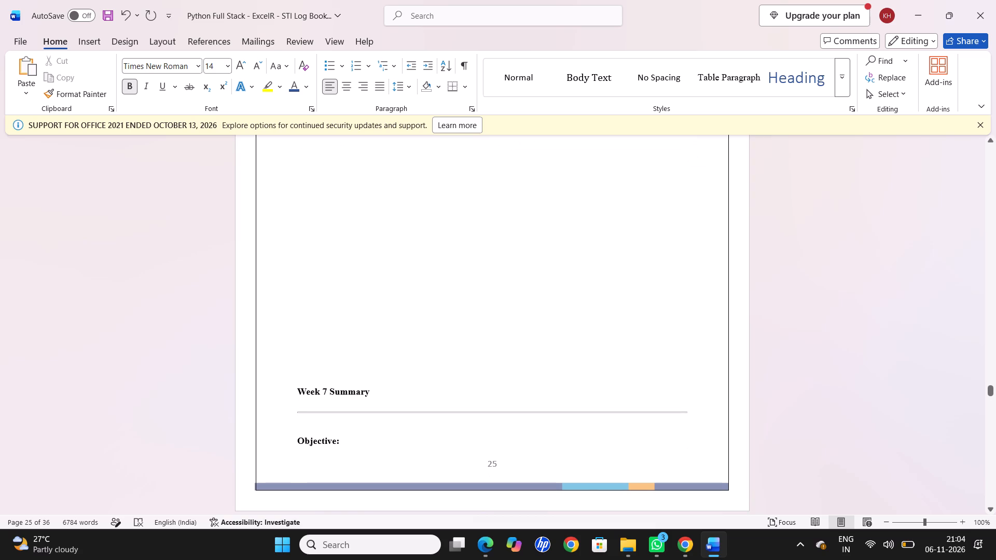
pyautogui.click(295, 391)
pyautogui.press('BackSpace')
pyautogui.press('BackSpace')
pyautogui.press('BackSpace')
pyautogui.press('BackSpace')
pyautogui.press('BackSpace')
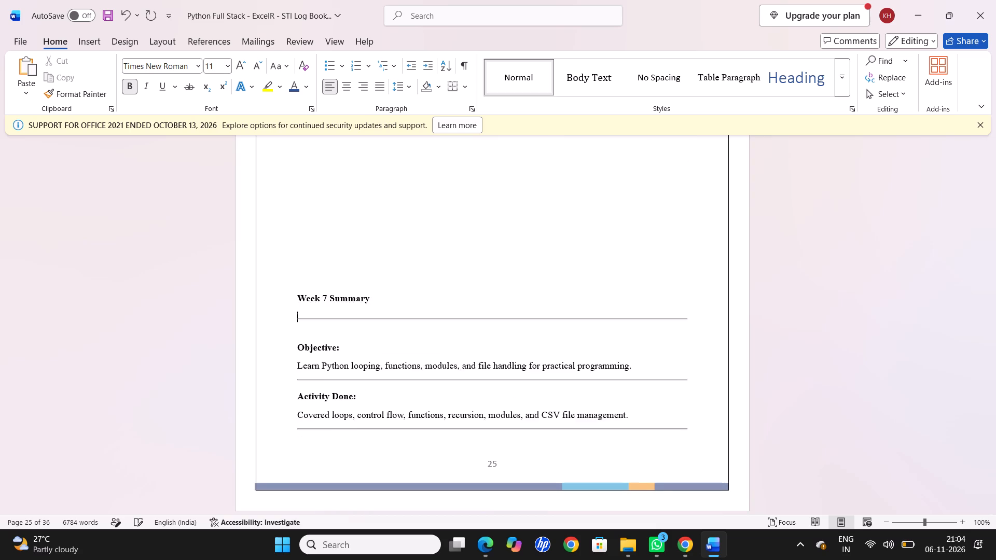
pyautogui.press('BackSpace')
pyautogui.press('BackSpace')
pyautogui.press('BackSpace')
pyautogui.press('BackSpace')
pyautogui.press('BackSpace')
pyautogui.press('BackSpace')
pyautogui.press('BackSpace')
pyautogui.press('BackSpace')
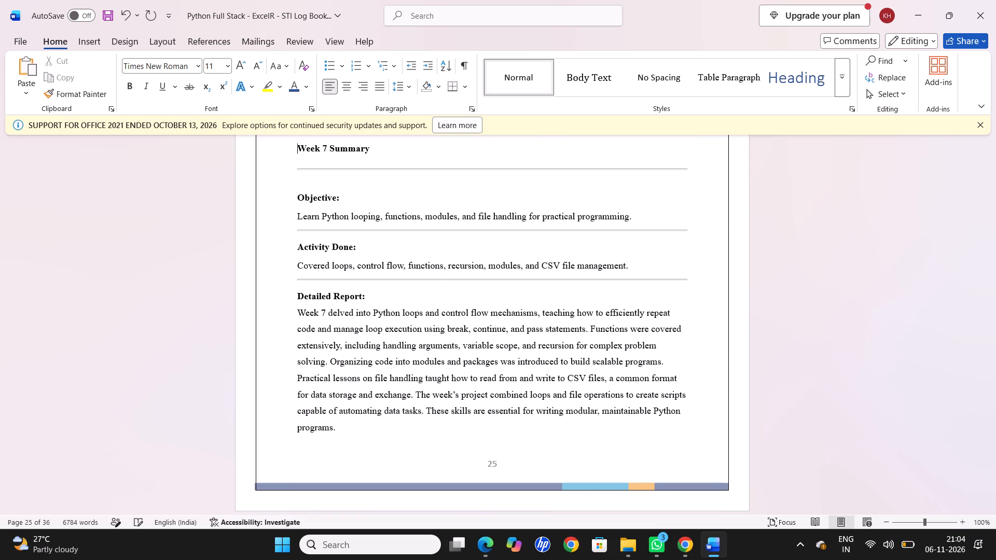
pyautogui.press('BackSpace')
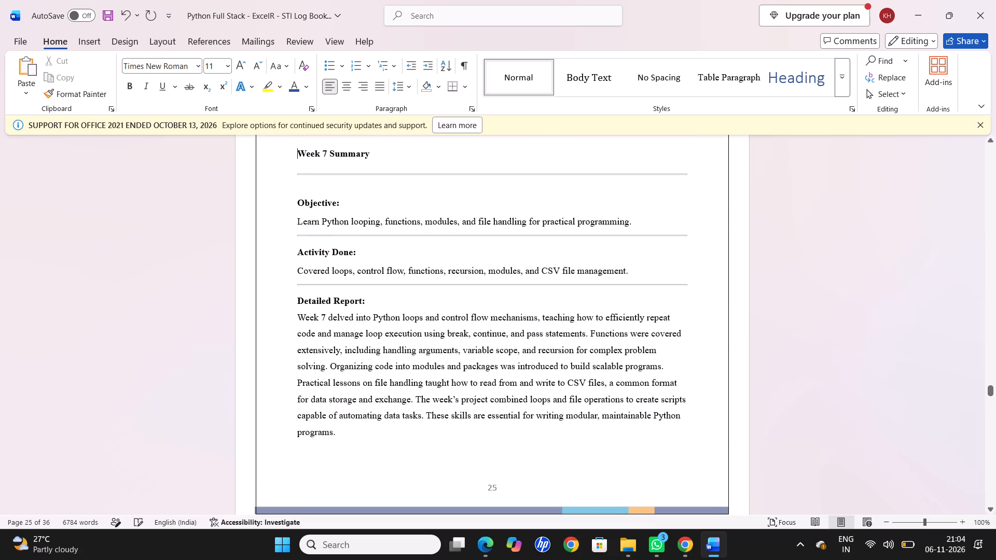
pyautogui.press('BackSpace')
# Delete the leading space and blank lines above the "Internship Log Book Activity Log For The Week 8" heading, back to the divider line.
pyautogui.hscroll(1, 311, 407)
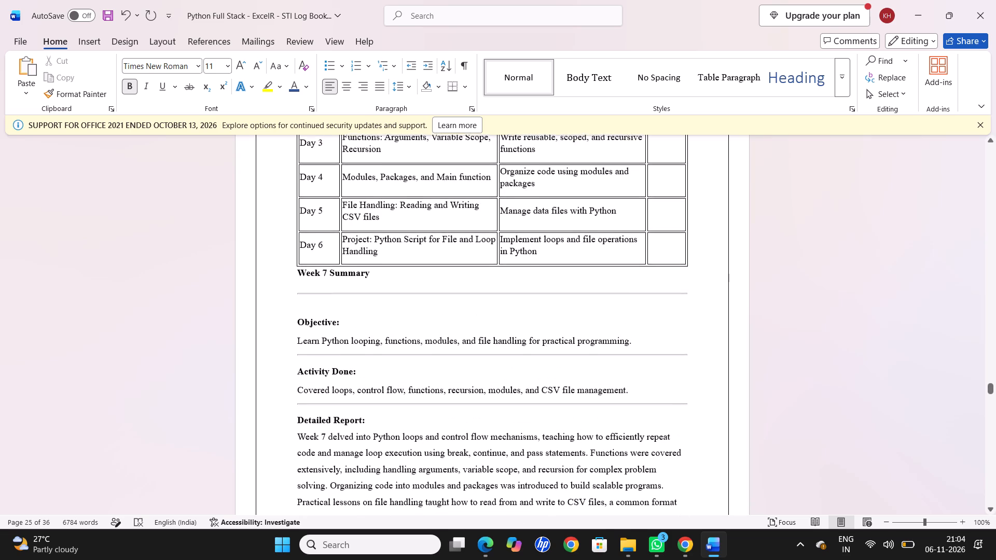
pyautogui.hscroll(1, 311, 407)
pyautogui.scroll(-4, 311, 407)
pyautogui.scroll(4, 311, 407)
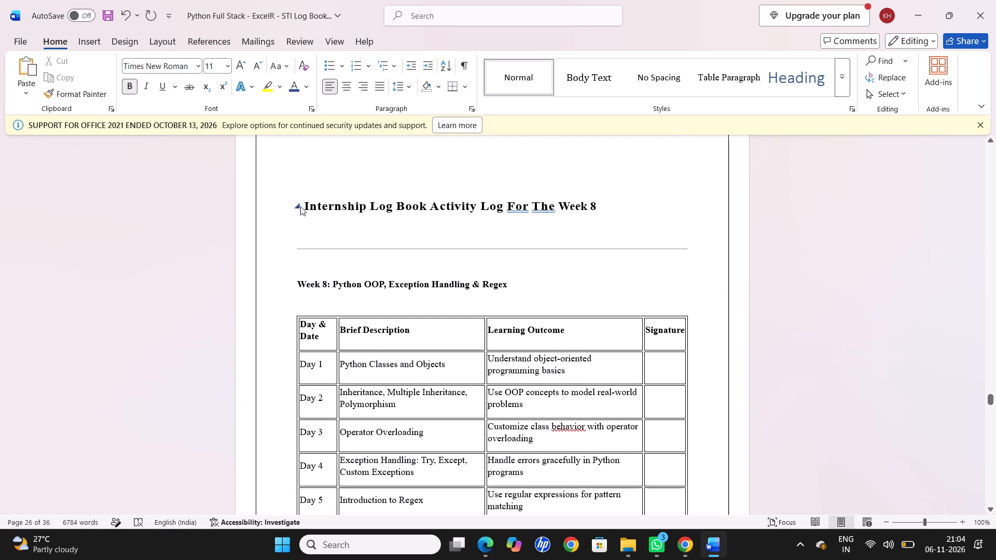
pyautogui.click(304, 204)
pyautogui.press('BackSpace')
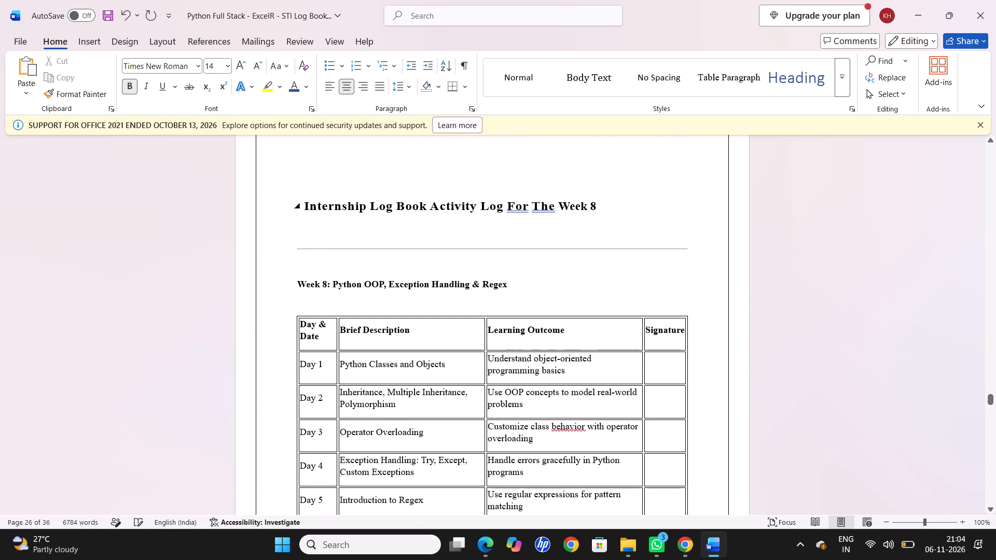
pyautogui.press('BackSpace')
pyautogui.press('BackSpace')
pyautogui.press('BackSpace')
pyautogui.press('BackSpace')
pyautogui.scroll(1, 304, 204)
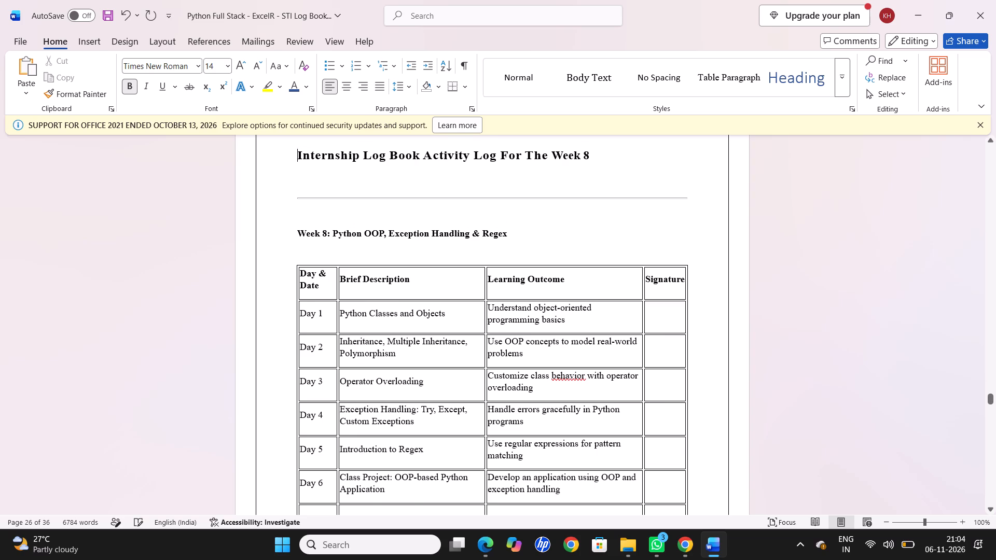
pyautogui.scroll(1, 304, 204)
pyautogui.press('BackSpace')
pyautogui.press('BackSpace')
pyautogui.press('BackSpace')
pyautogui.press('BackSpace')
pyautogui.press('BackSpace')
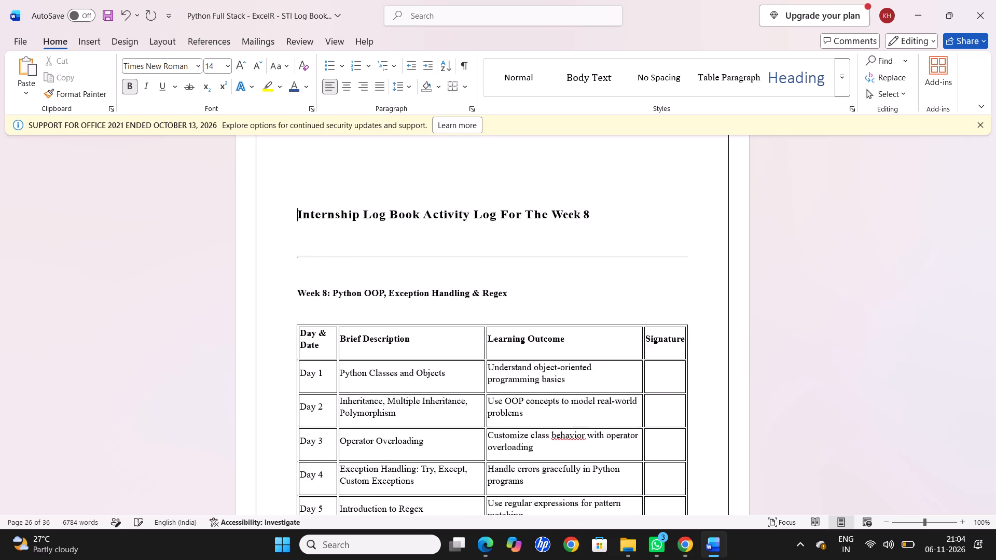
pyautogui.press('BackSpace')
pyautogui.press('BackSpace')
pyautogui.press('BackSpace')
pyautogui.press('BackSpace')
# Remove the divider above the Week 8 activity log heading and add a line break so the heading starts at the top of page 26.
pyautogui.scroll(1, 304, 204)
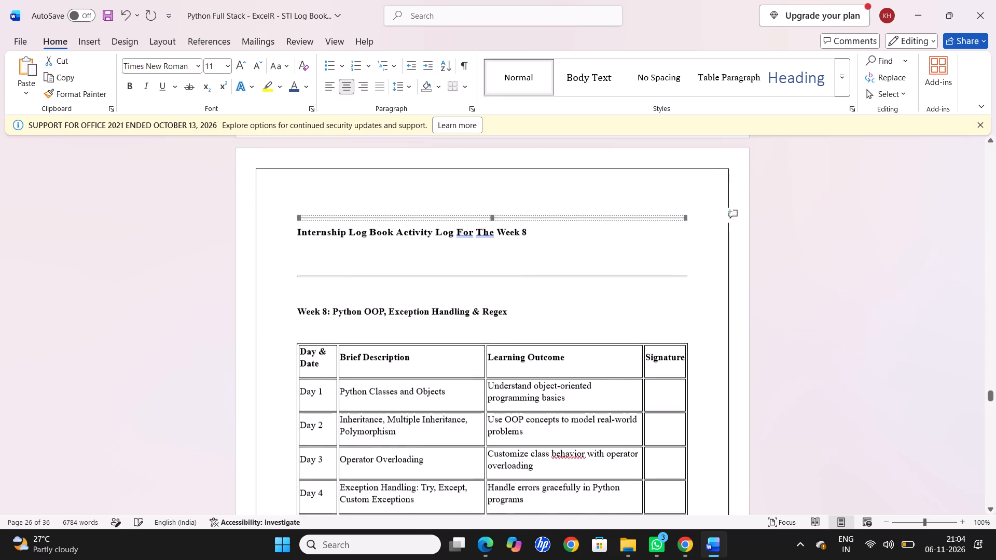
pyautogui.scroll(1, 304, 204)
pyautogui.press('BackSpace')
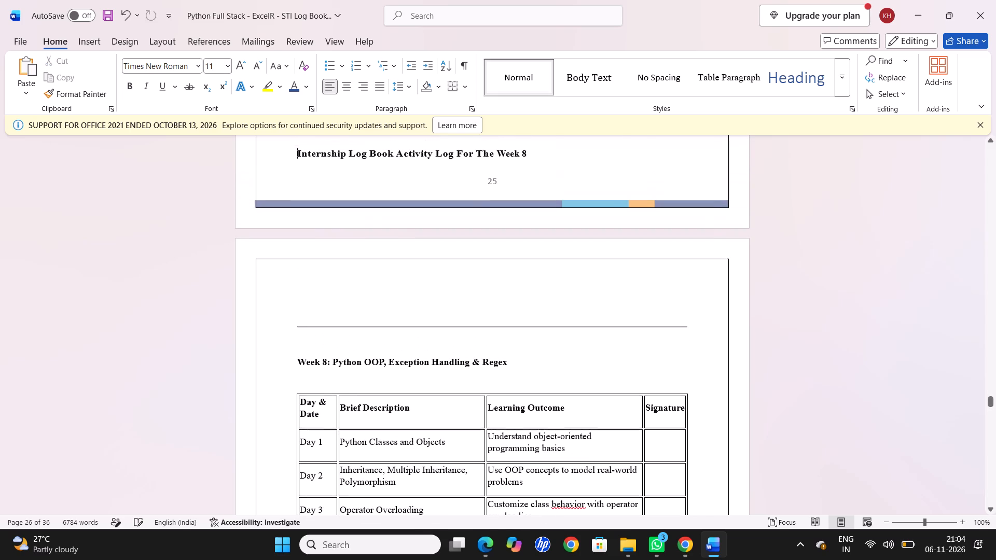
pyautogui.press('Return')
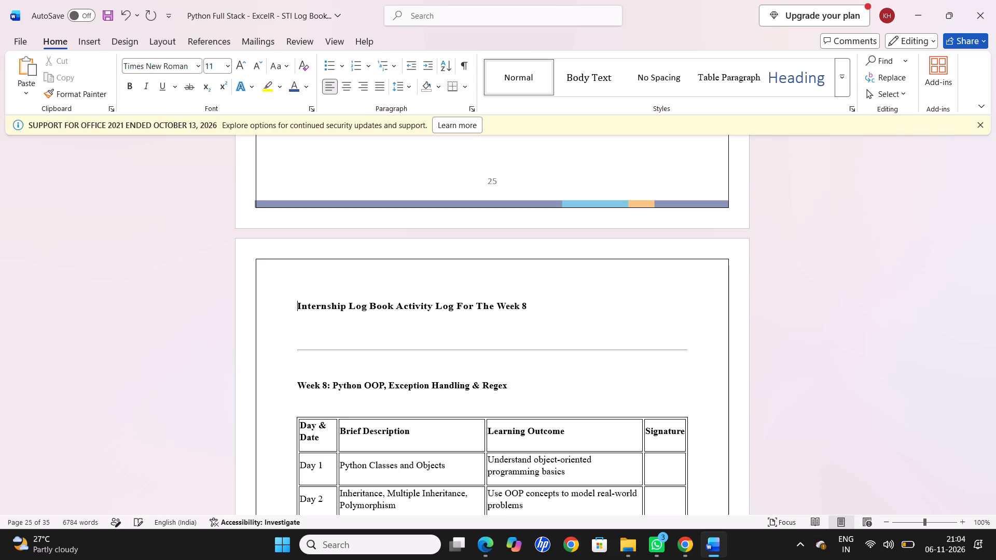
# Remove the divider and blank lines between the Week 8 activity log heading and "Week 8: Python OOP, Exception Handling & Regex".
pyautogui.click(299, 377)
pyautogui.press('BackSpace')
pyautogui.press('BackSpace')
pyautogui.press('BackSpace')
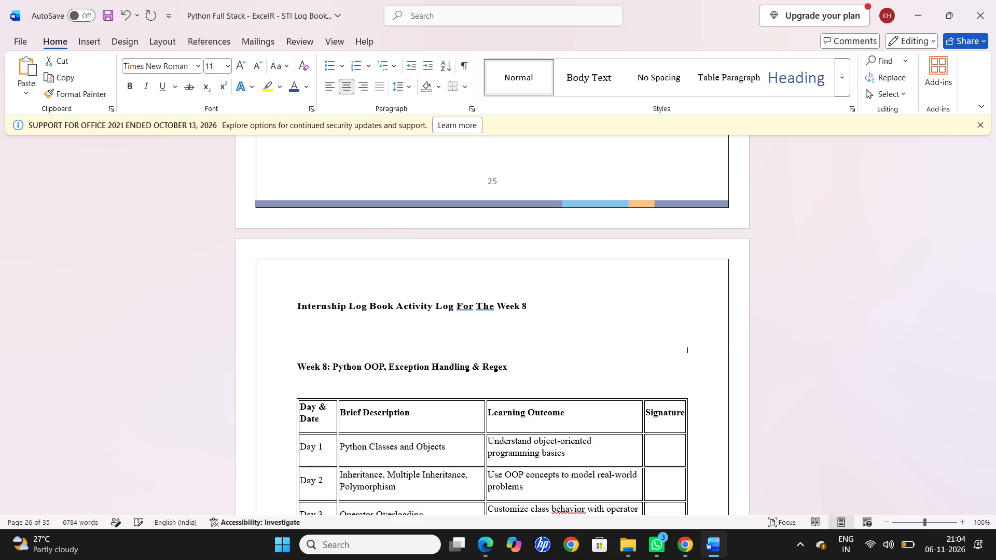
pyautogui.press('BackSpace')
pyautogui.press('BackSpace')
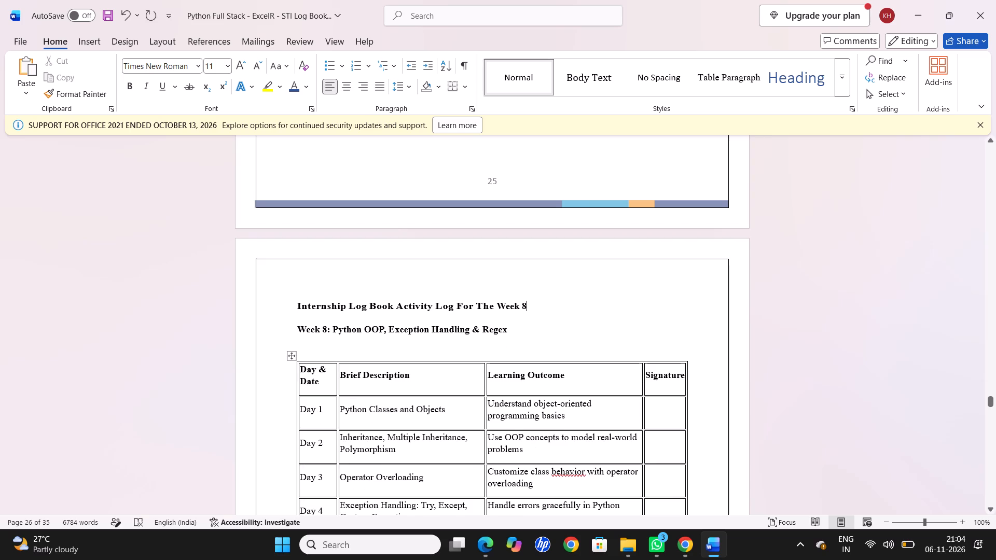
# Delete the blank line between "Week 8: Python OOP, Exception Handling & Regex" and the Week 8 activity table.
pyautogui.click(361, 344)
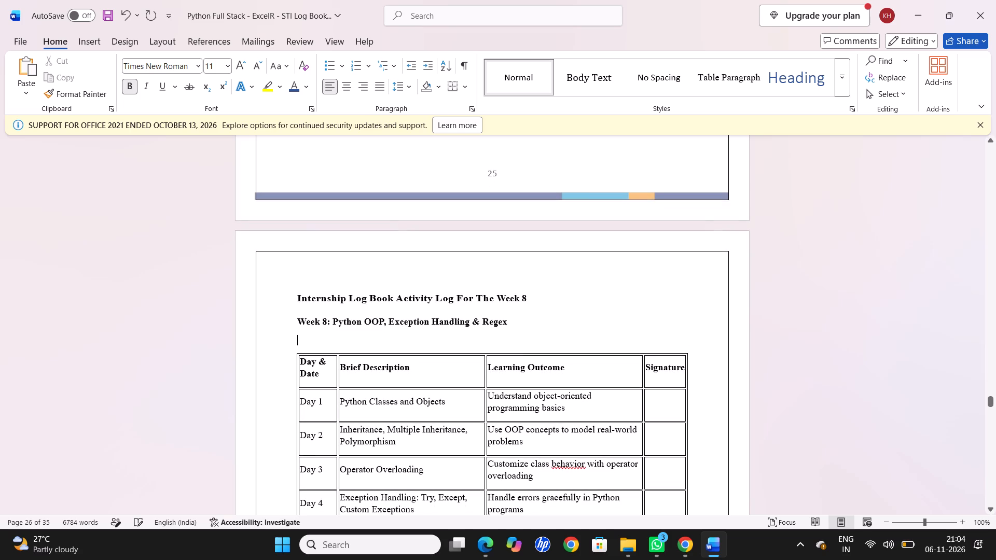
pyautogui.press('BackSpace')
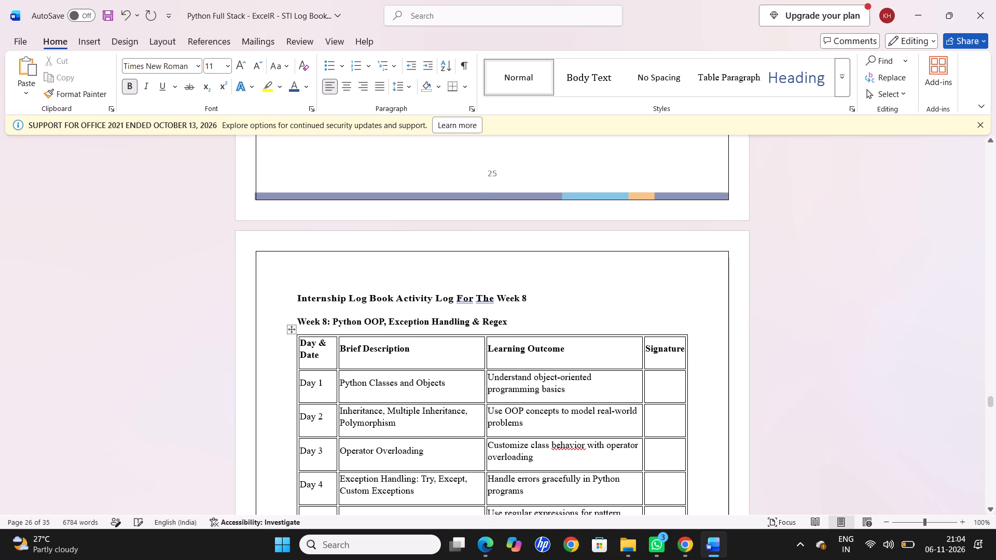
# Delete the blank lines between the Week 8 activity table and the "Week 8 Summary" heading.
pyautogui.scroll(-2, 383, 369)
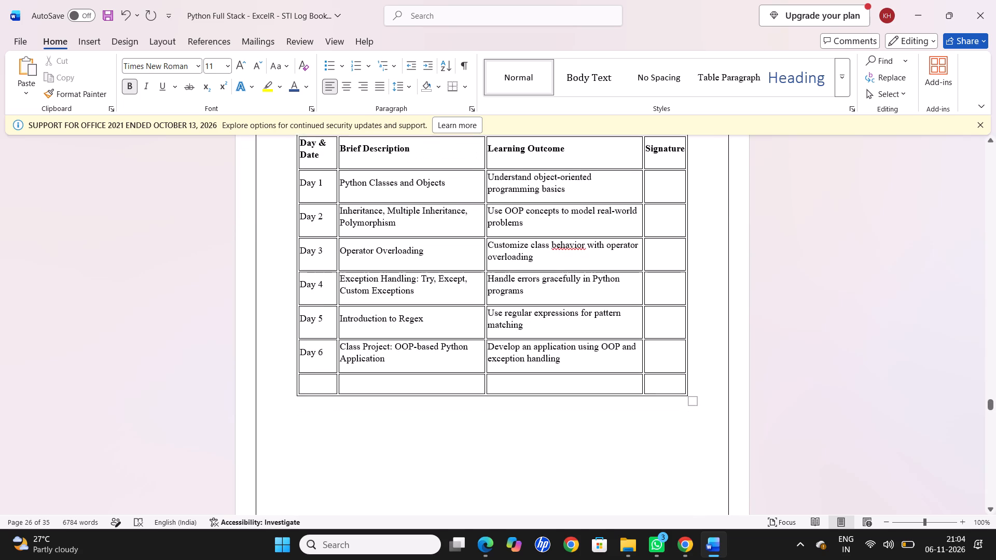
pyautogui.scroll(-4, 426, 418)
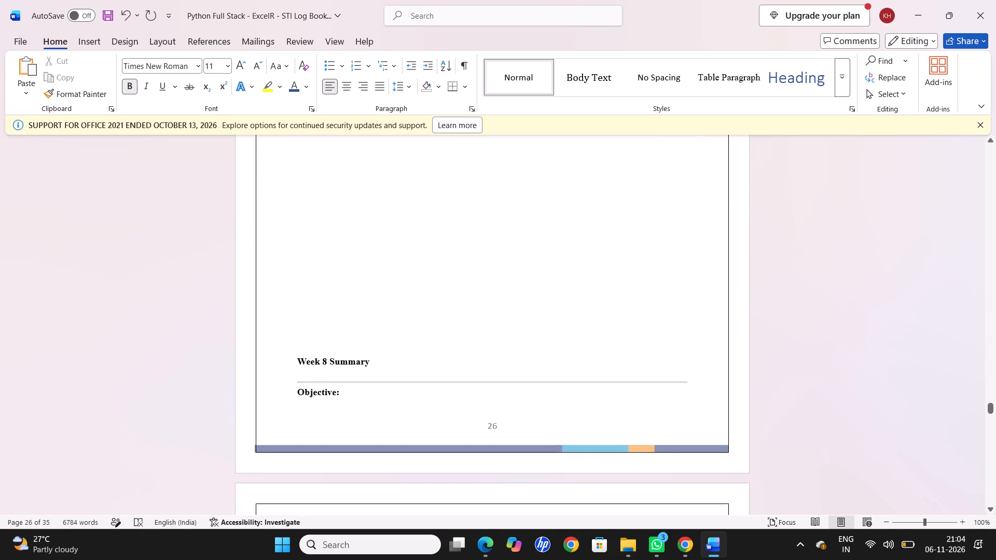
pyautogui.click(294, 359)
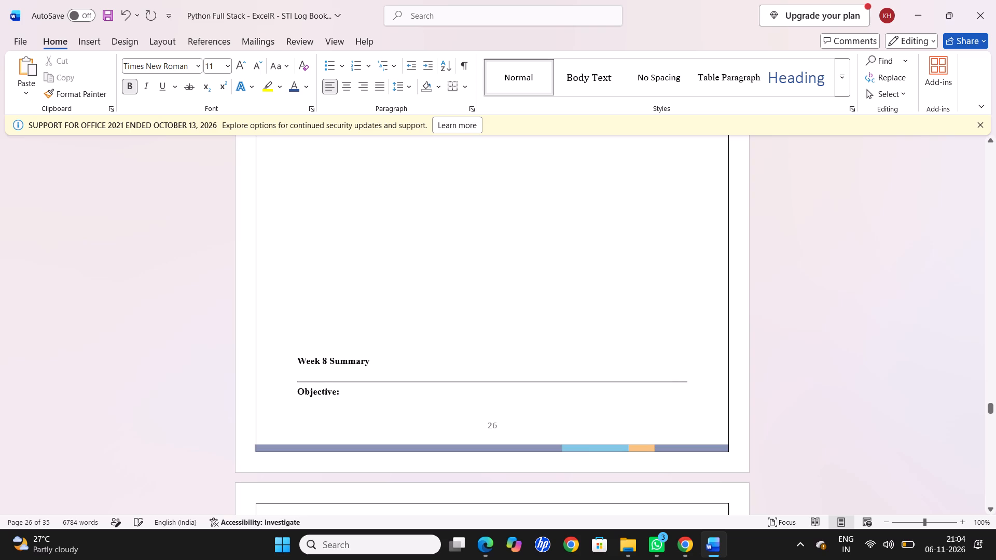
pyautogui.press('BackSpace')
pyautogui.press('BackSpace')
pyautogui.press('BackSpace')
pyautogui.press('BackSpace')
pyautogui.press('BackSpace')
pyautogui.press('BackSpace')
pyautogui.press('BackSpace')
pyautogui.press('BackSpace')
pyautogui.press('BackSpace')
pyautogui.press('BackSpace')
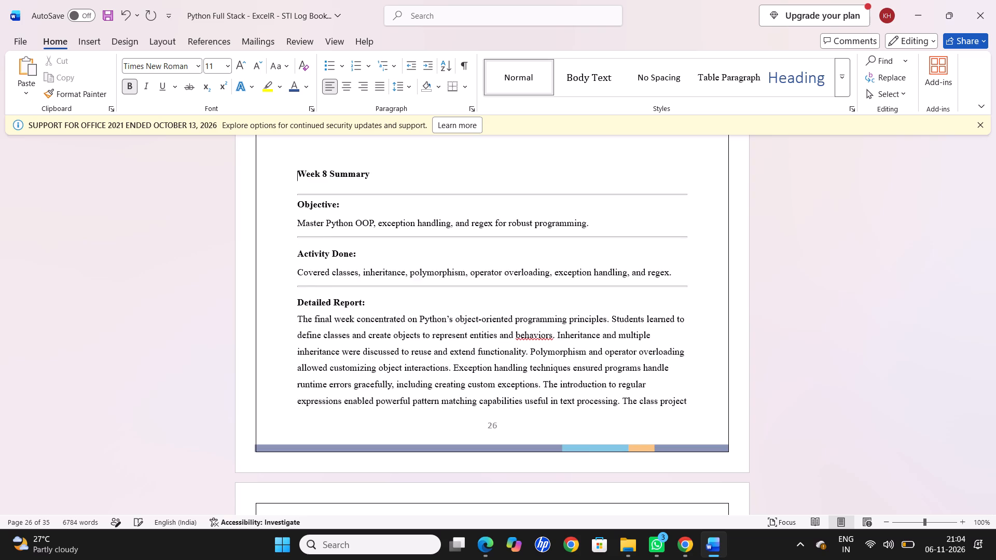
pyautogui.press('BackSpace')
pyautogui.press('BackSpace')
pyautogui.press('BackSpace')
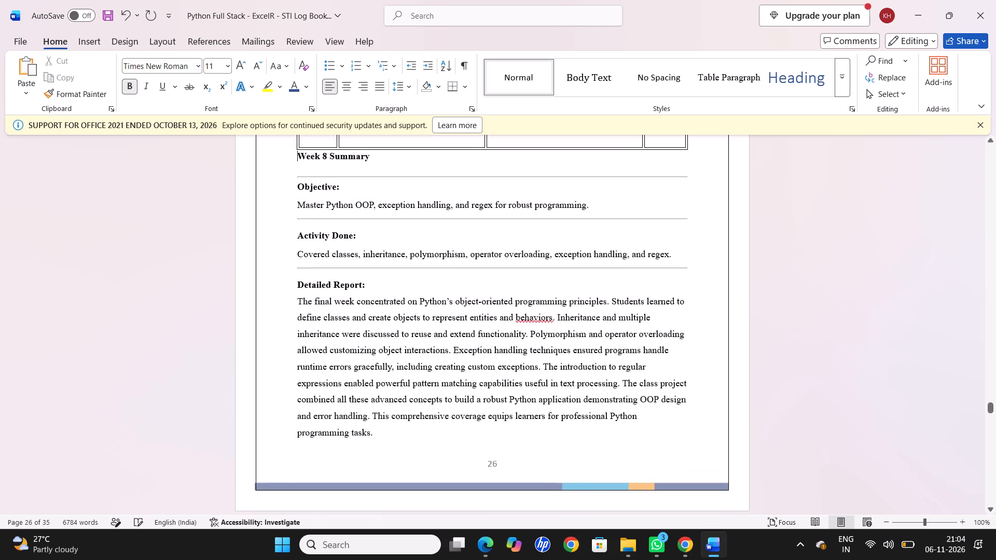
pyautogui.click(395, 401)
# Delete the leading space and blank lines above the "CHAPTER 5: OUTCOMES DESCRIPTION" heading, up to the top of page 27.
pyautogui.scroll(-4, 395, 401)
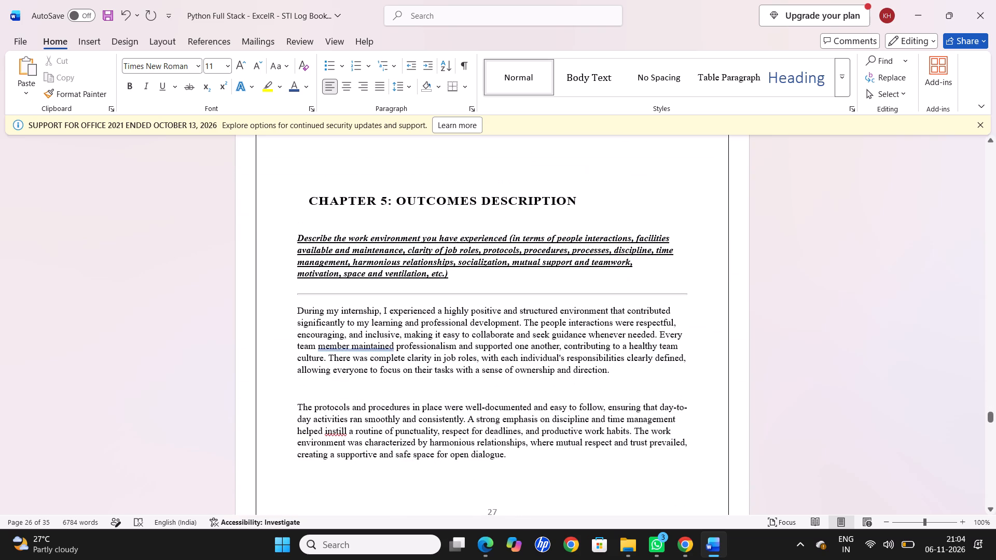
pyautogui.click(312, 199)
pyautogui.scroll(3, 312, 199)
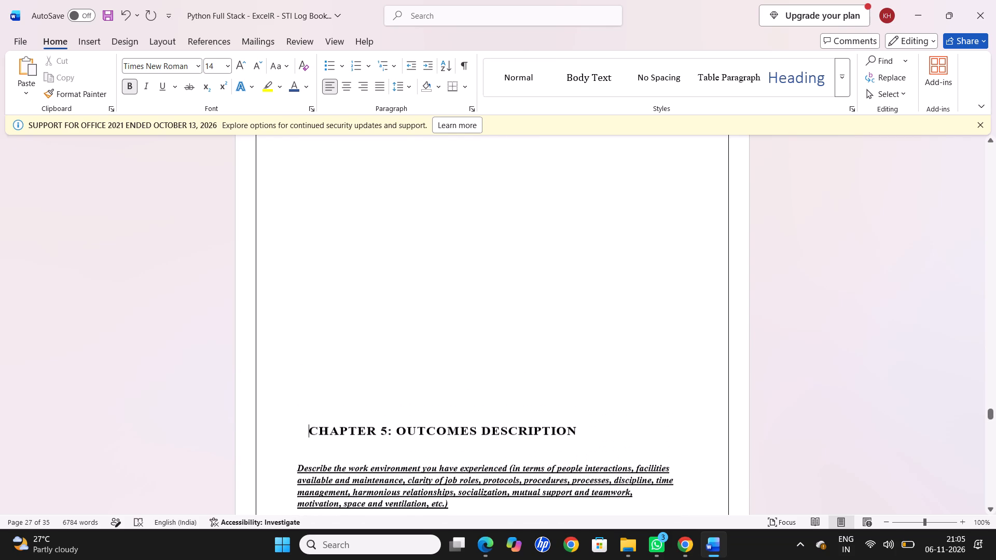
pyautogui.press('BackSpace')
pyautogui.press('BackSpace')
pyautogui.press('BackSpace')
pyautogui.press('BackSpace')
pyautogui.press('BackSpace')
pyautogui.press('BackSpace')
pyautogui.press('BackSpace')
pyautogui.press('BackSpace')
pyautogui.press('BackSpace')
pyautogui.press('BackSpace')
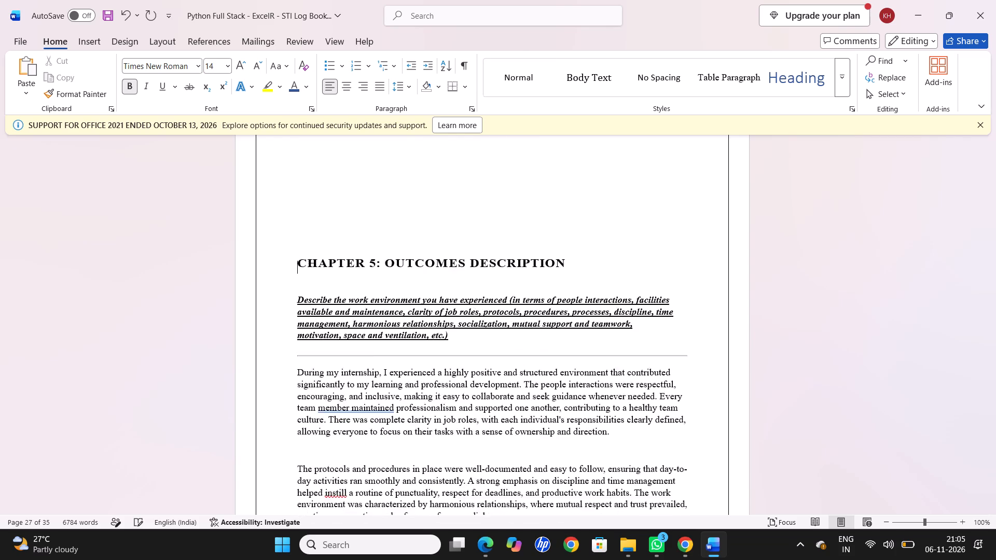
pyautogui.press('BackSpace')
pyautogui.press('BackSpace')
pyautogui.press('BackSpace')
pyautogui.press('BackSpace')
pyautogui.press('BackSpace')
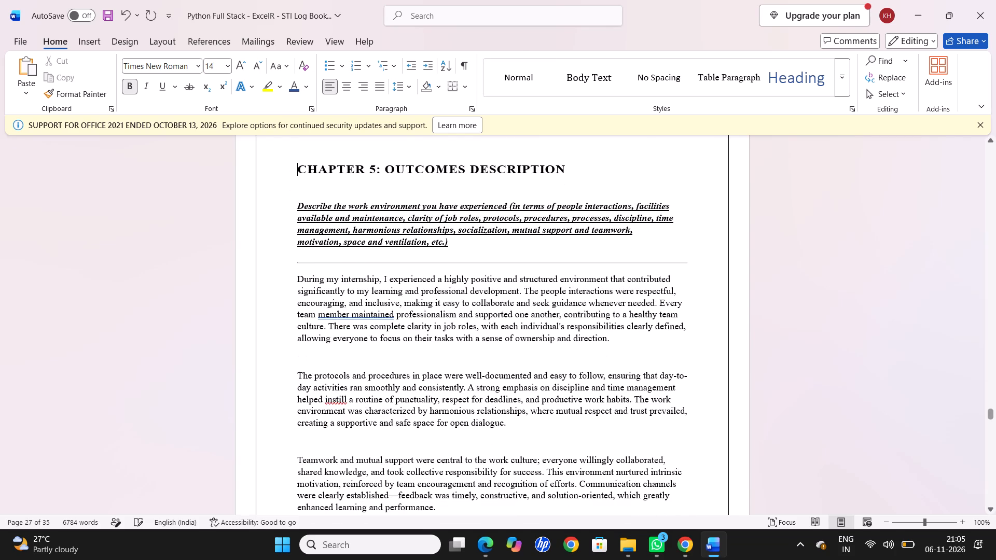
pyautogui.scroll(1, 383, 233)
pyautogui.press('BackSpace')
pyautogui.press('BackSpace')
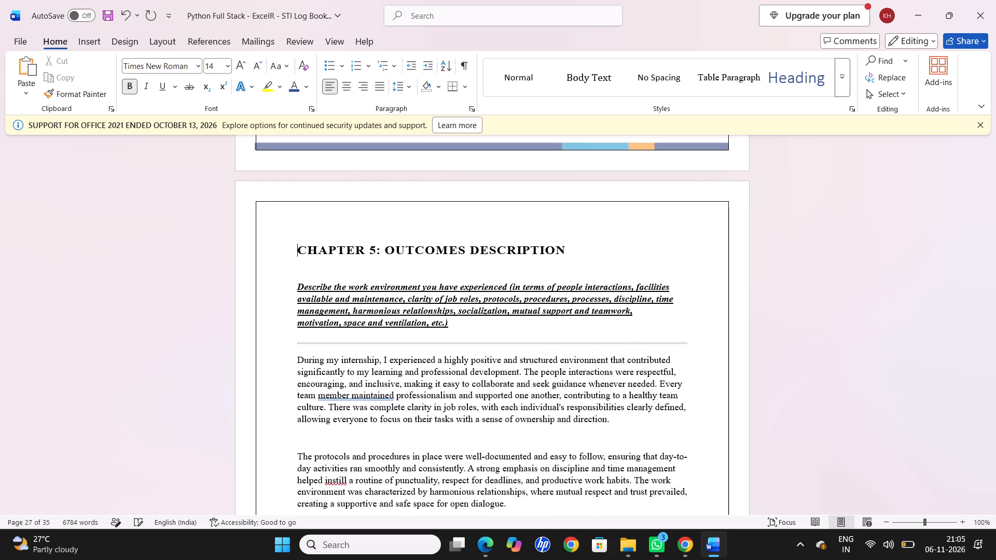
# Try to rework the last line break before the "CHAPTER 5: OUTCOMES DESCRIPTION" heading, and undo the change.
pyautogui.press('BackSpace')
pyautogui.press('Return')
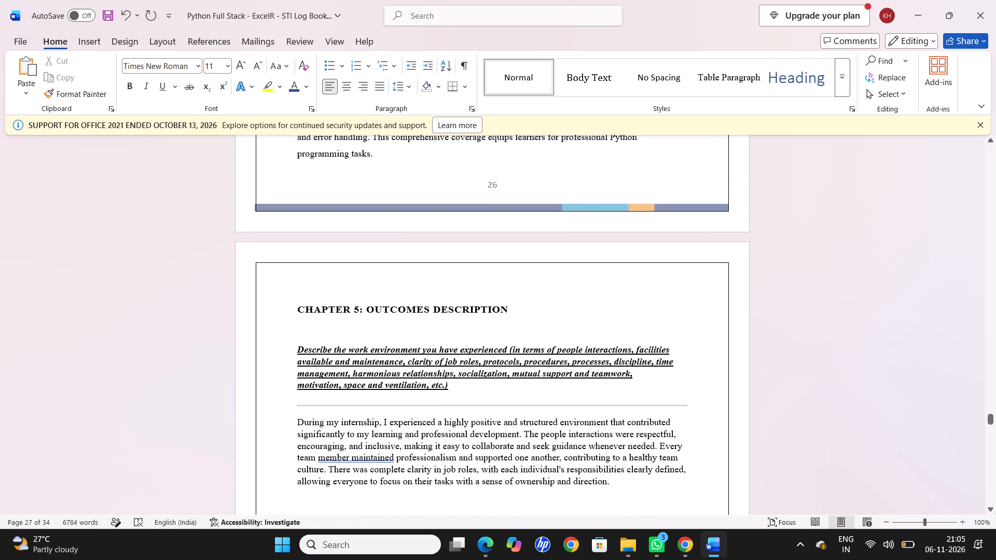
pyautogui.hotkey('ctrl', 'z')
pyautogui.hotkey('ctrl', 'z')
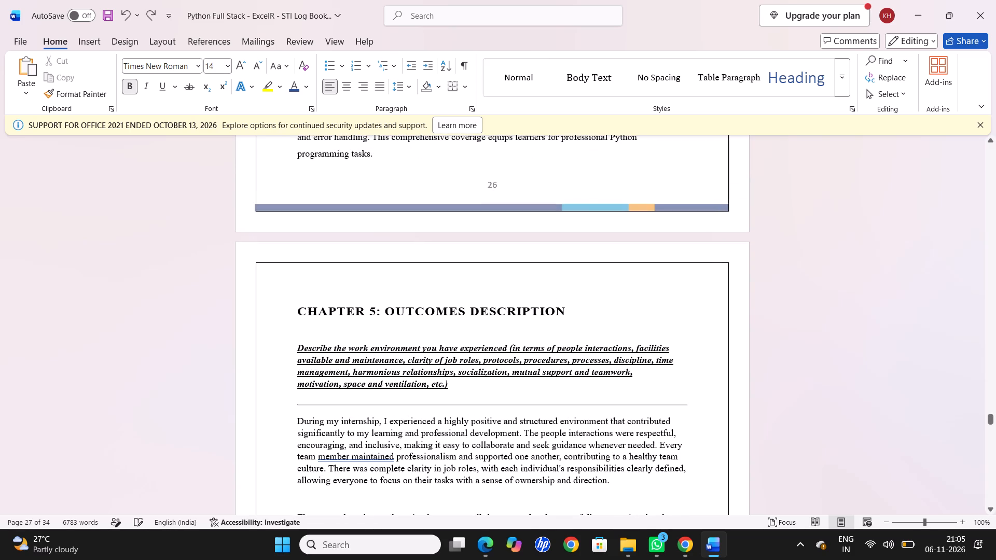
# Review the page layout and spacing of the Chapter 5 outcome descriptions, from the work environment section through the technological developments pages.
pyautogui.scroll(-2, 372, 398)
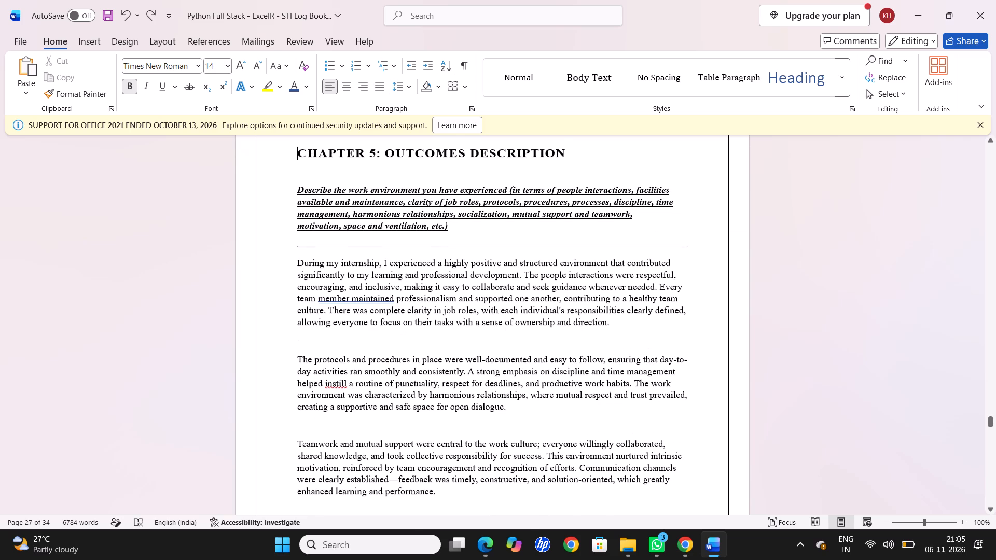
pyautogui.scroll(-5, 372, 398)
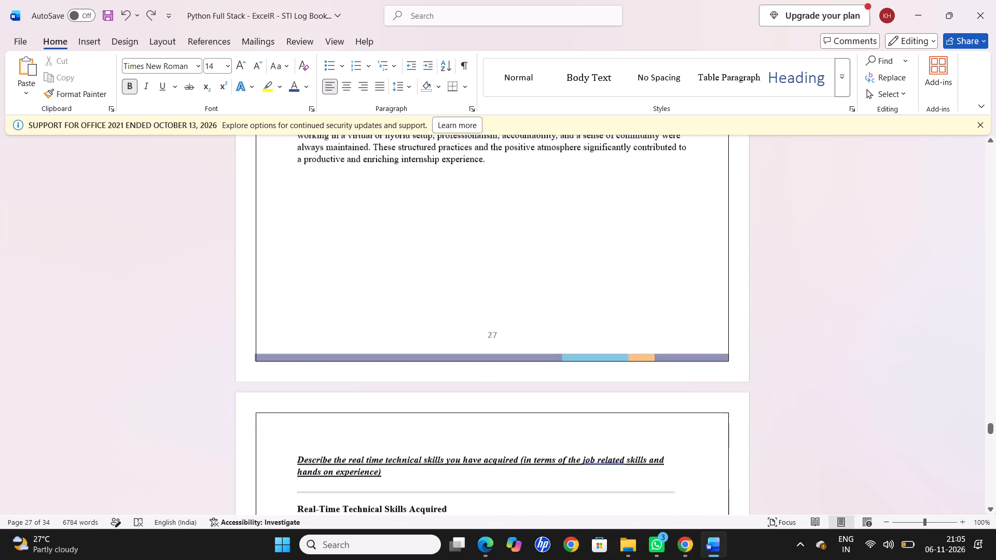
pyautogui.scroll(-2, 372, 398)
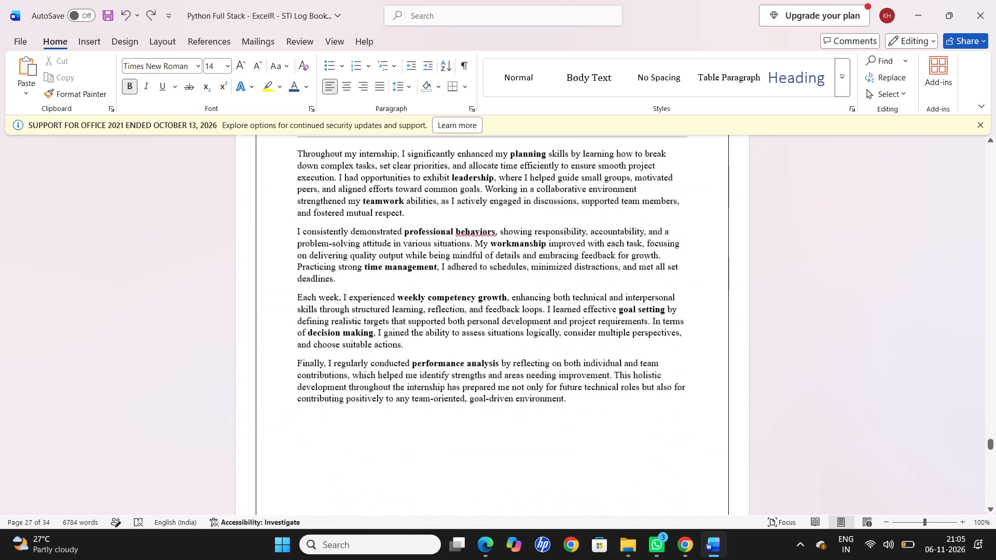
pyautogui.scroll(-1, 372, 398)
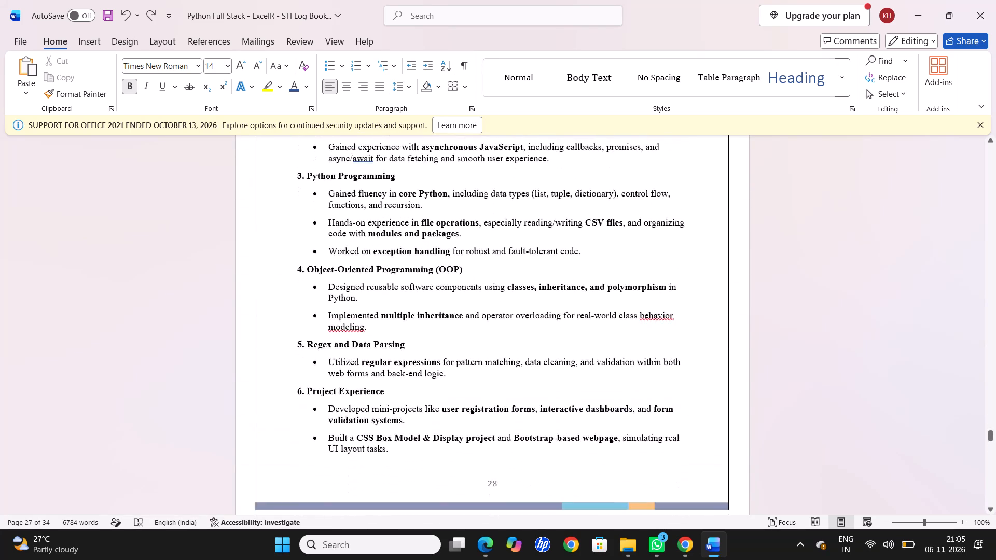
pyautogui.scroll(-4, 372, 398)
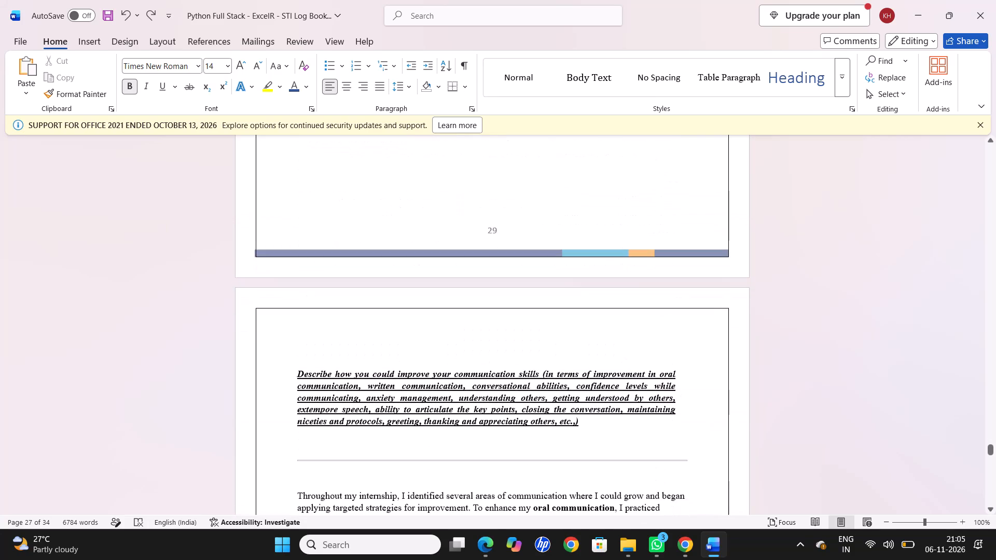
pyautogui.scroll(-2, 372, 398)
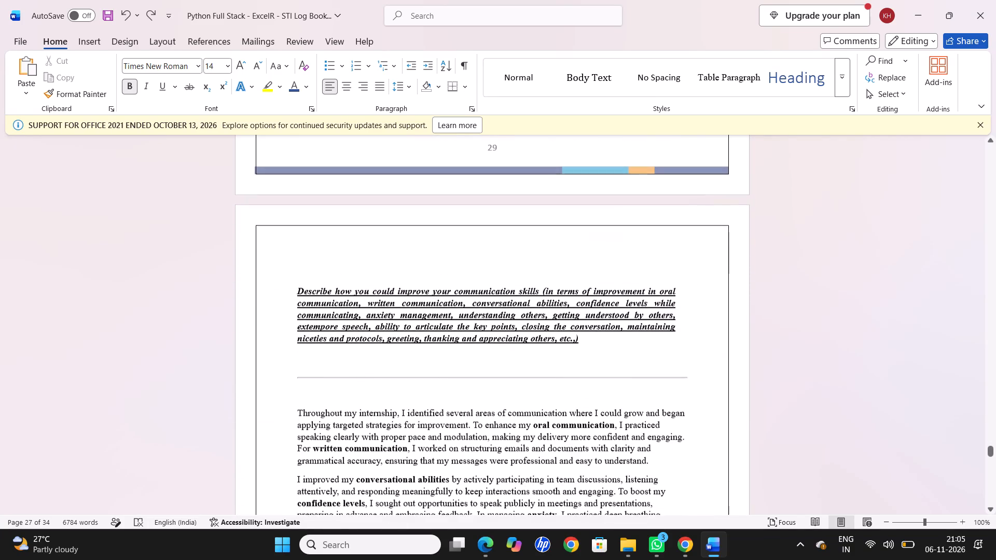
pyautogui.scroll(-1, 372, 398)
pyautogui.scroll(8, 372, 398)
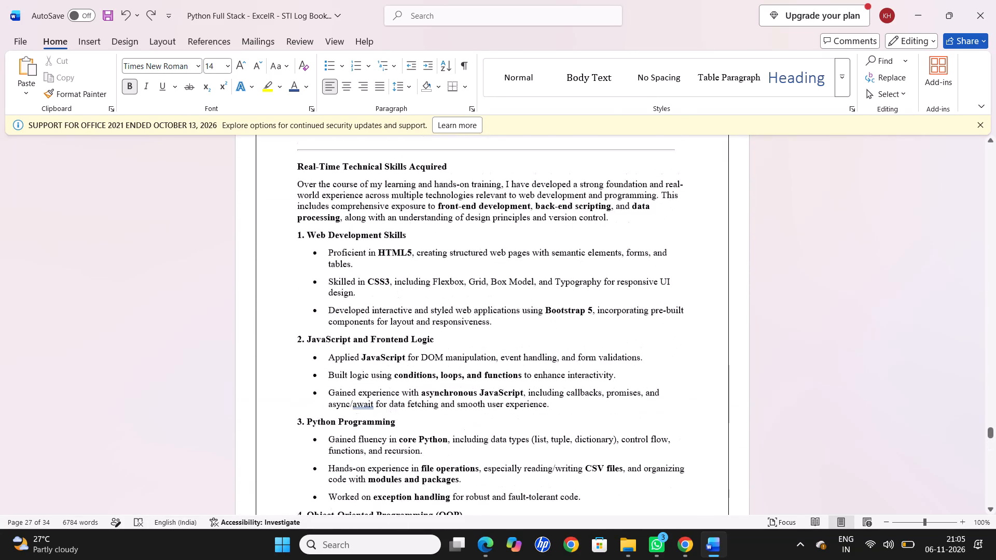
pyautogui.scroll(-1, 372, 398)
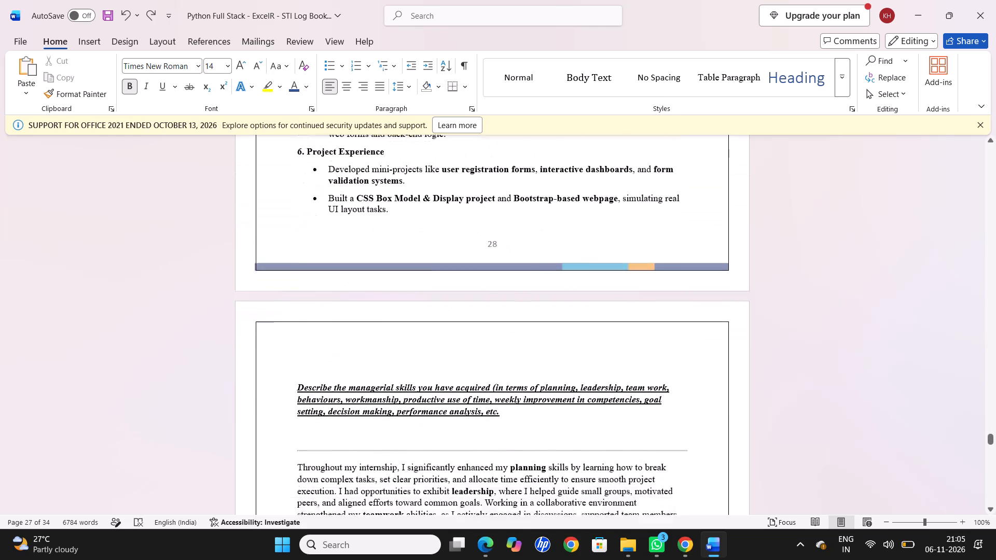
pyautogui.scroll(-4, 372, 398)
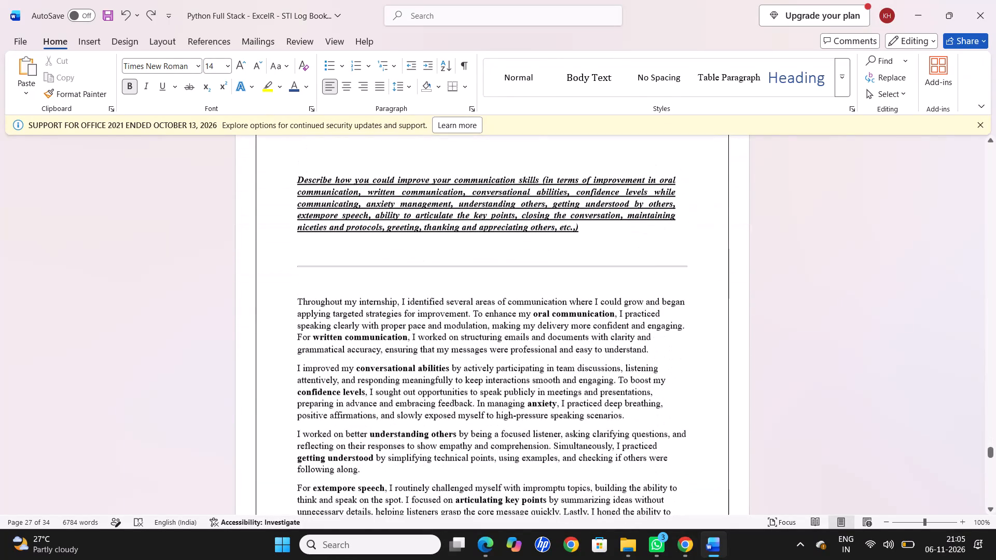
pyautogui.scroll(-1, 372, 398)
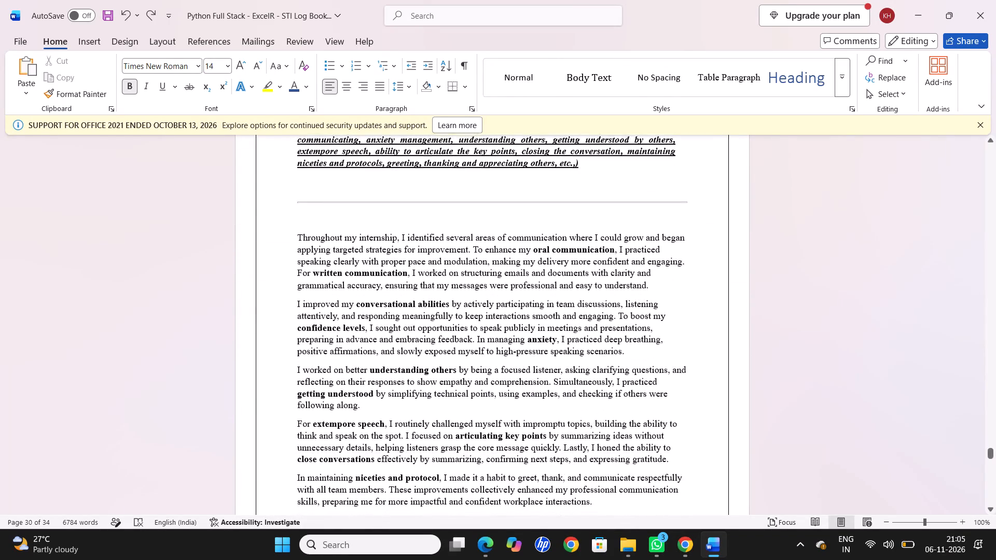
pyautogui.scroll(-3, 372, 398)
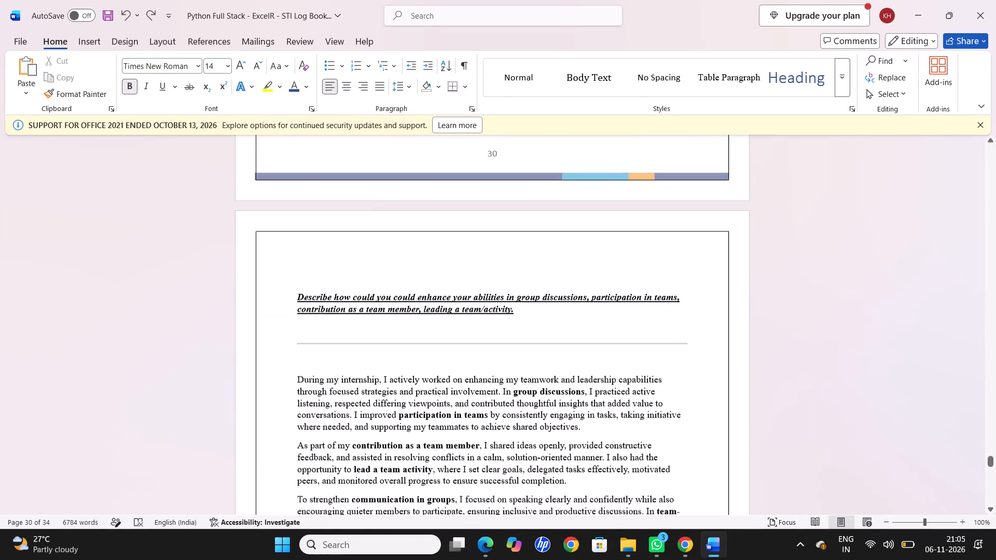
pyautogui.scroll(-4, 372, 398)
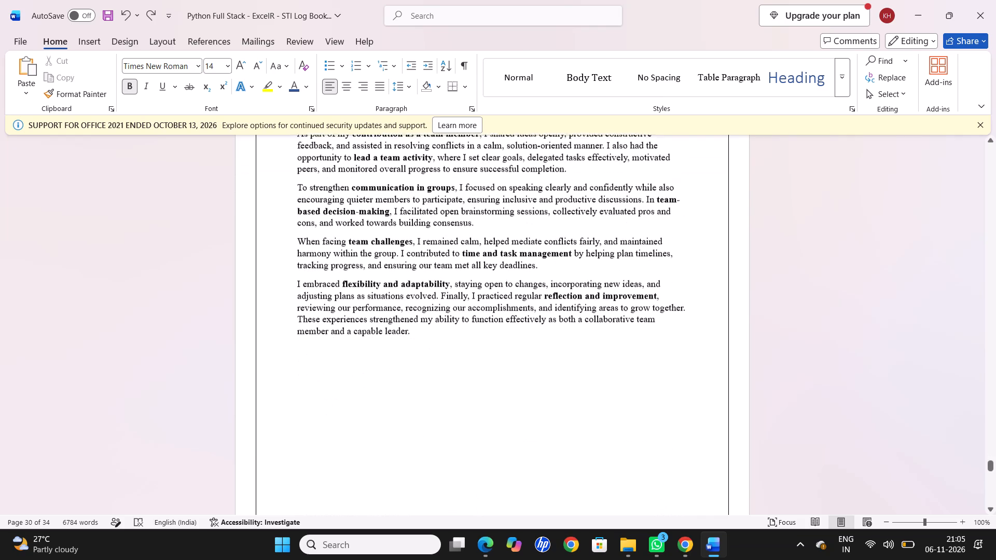
pyautogui.scroll(-5, 372, 398)
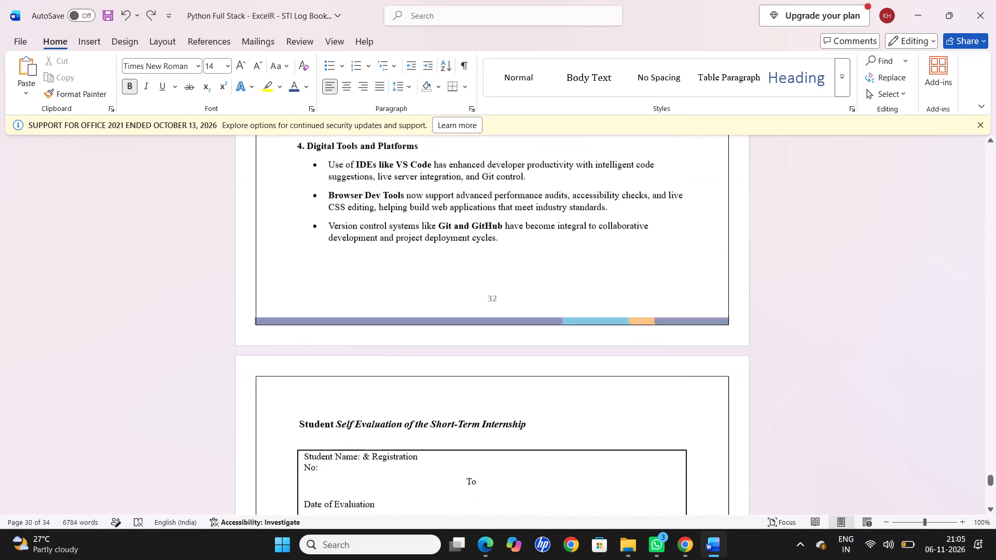
# Examine the "Student Self Evaluation of the Short-Term Internship" page, including its student details box and performance rating table.
pyautogui.scroll(-2, 372, 398)
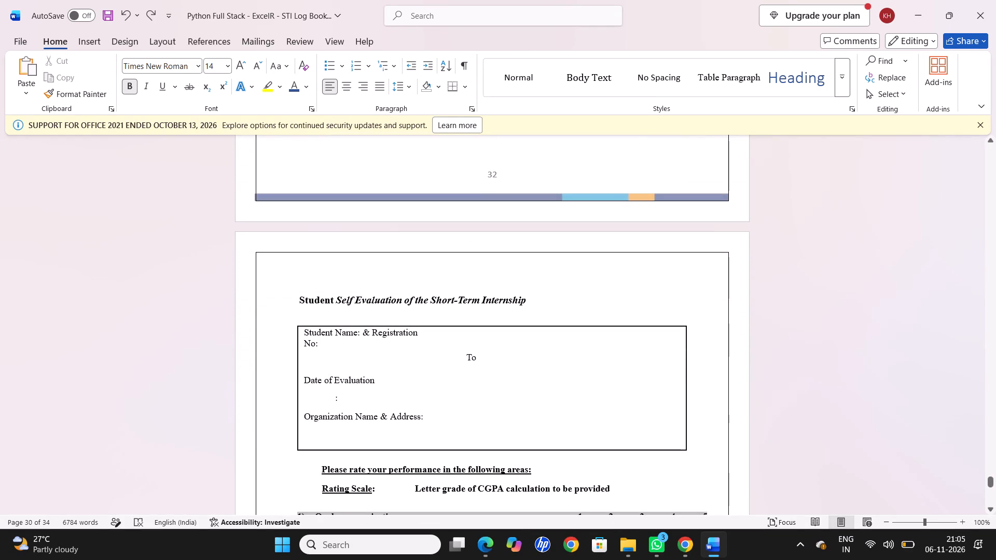
pyautogui.scroll(-1, 372, 398)
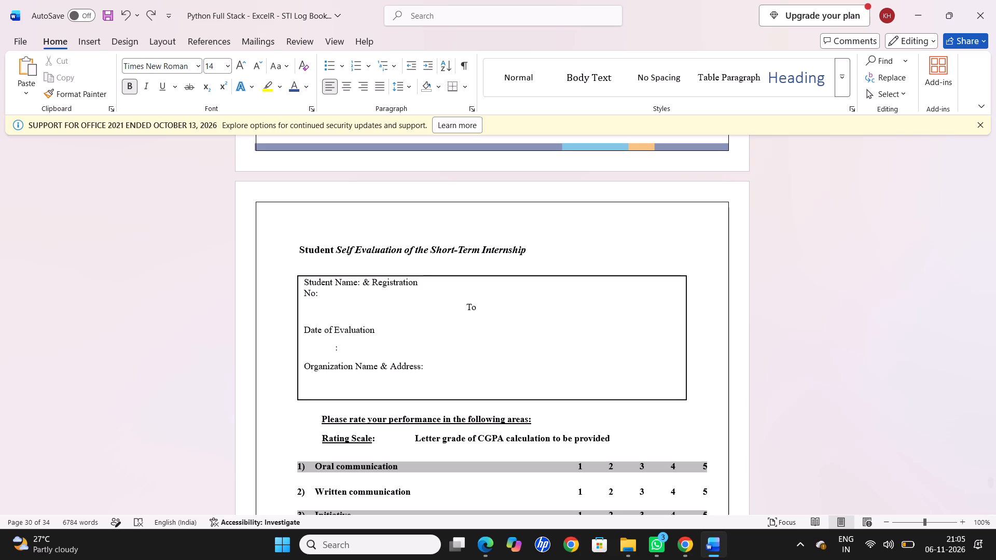
pyautogui.scroll(-3, 372, 398)
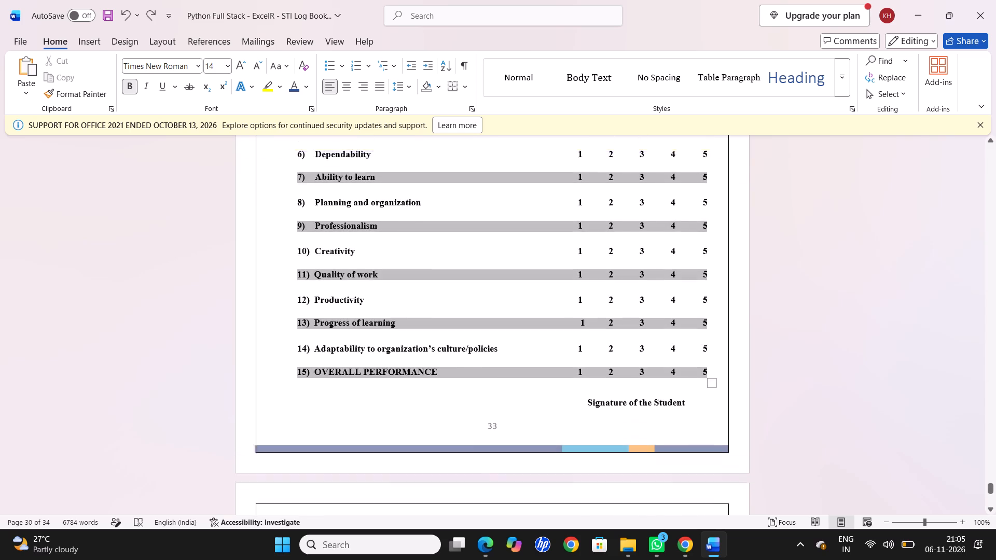
pyautogui.scroll(-1, 372, 398)
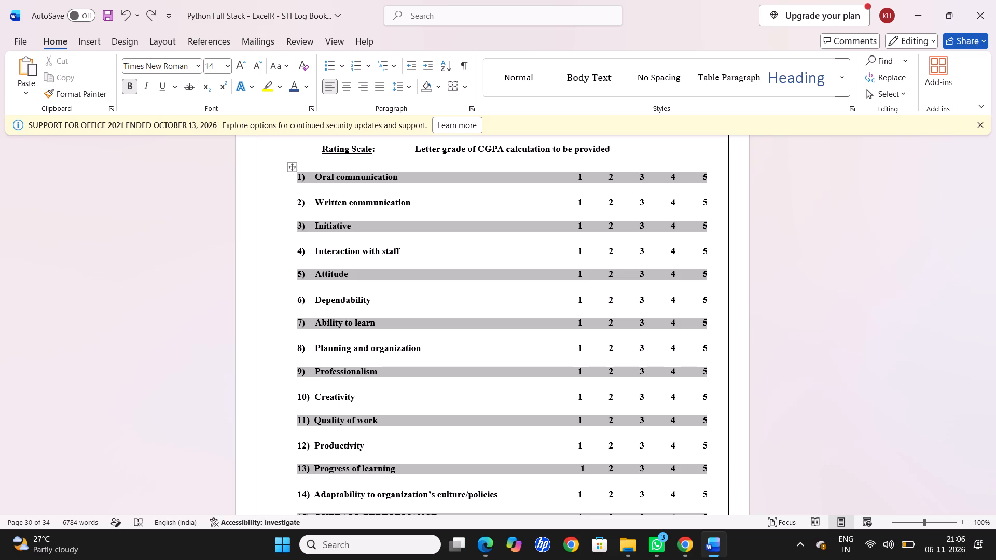
pyautogui.scroll(3, 372, 398)
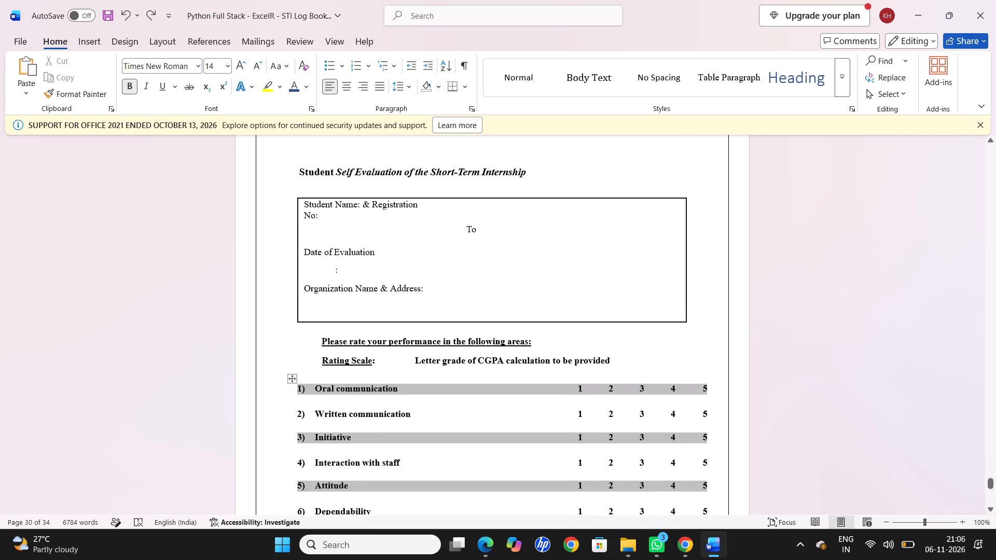
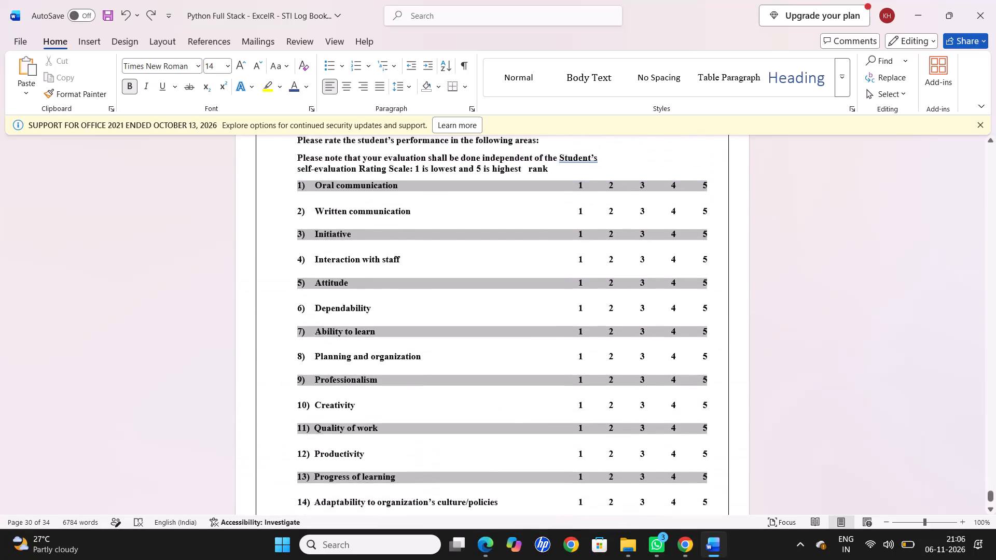
# Examine the "Evaluation by the Supervisor of the Intern Organization" page, from its student details box to the supervisor signature line.
pyautogui.scroll(4, 372, 398)
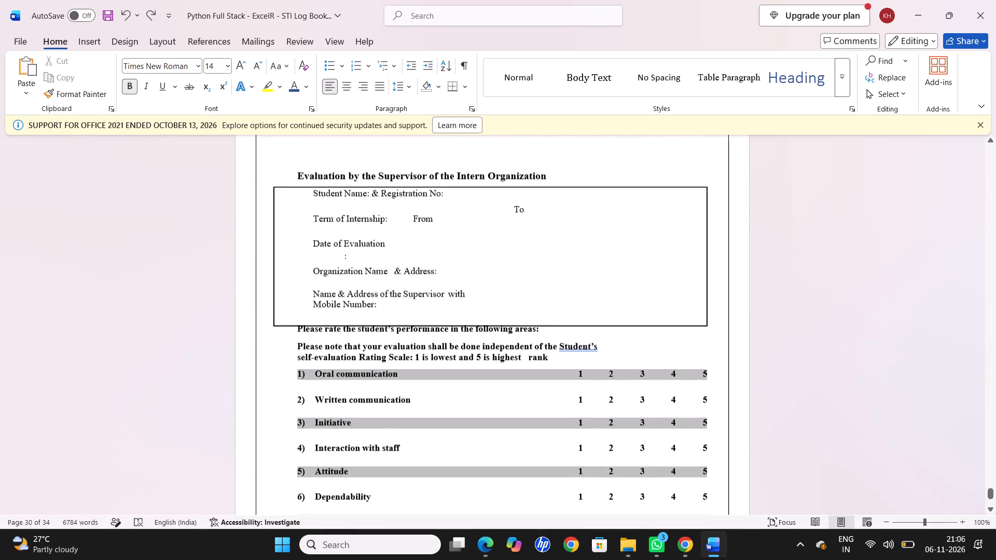
pyautogui.scroll(2, 372, 398)
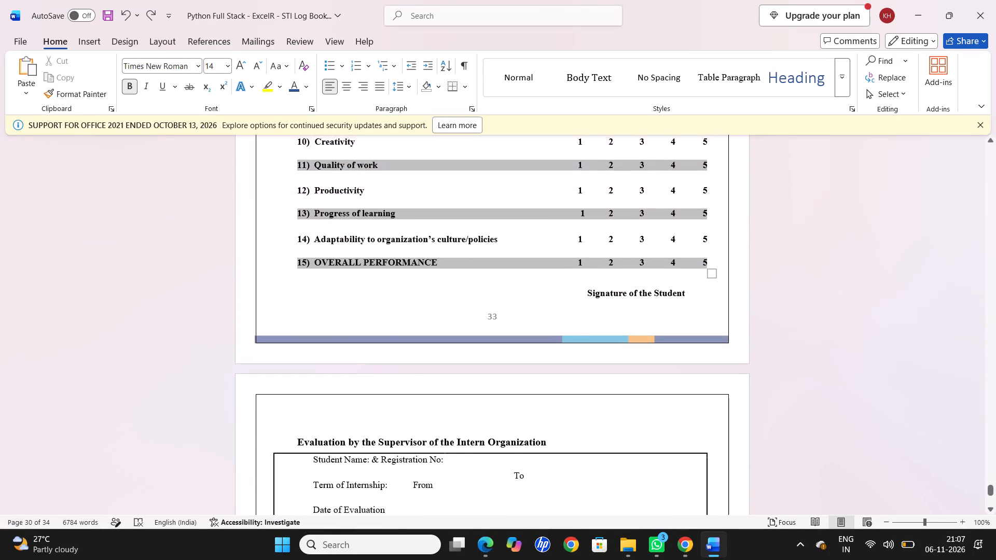
pyautogui.scroll(5, 372, 398)
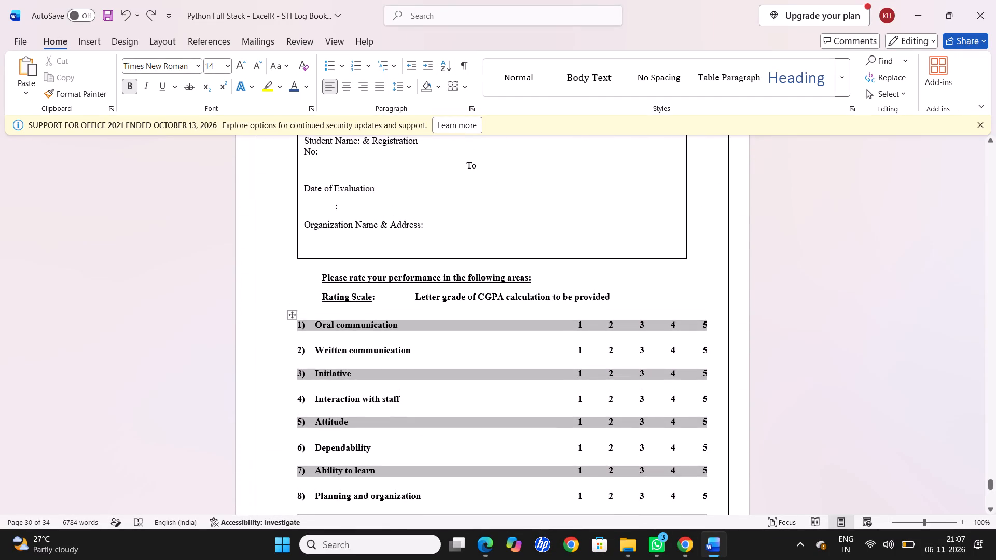
pyautogui.scroll(2, 372, 398)
pyautogui.hscroll(1, 372, 398)
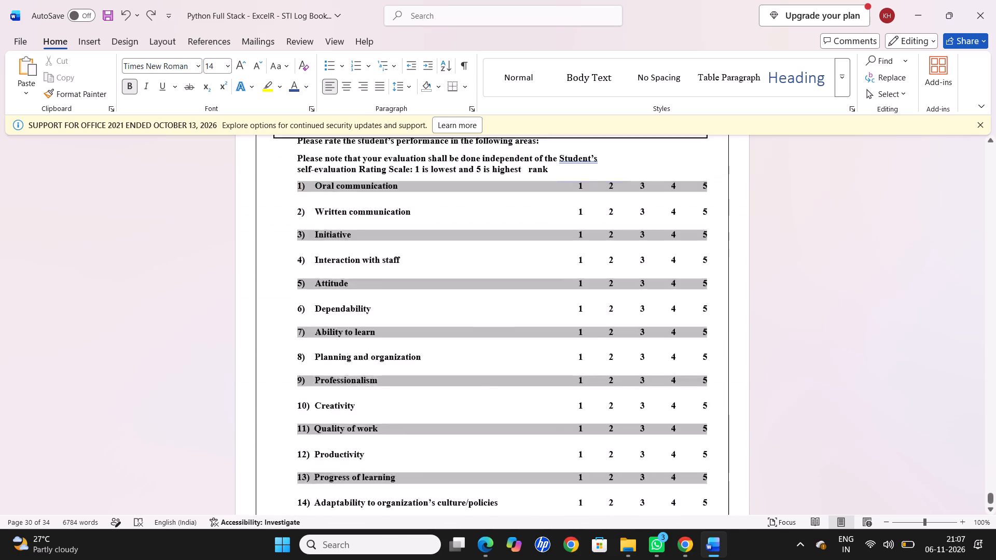
pyautogui.scroll(-4, 372, 398)
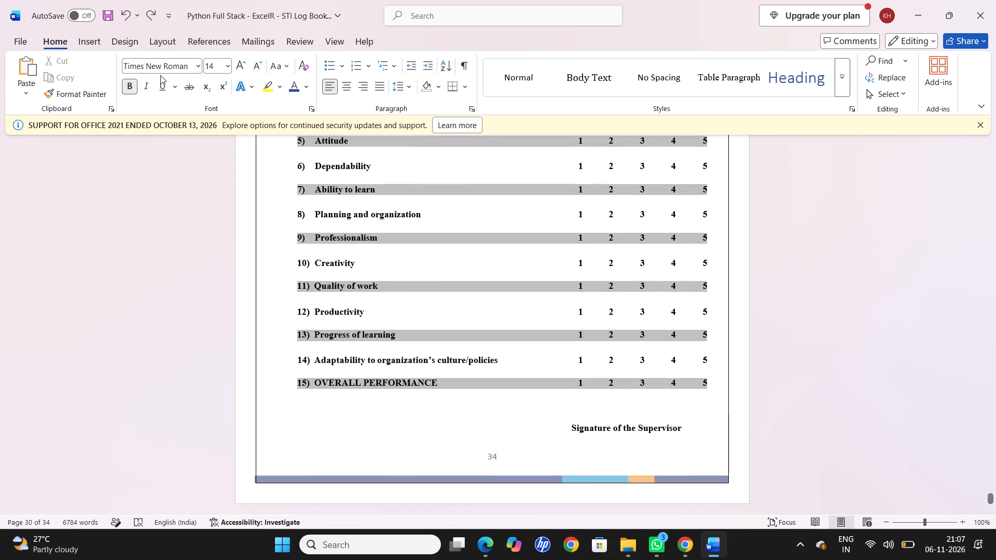
pyautogui.click(15, 40)
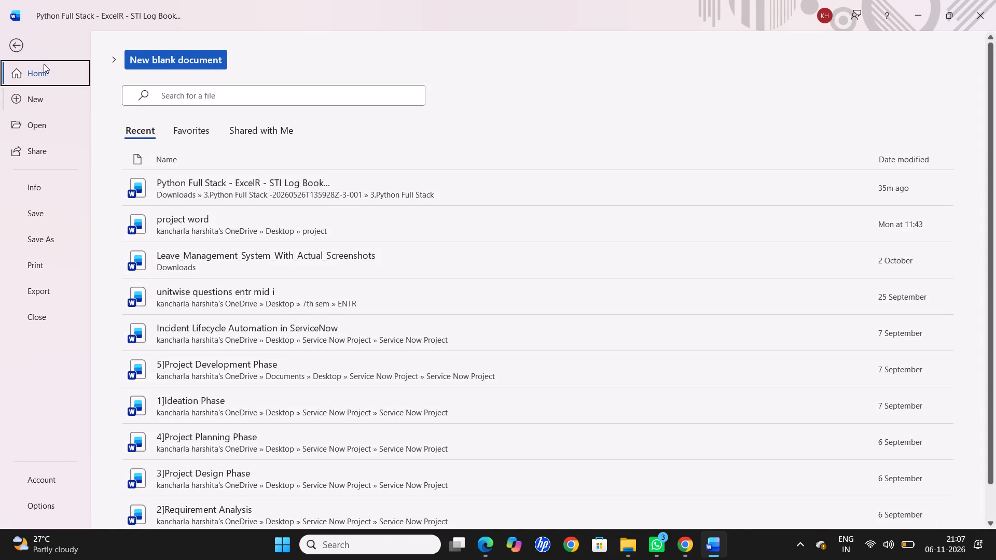
pyautogui.click(10, 41)
# Review the earlier pages backward from the evaluation forms through the weekly logs, organization overview and title page to the student declaration.
pyautogui.scroll(7, 502, 236)
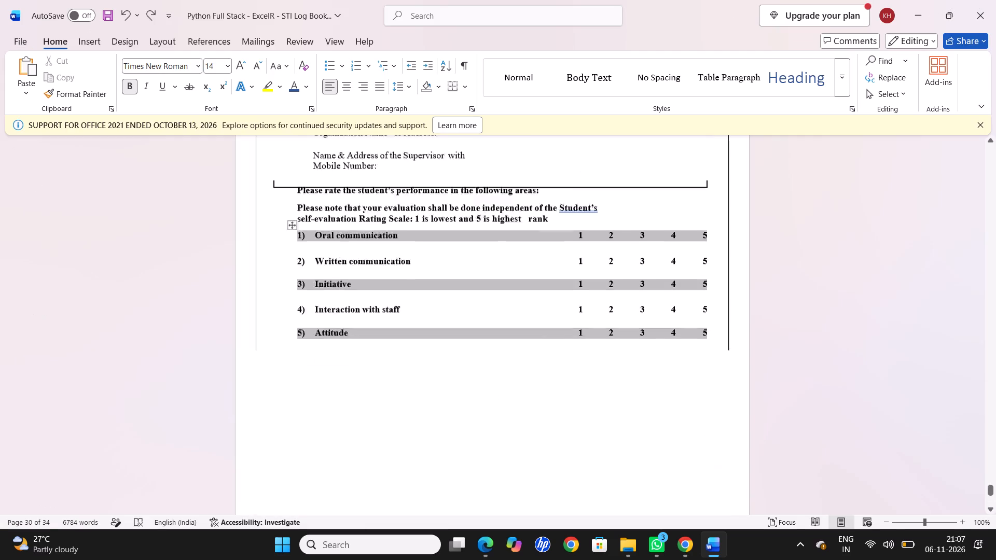
pyautogui.scroll(20, 502, 236)
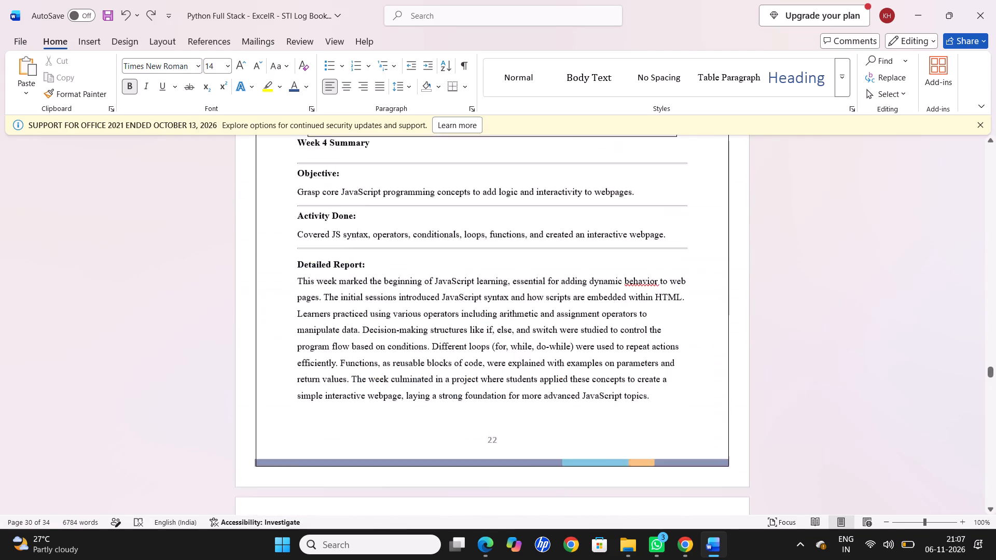
pyautogui.scroll(12, 502, 236)
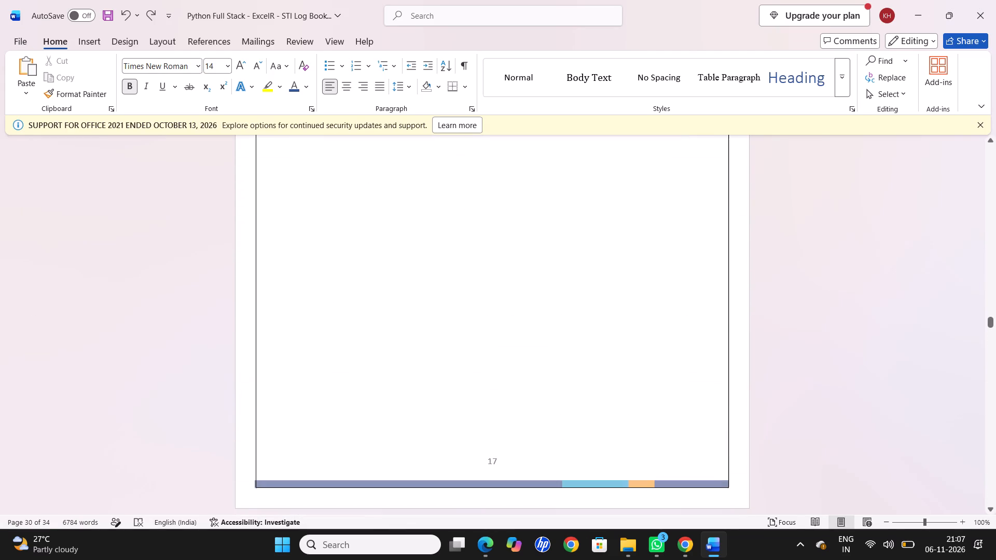
pyautogui.scroll(9, 502, 236)
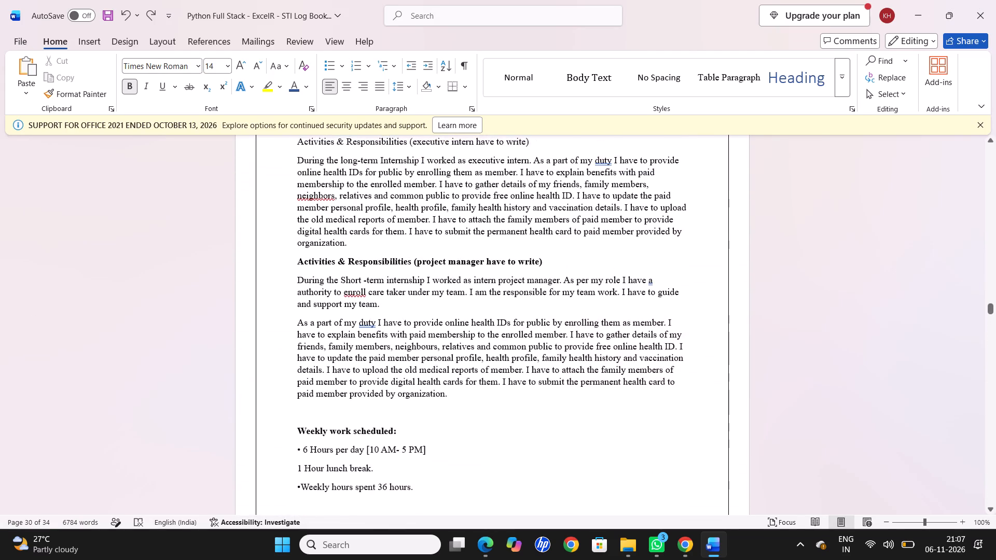
pyautogui.scroll(18, 502, 236)
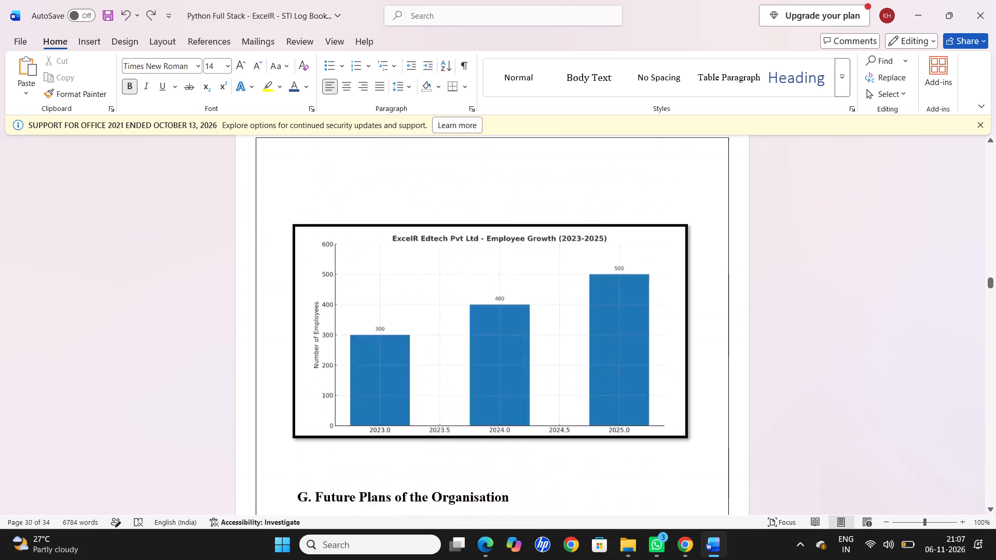
pyautogui.scroll(9, 502, 236)
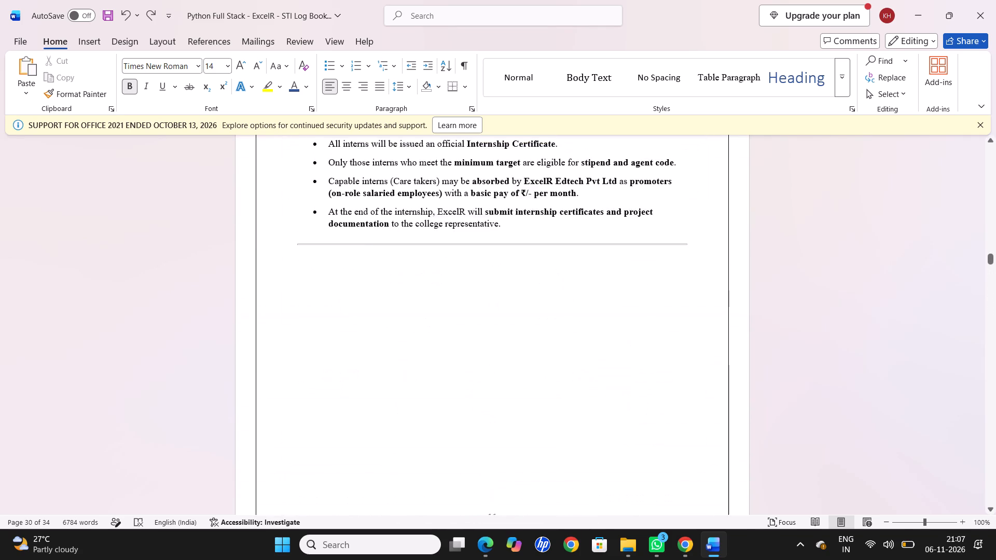
pyautogui.scroll(6, 502, 236)
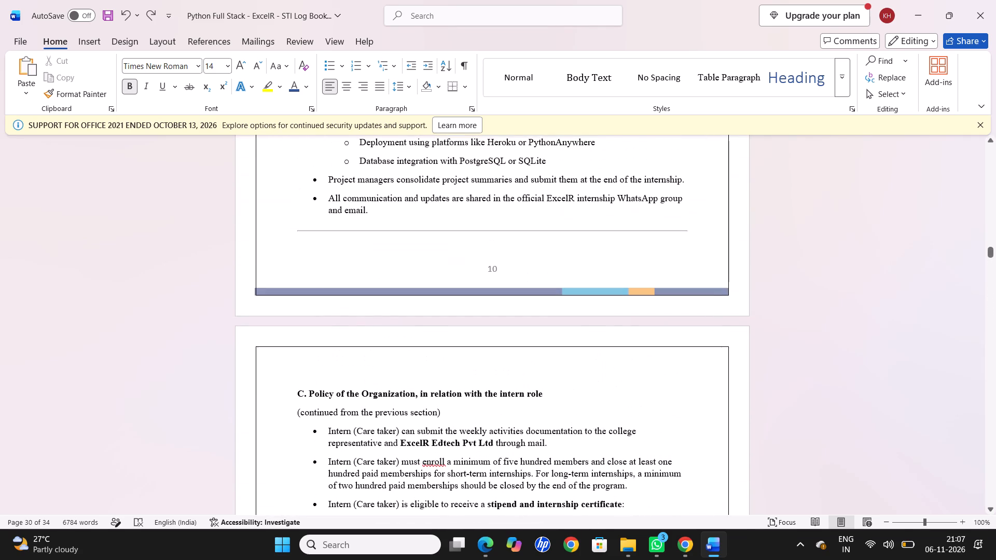
pyautogui.scroll(-1, 502, 236)
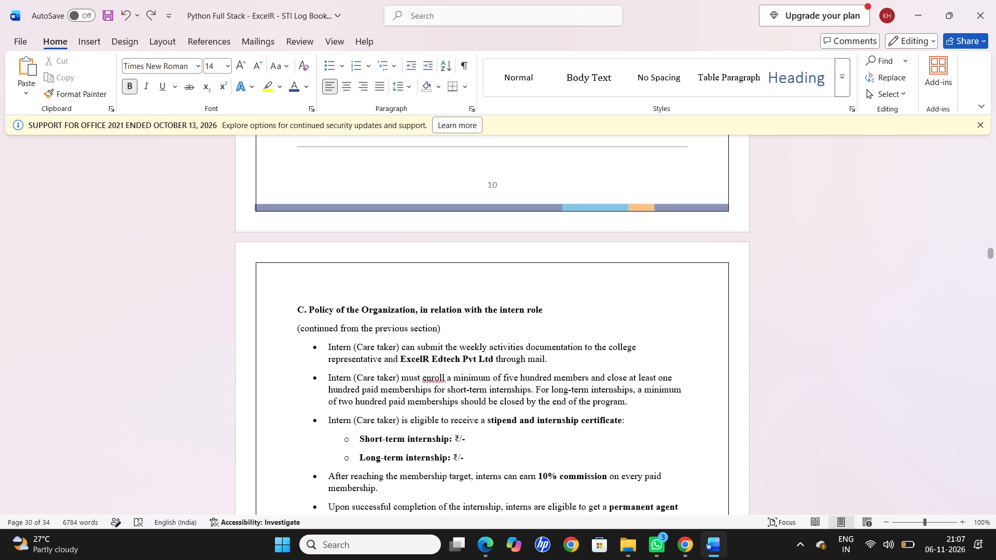
pyautogui.scroll(4, 502, 236)
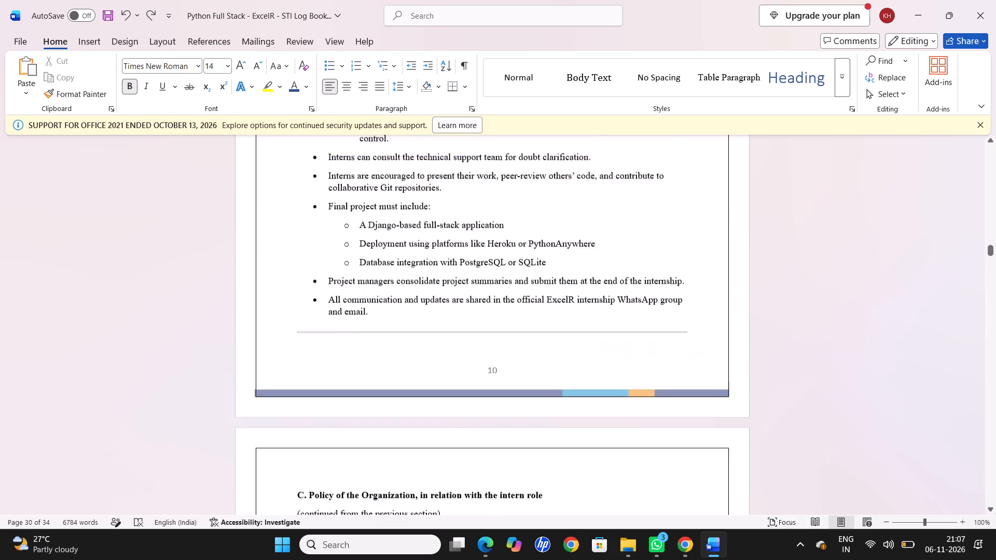
pyautogui.scroll(6, 502, 236)
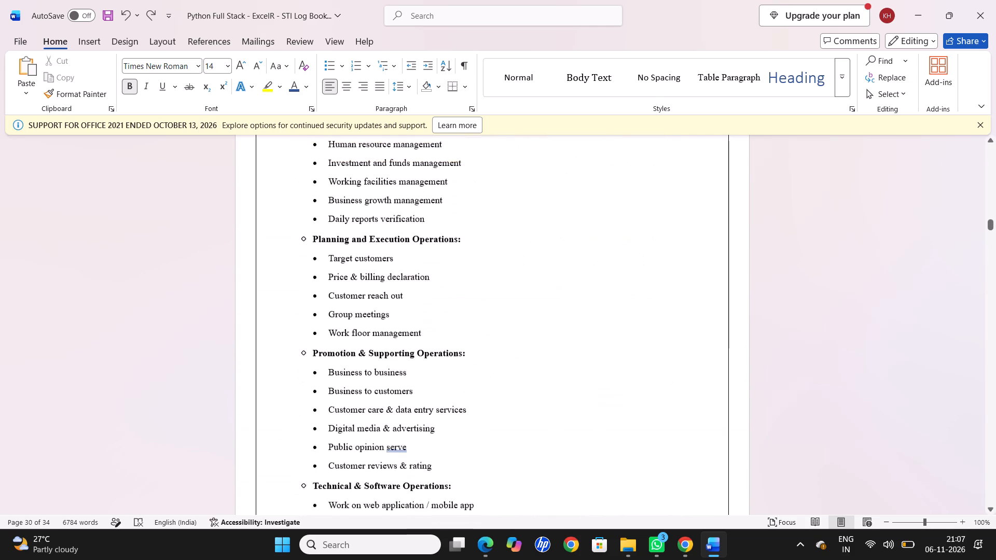
pyautogui.scroll(5, 502, 236)
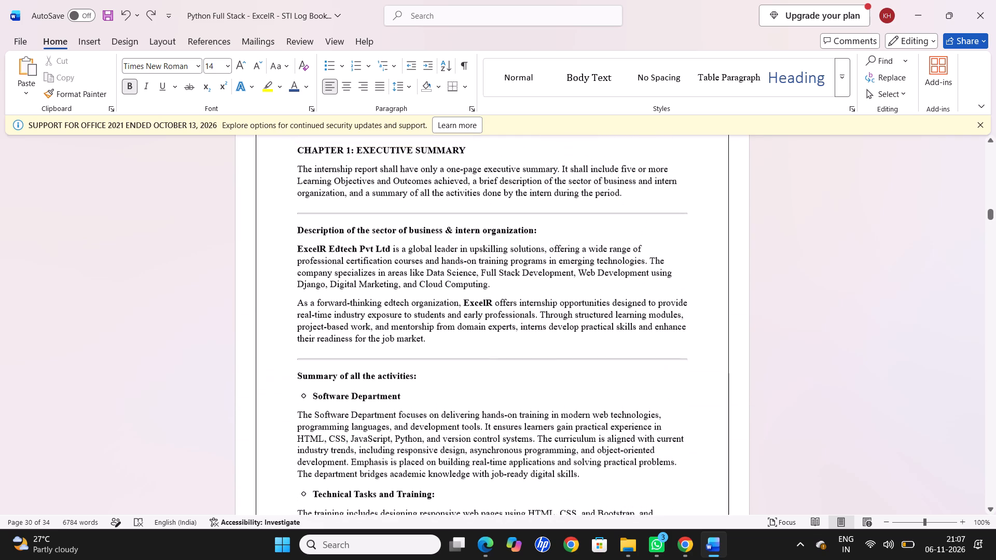
pyautogui.scroll(13, 502, 236)
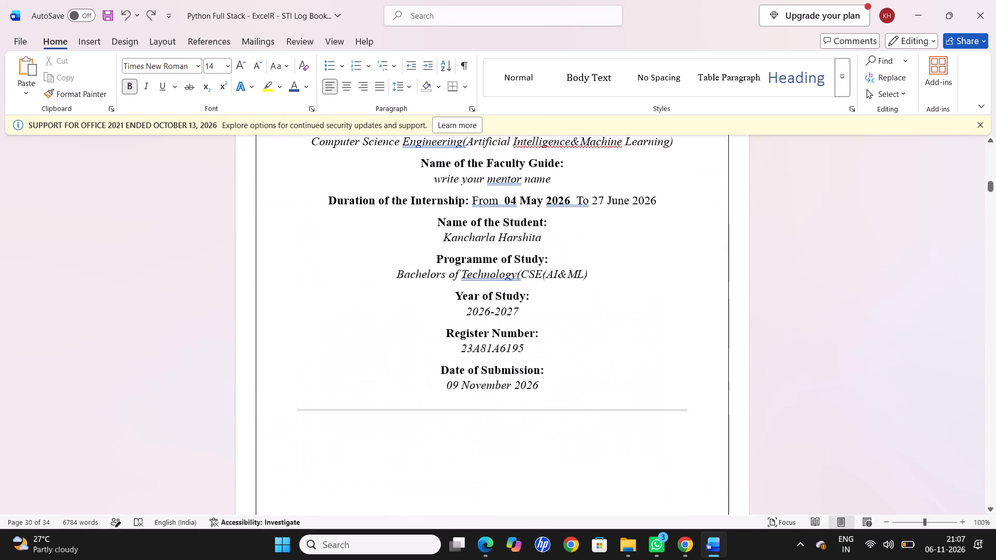
pyautogui.scroll(6, 502, 236)
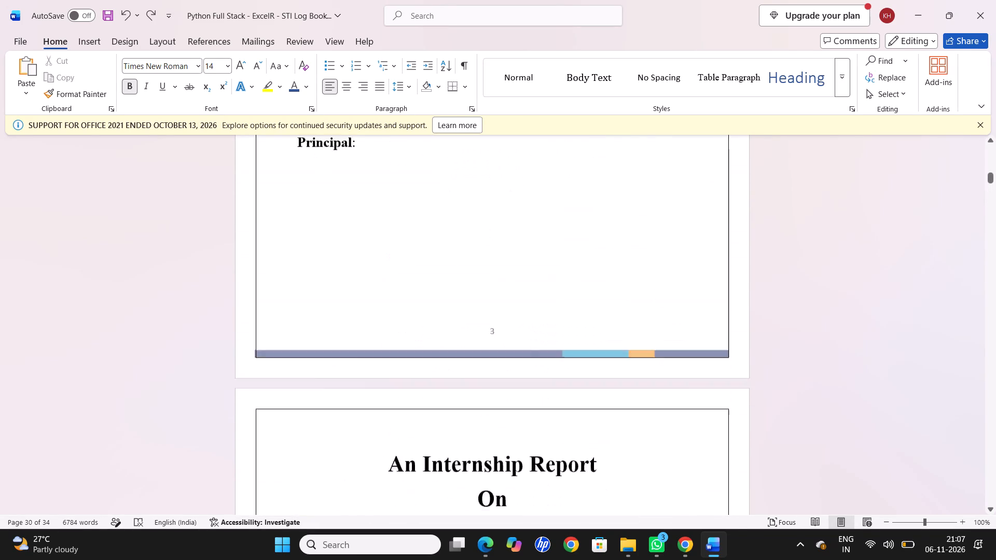
pyautogui.hscroll(2, 502, 236)
pyautogui.scroll(1, 502, 236)
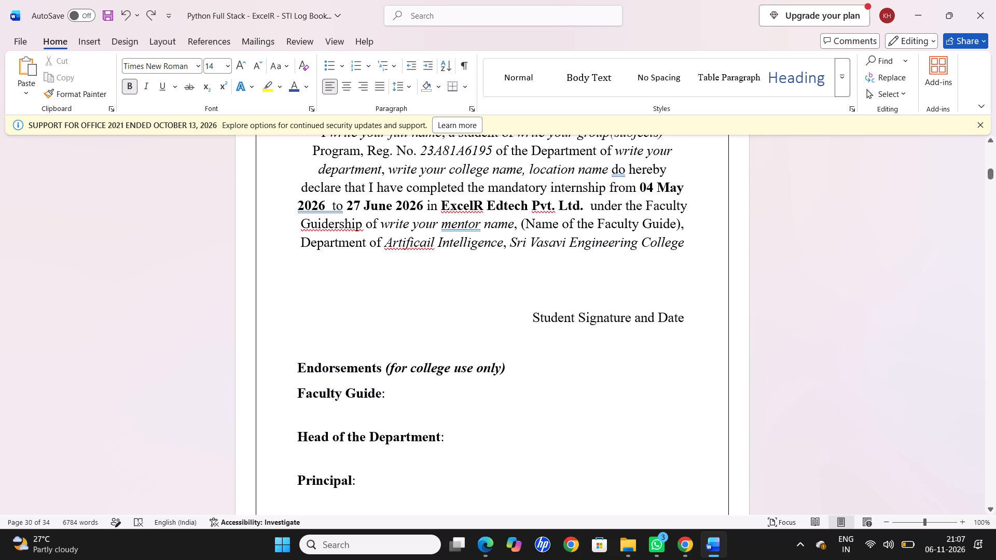
pyautogui.scroll(1, 473, 425)
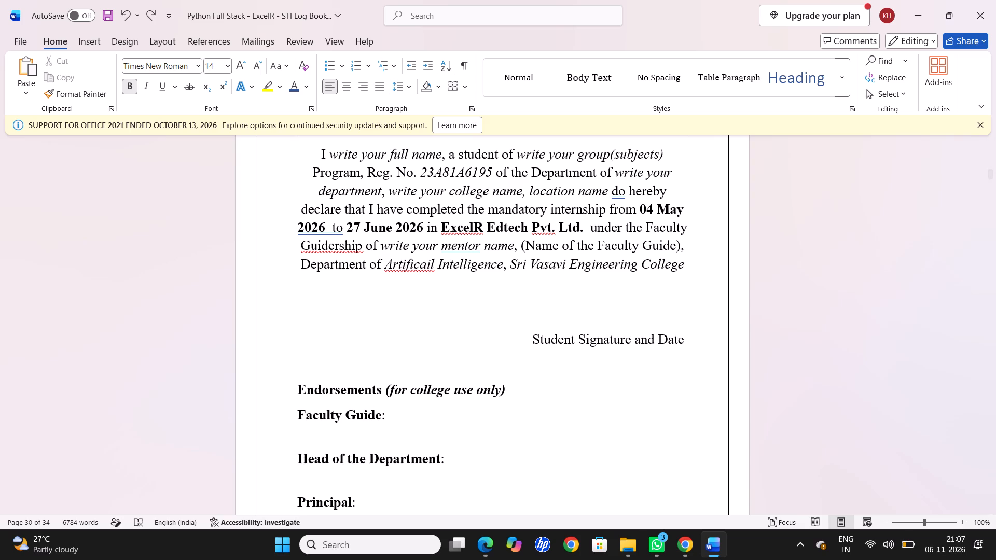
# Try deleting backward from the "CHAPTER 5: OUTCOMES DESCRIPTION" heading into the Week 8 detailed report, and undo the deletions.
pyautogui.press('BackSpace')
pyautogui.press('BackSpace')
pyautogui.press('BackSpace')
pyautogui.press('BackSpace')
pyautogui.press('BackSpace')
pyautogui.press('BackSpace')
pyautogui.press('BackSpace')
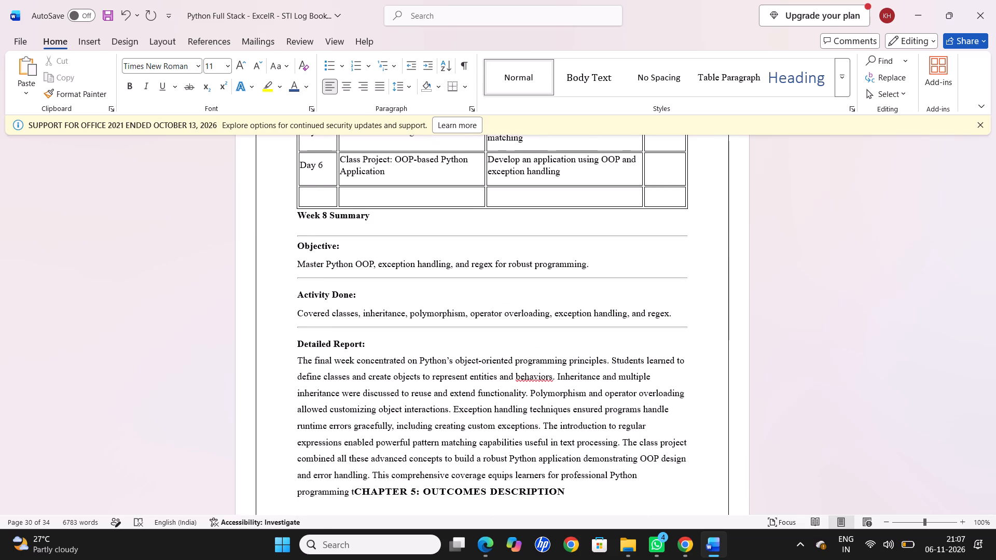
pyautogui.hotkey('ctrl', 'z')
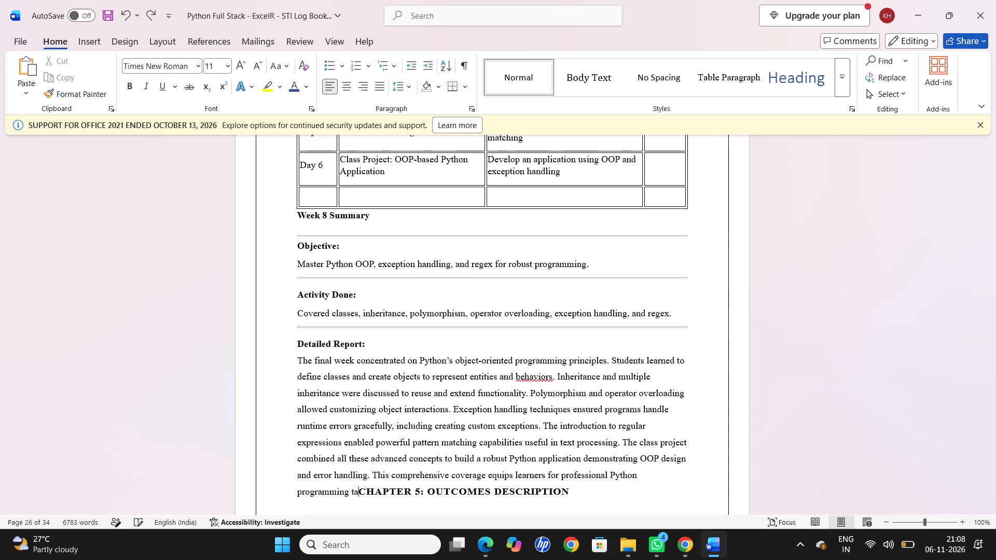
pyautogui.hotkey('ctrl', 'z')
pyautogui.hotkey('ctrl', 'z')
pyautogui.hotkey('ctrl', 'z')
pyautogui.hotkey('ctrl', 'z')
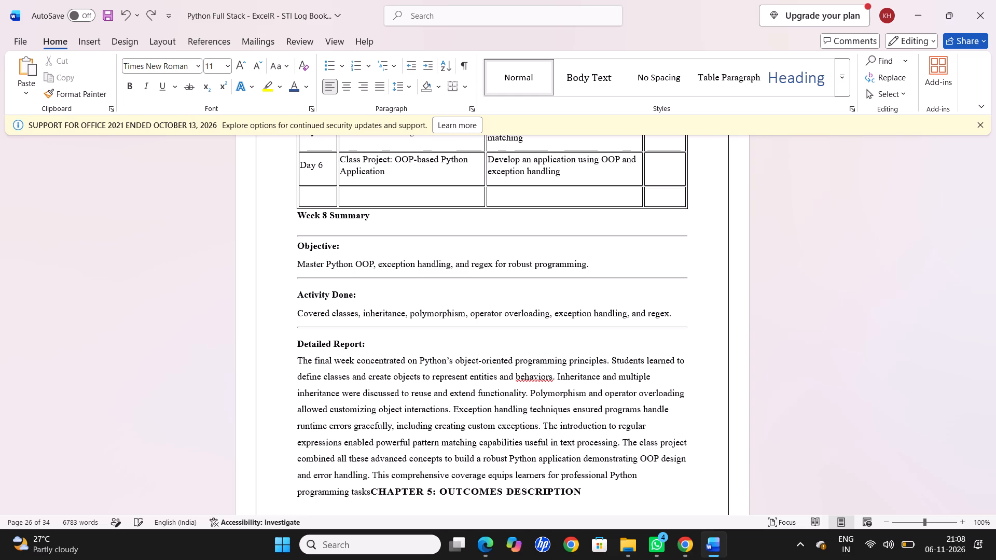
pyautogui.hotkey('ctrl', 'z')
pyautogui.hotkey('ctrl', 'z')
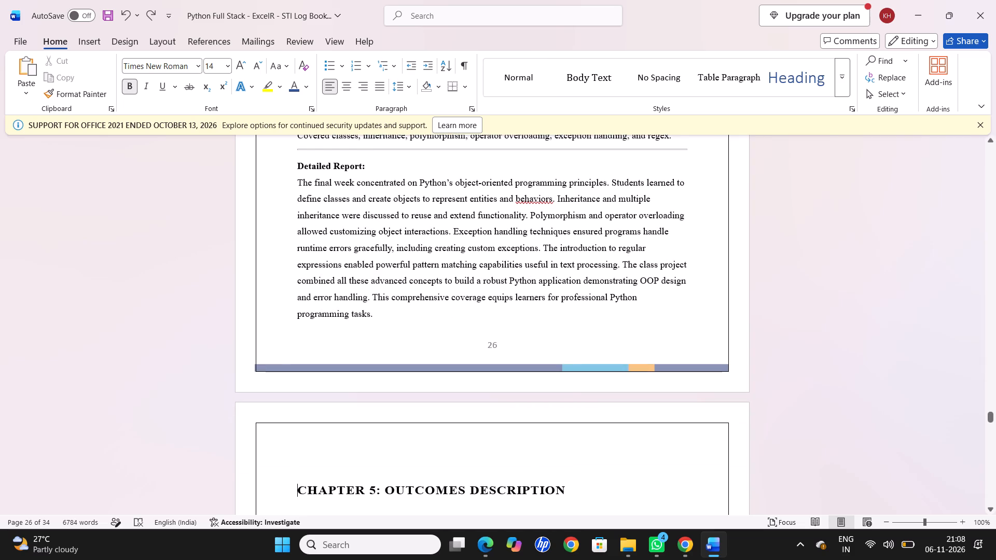
# Delete the blank line directly above the "CHAPTER 5: OUTCOMES DESCRIPTION" heading on page 27.
pyautogui.press('BackSpace')
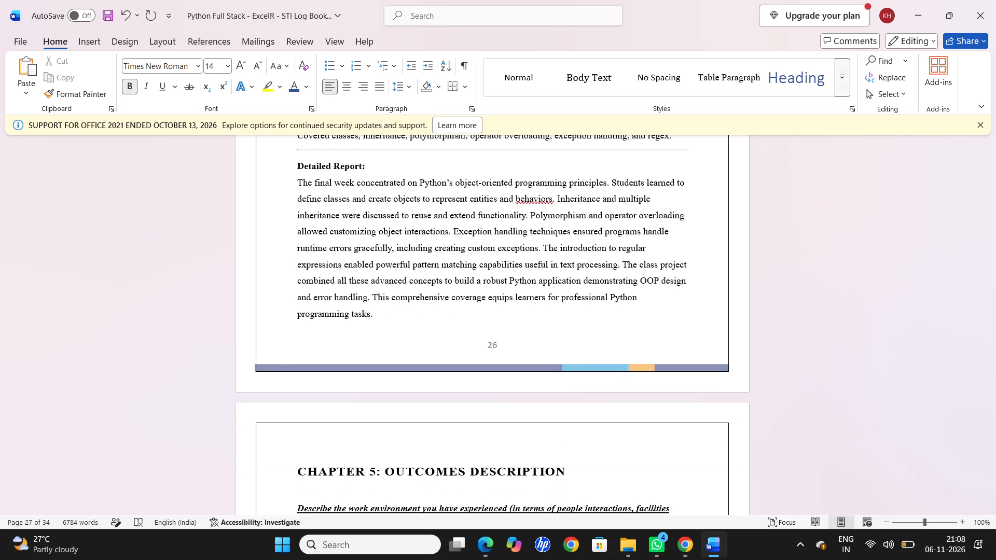
# Replace the "write your mentor name" placeholder under "Name of the Faculty Guide" on the title page with the guide's name, including the title "Mr.".
pyautogui.scroll(18, 688, 257)
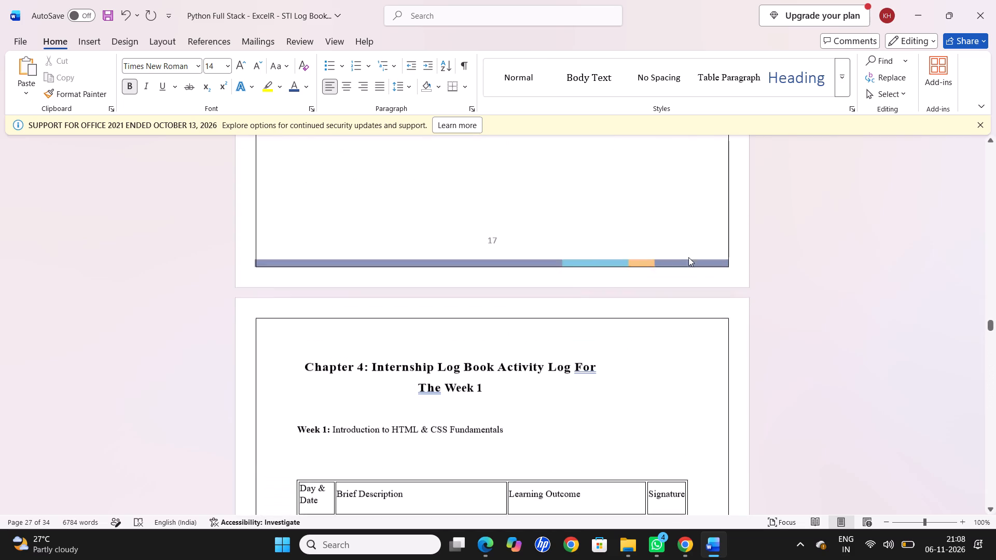
pyautogui.scroll(16, 688, 257)
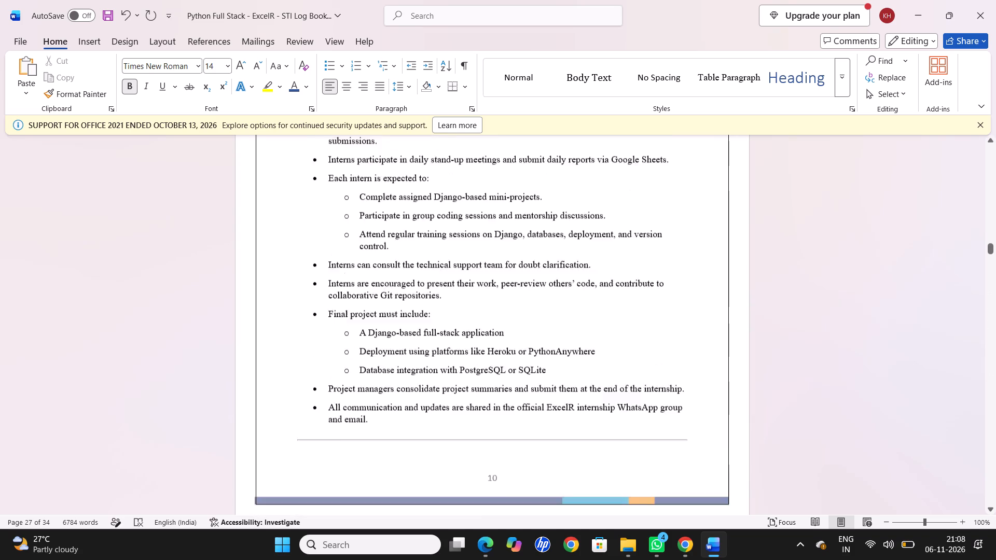
pyautogui.scroll(18, 688, 257)
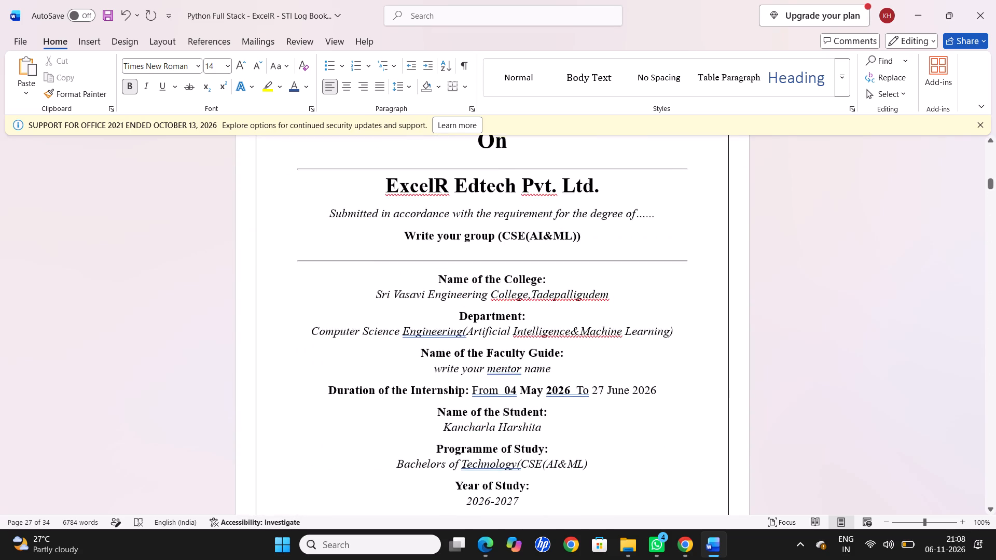
pyautogui.scroll(-1, 688, 257)
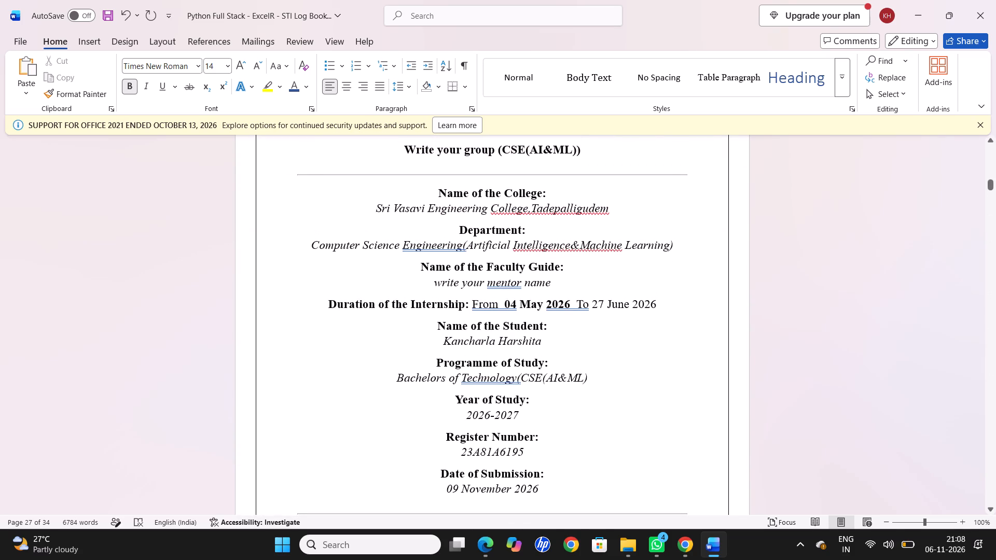
pyautogui.click(553, 286)
pyautogui.press('BackSpace')
pyautogui.press('BackSpace')
pyautogui.press('BackSpace')
pyautogui.press('BackSpace')
pyautogui.press('BackSpace')
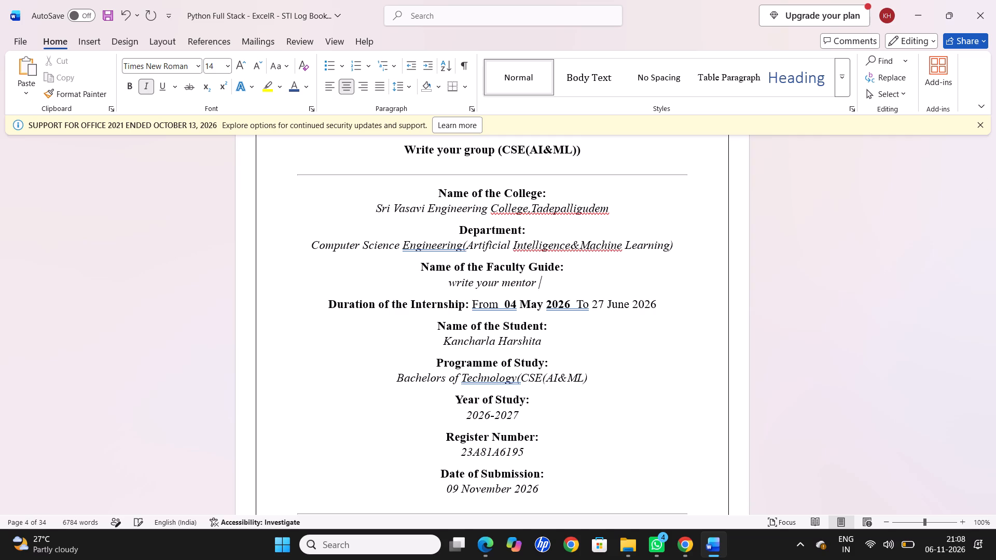
pyautogui.press('BackSpace')
pyautogui.press('BackSpace')
pyautogui.press('BackSpace')
pyautogui.press('BackSpace')
pyautogui.press('BackSpace')
pyautogui.press('BackSpace')
pyautogui.press('BackSpace')
pyautogui.press('BackSpace')
pyautogui.press('BackSpace')
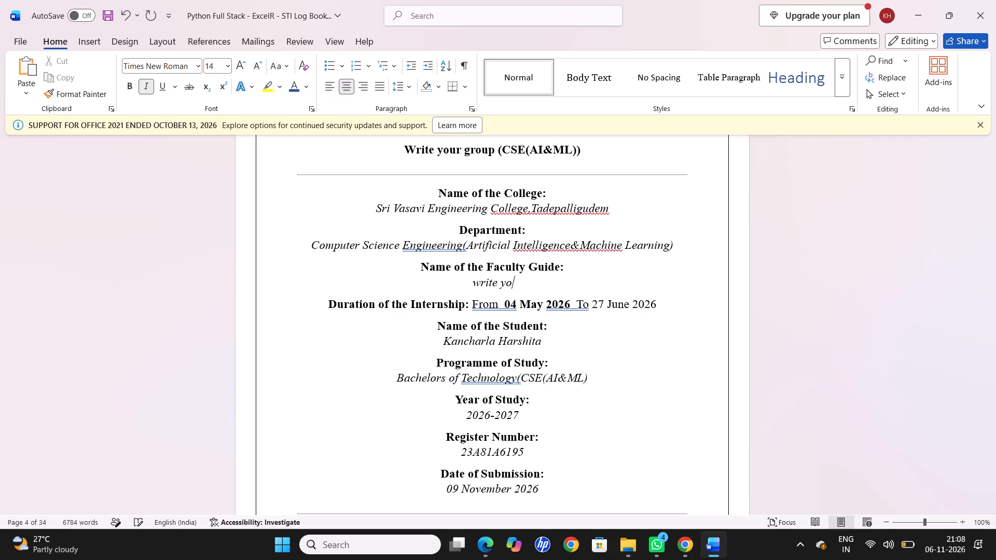
pyautogui.press('BackSpace')
pyautogui.press('BackSpace')
pyautogui.press('BackSpace')
pyautogui.press('BackSpace')
pyautogui.press('BackSpace')
pyautogui.press('BackSpace')
pyautogui.press('BackSpace')
pyautogui.press('BackSpace')
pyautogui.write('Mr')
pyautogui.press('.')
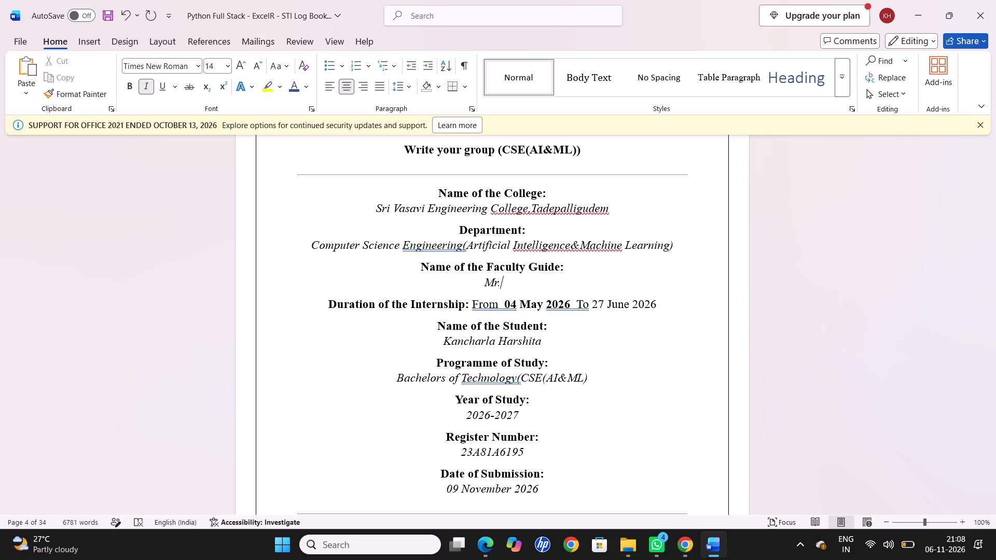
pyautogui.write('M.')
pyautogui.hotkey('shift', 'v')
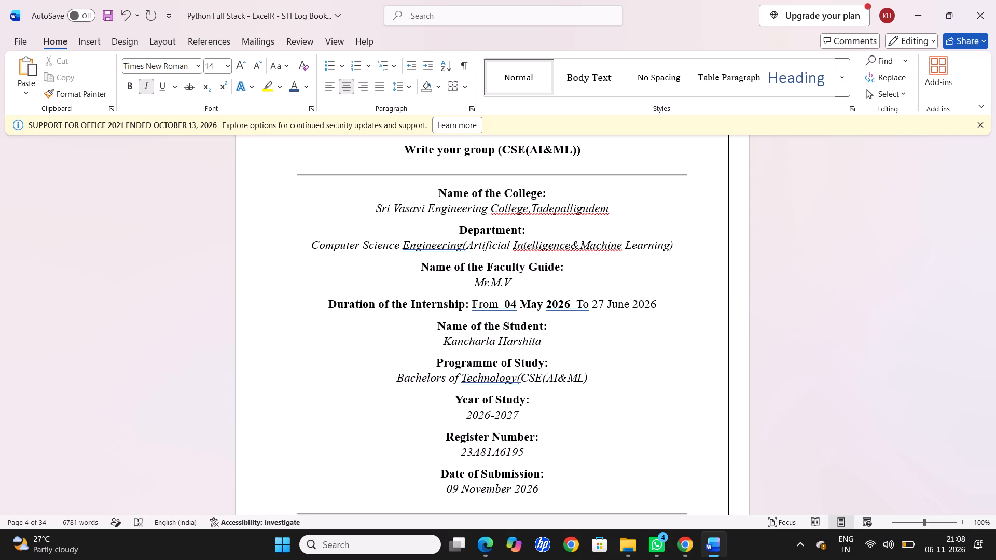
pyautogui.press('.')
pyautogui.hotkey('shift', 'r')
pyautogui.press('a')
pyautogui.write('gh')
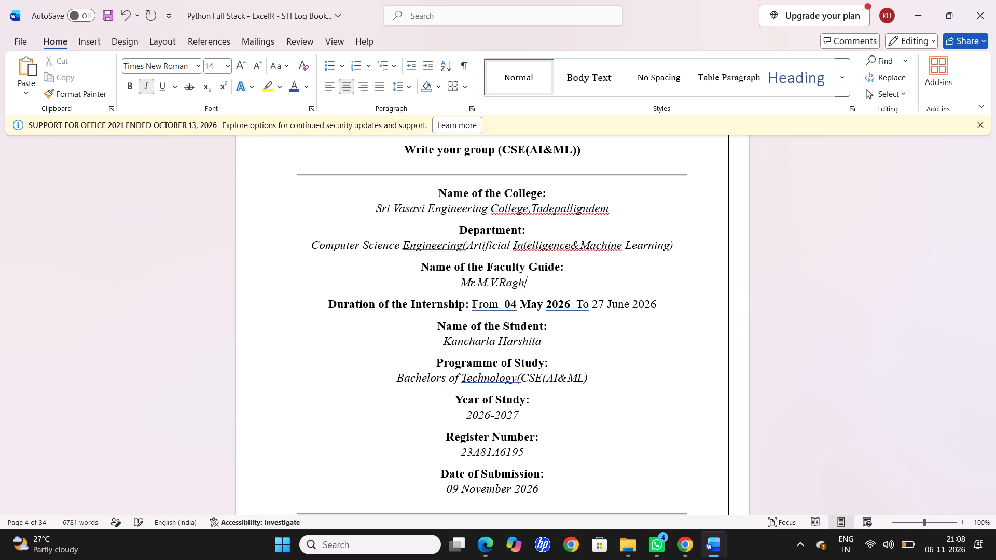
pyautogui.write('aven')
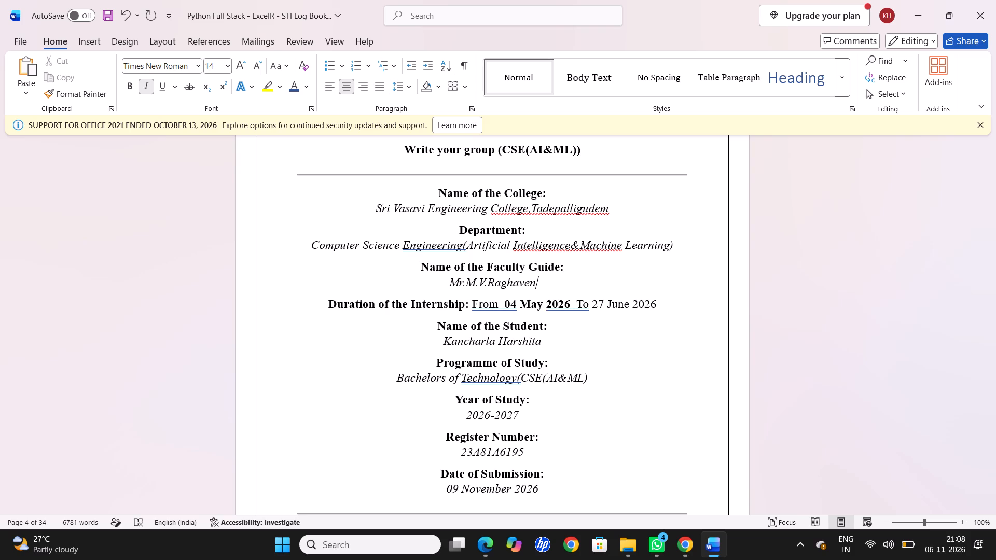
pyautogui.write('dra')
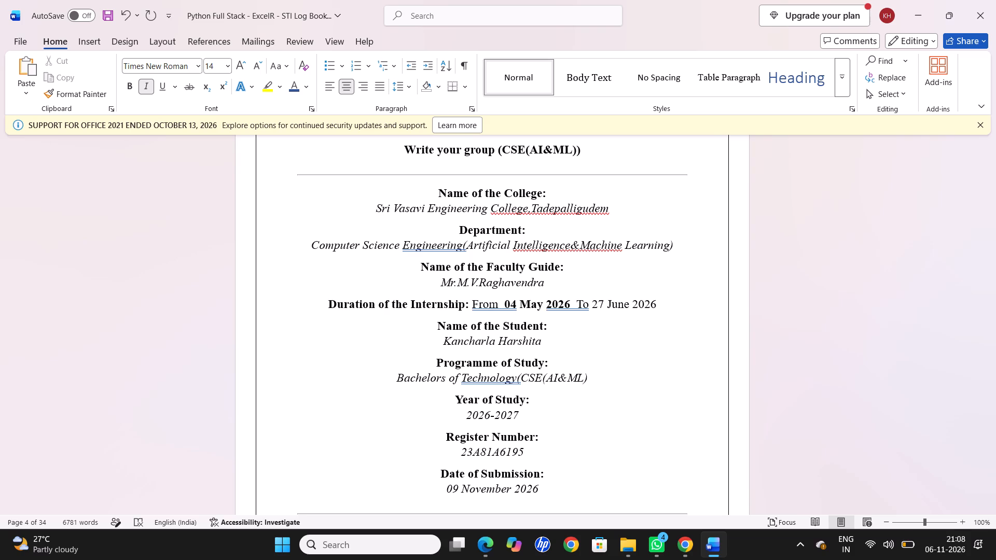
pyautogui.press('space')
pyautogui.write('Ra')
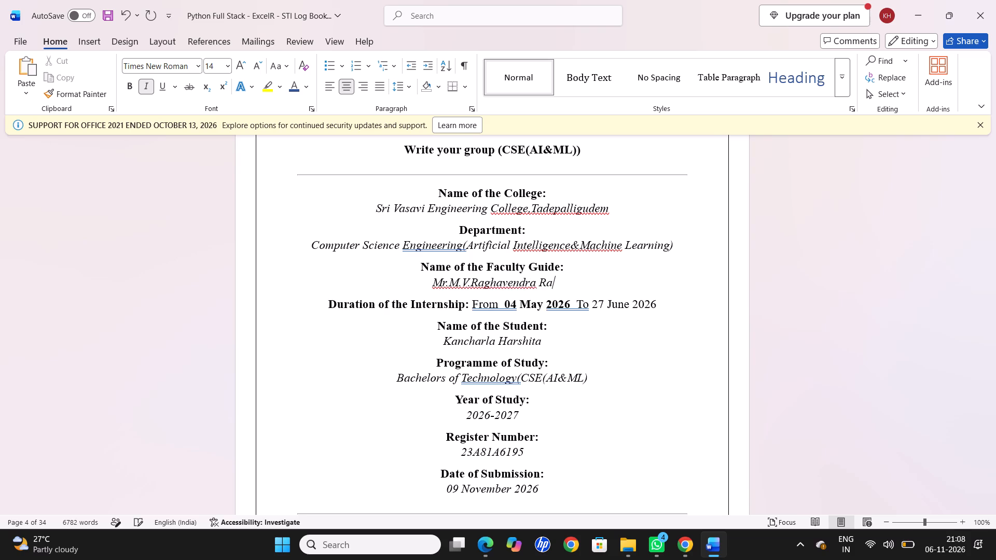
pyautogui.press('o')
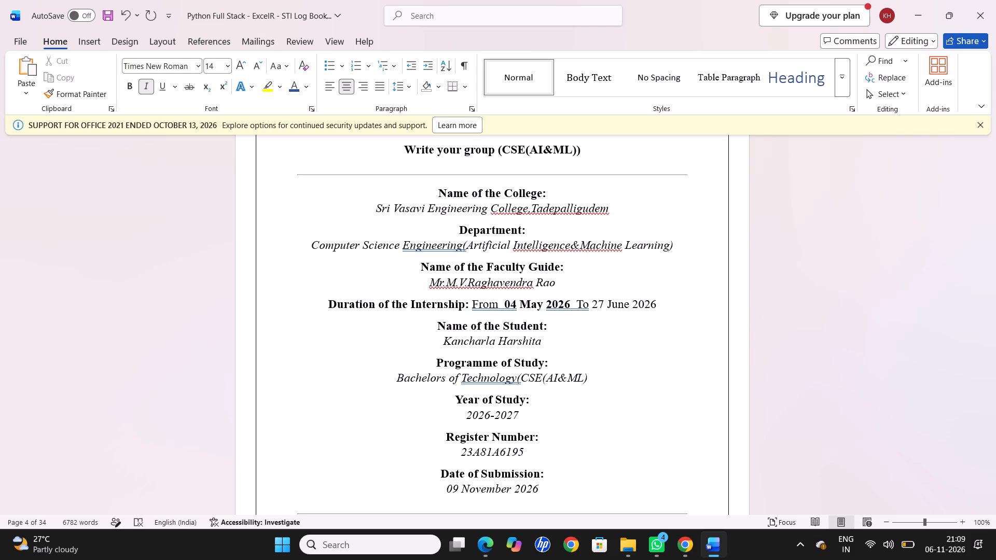
# Copy the faculty guide's name from the title page.
pyautogui.moveTo(431, 282); pyautogui.dragTo(471, 283)
pyautogui.moveTo(471, 283); pyautogui.dragTo(560, 280)
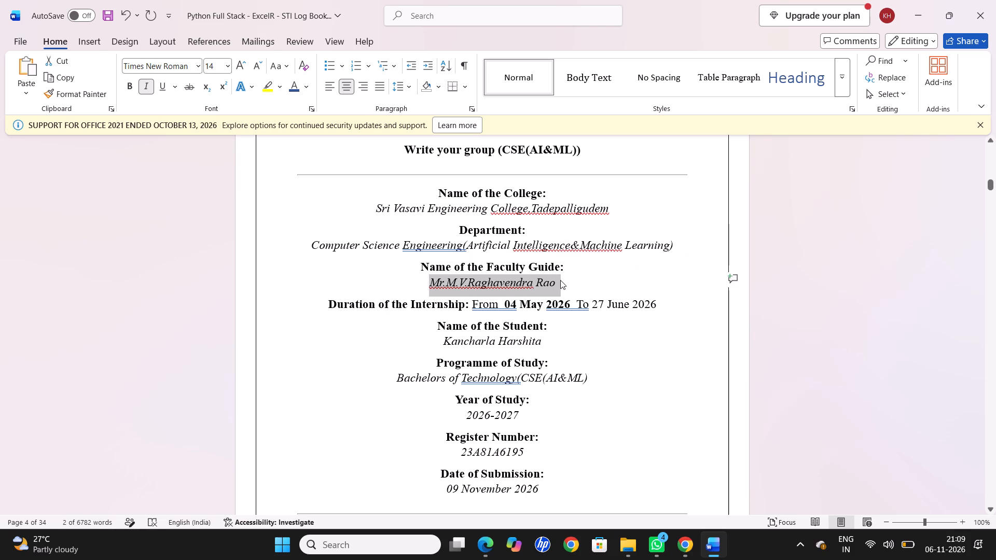
pyautogui.hotkey('ctrl', 'c')
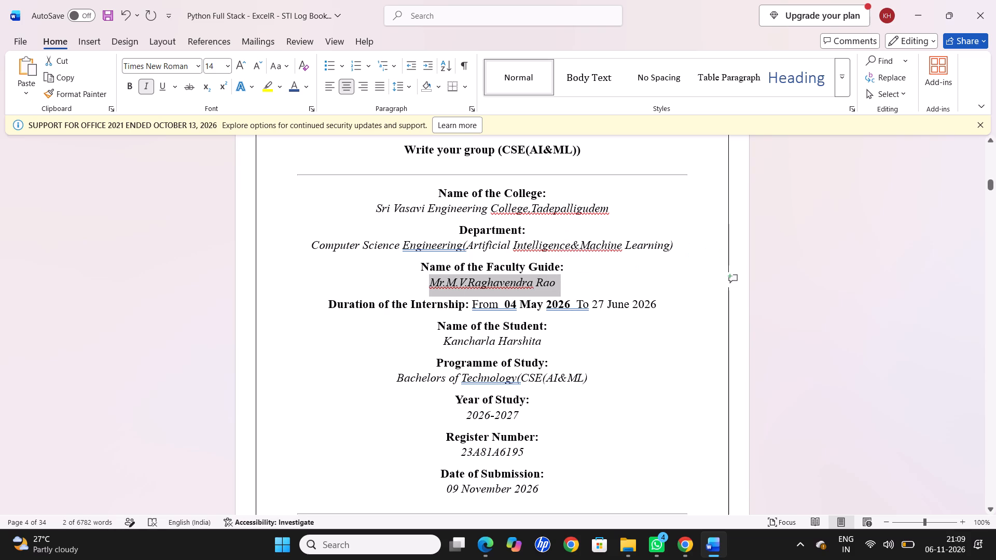
pyautogui.click(590, 346)
# Replace "write your mentor name, (Name of the Faculty Guide)" in the student declaration with the copied guide's name, removing the extra paragraph break before ", Department of".
pyautogui.scroll(-1, 590, 346)
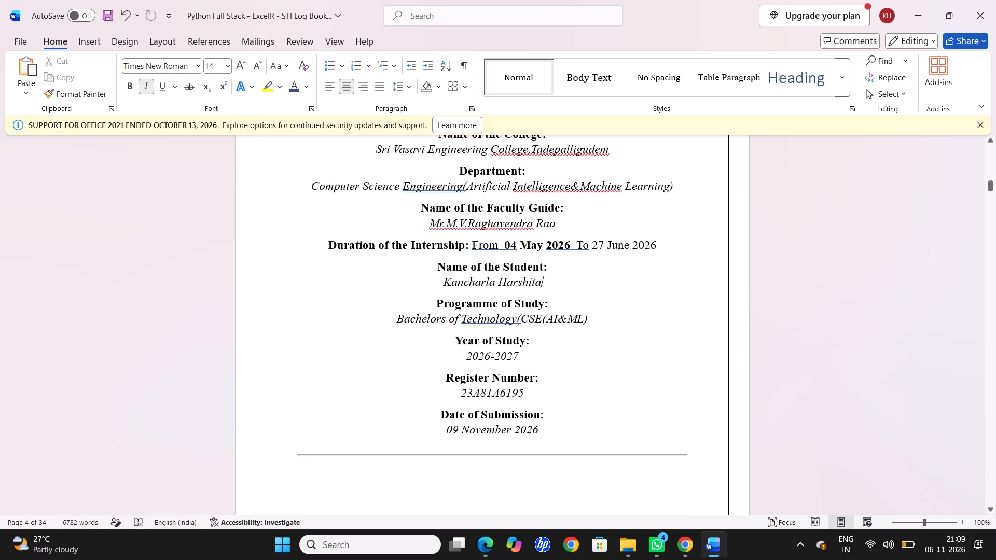
pyautogui.scroll(-6, 591, 328)
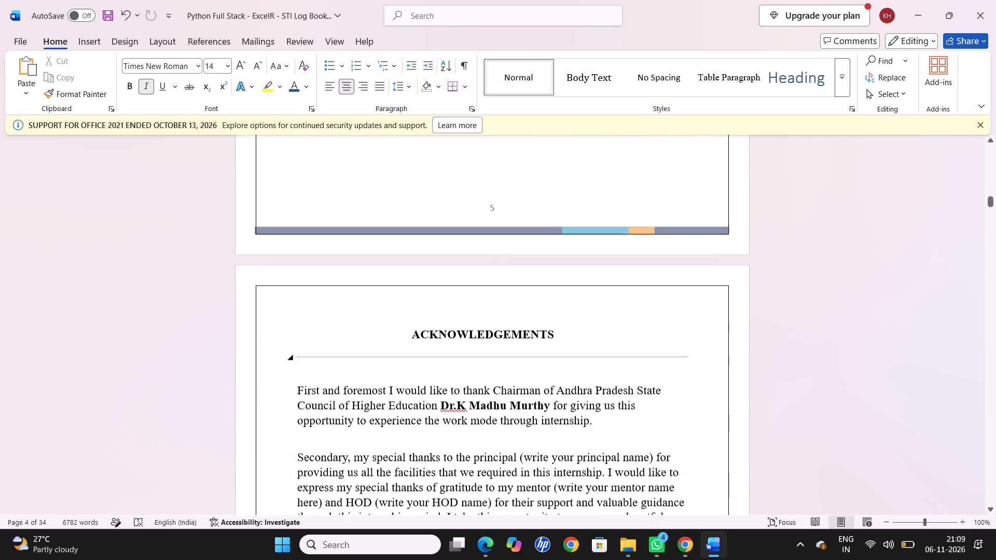
pyautogui.scroll(-2, 591, 328)
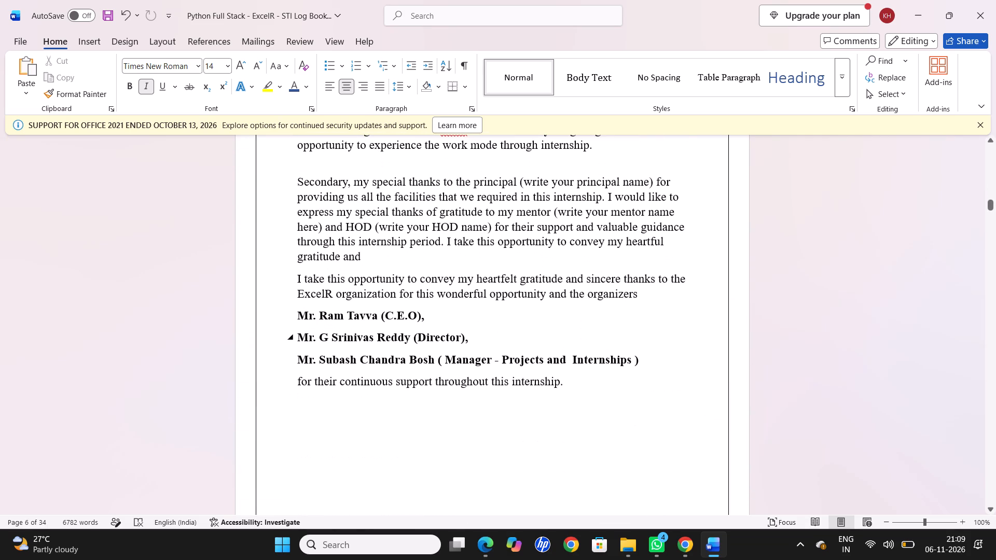
pyautogui.scroll(-4, 591, 328)
pyautogui.scroll(1, 591, 328)
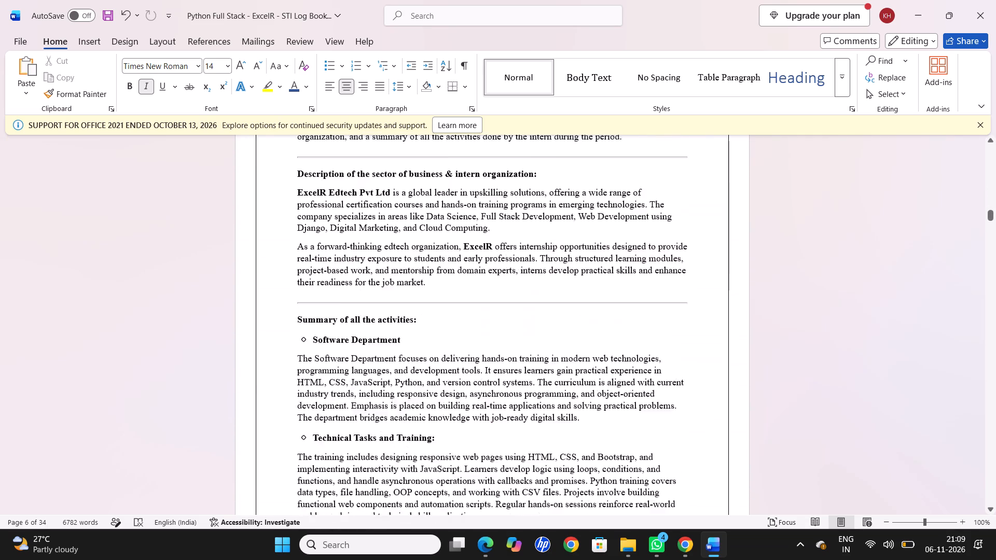
pyautogui.scroll(12, 591, 328)
pyautogui.scroll(-1, 591, 328)
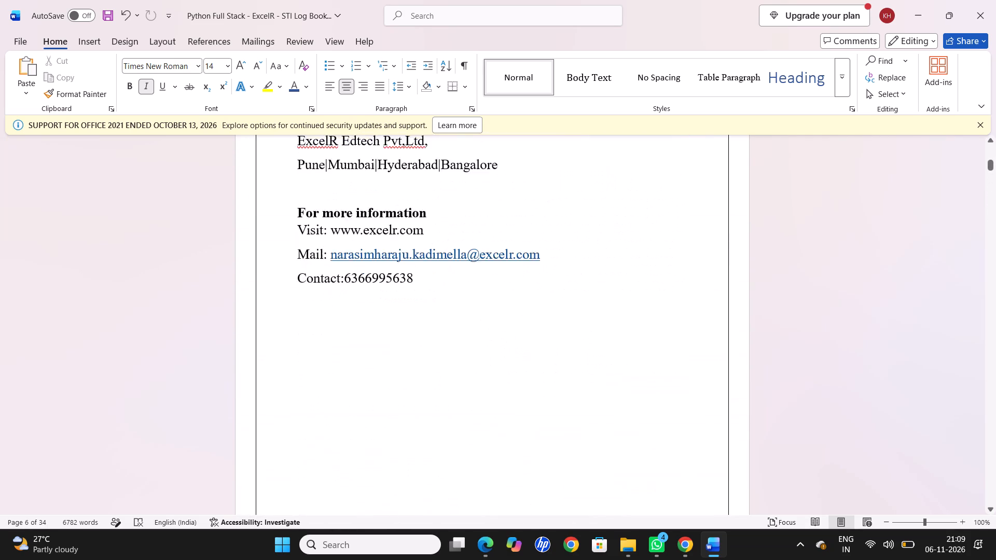
pyautogui.scroll(-1, 591, 328)
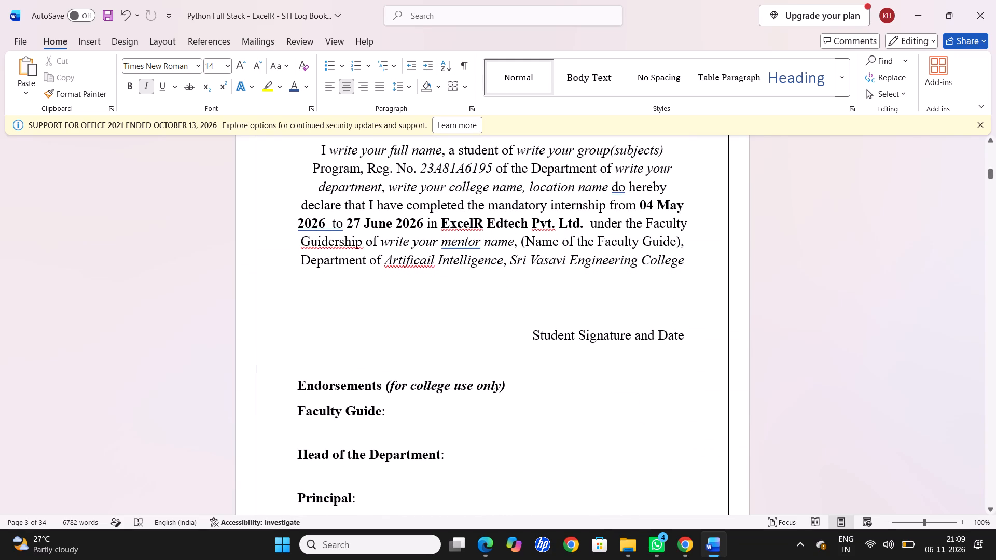
pyautogui.click(680, 245)
pyautogui.press('BackSpace')
pyautogui.press('BackSpace')
pyautogui.press('BackSpace')
pyautogui.press('BackSpace')
pyautogui.press('BackSpace')
pyautogui.press('BackSpace')
pyautogui.press('BackSpace')
pyautogui.press('BackSpace')
pyautogui.press('BackSpace')
pyautogui.press('BackSpace')
pyautogui.press('BackSpace')
pyautogui.press('BackSpace')
pyautogui.press('BackSpace')
pyautogui.press('BackSpace')
pyautogui.press('BackSpace')
pyautogui.press('BackSpace')
pyautogui.press('BackSpace')
pyautogui.press('BackSpace')
pyautogui.press('BackSpace')
pyautogui.press('BackSpace')
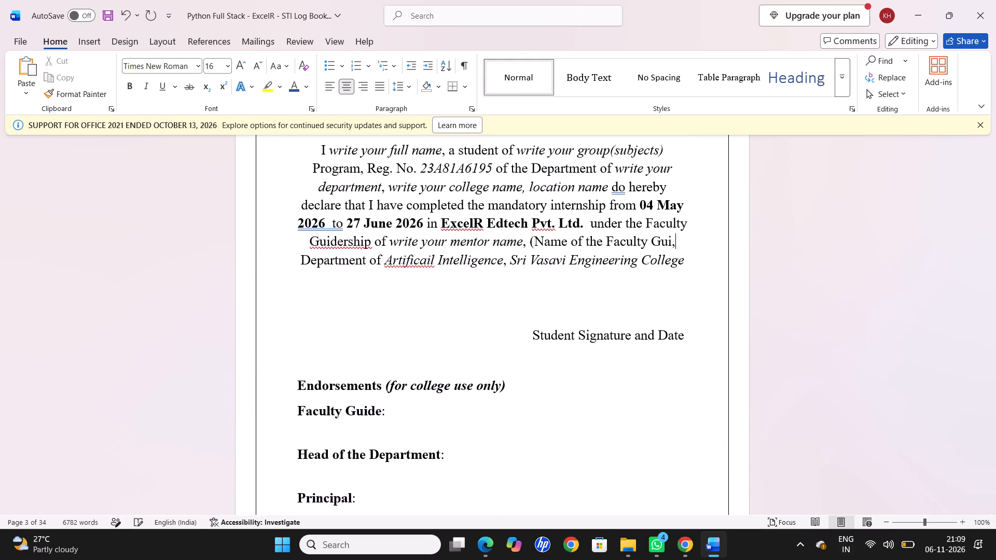
pyautogui.press('BackSpace')
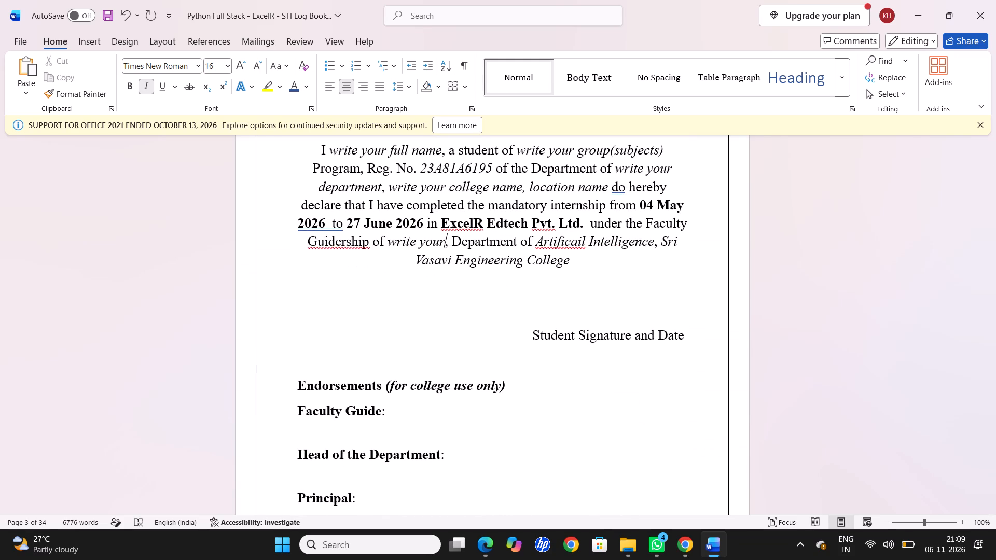
pyautogui.press('BackSpace')
pyautogui.press('BackSpace')
pyautogui.press('BackSpace')
pyautogui.press('BackSpace')
pyautogui.press('BackSpace')
pyautogui.press('BackSpace')
pyautogui.press('BackSpace')
pyautogui.press('BackSpace')
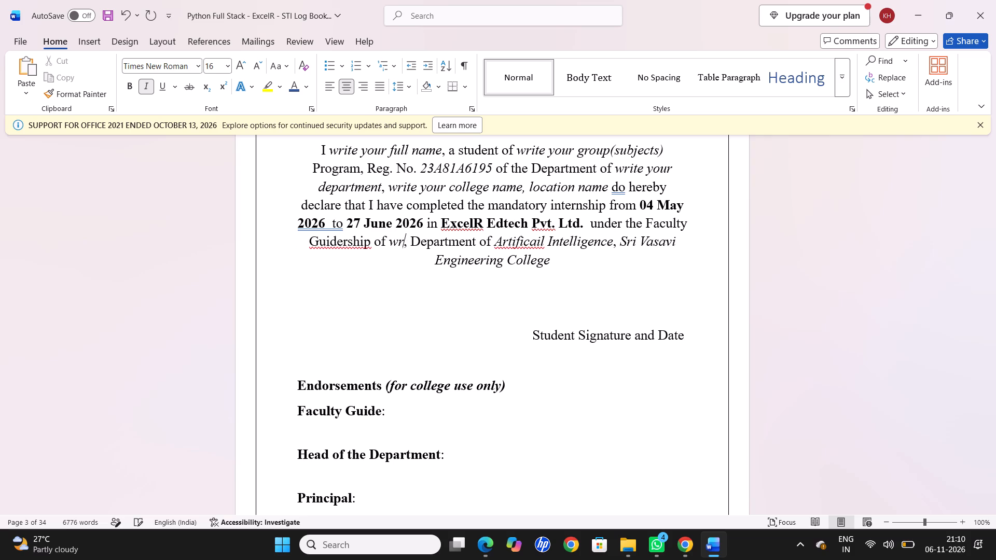
pyautogui.press('BackSpace')
pyautogui.press('BackSpace')
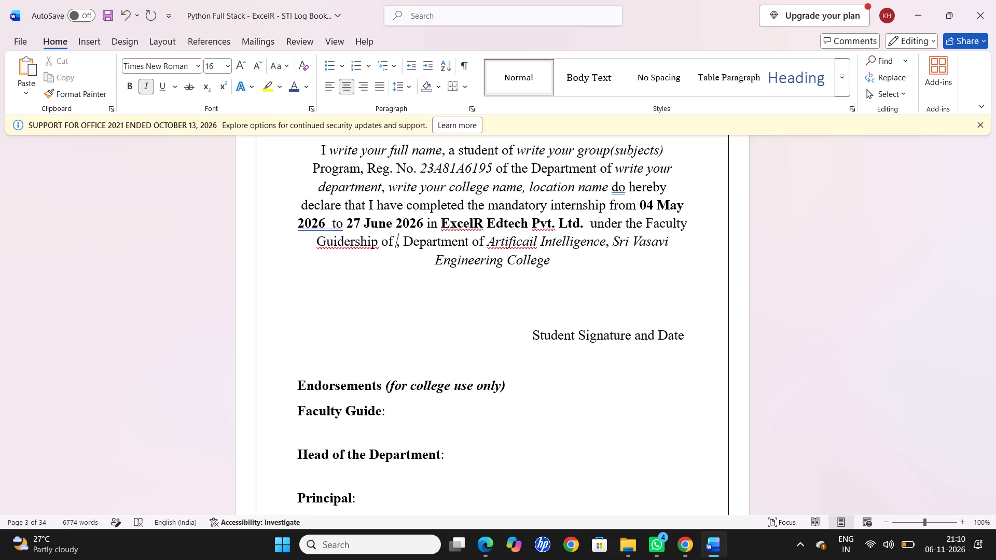
pyautogui.hotkey('ctrl', 'v')
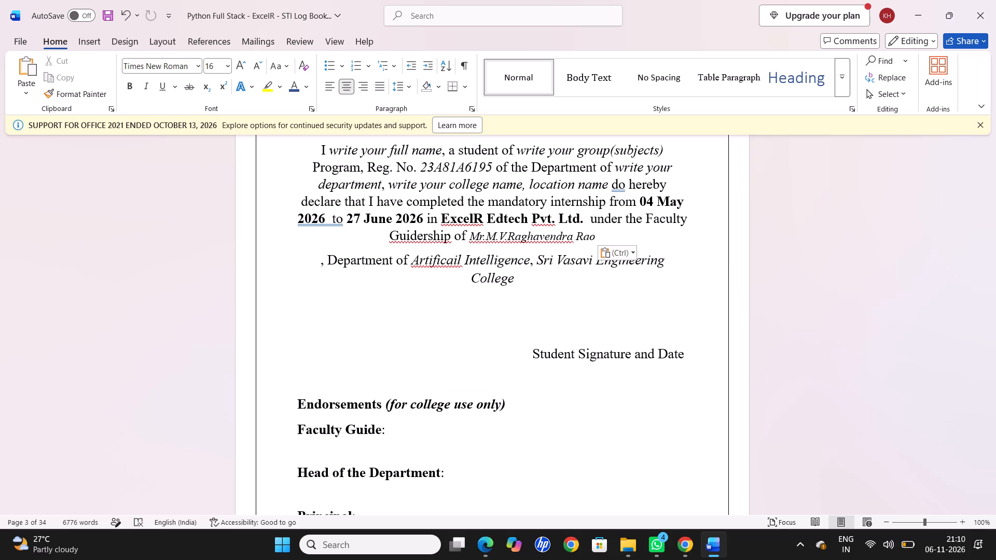
pyautogui.press('BackSpace')
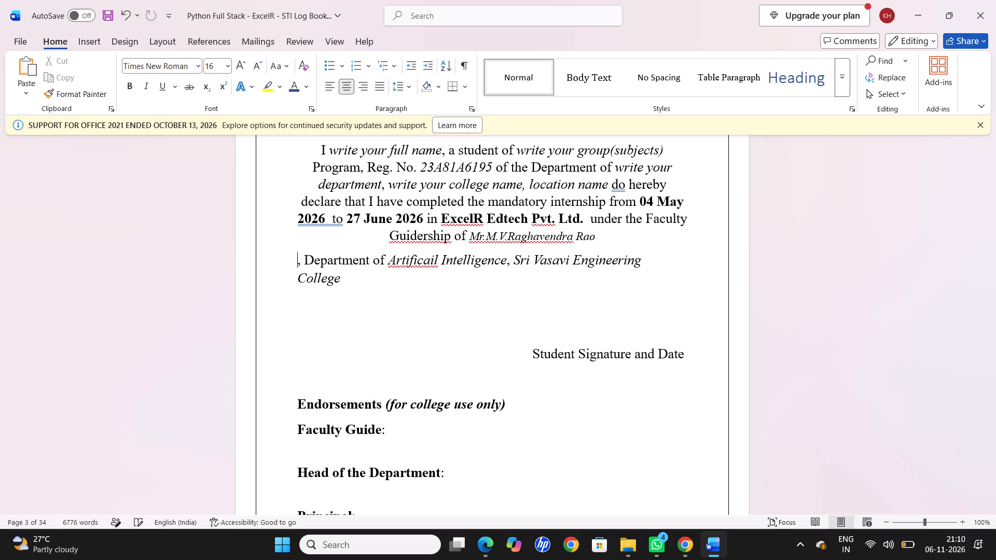
pyautogui.press('BackSpace')
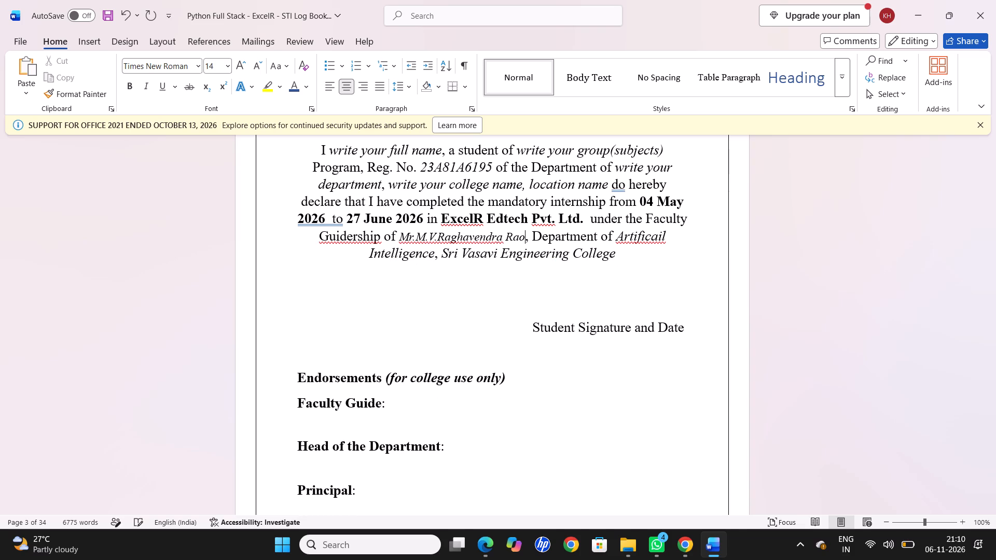
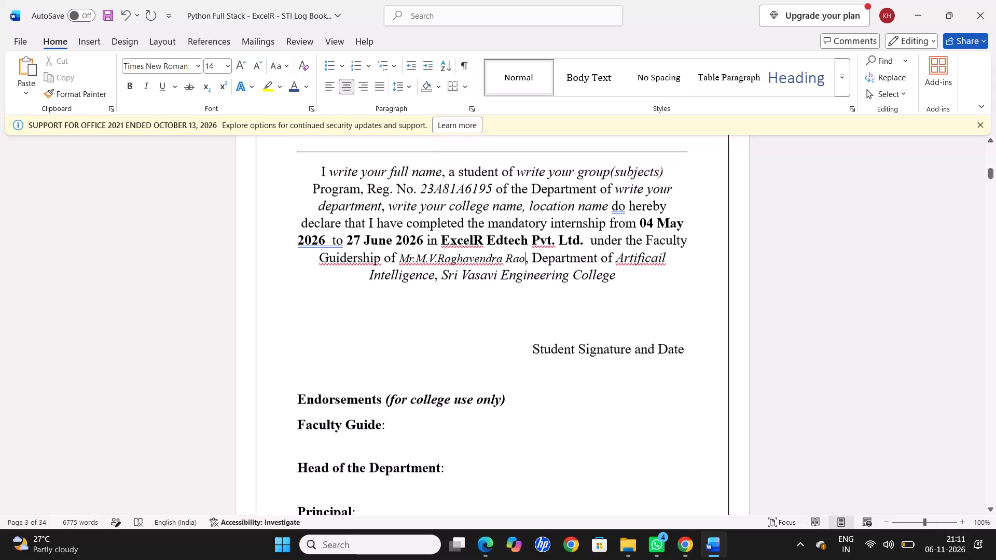
# Insert a blank line above the "An Internship Report" heading at the bottom of page 3 to push it onto the title page above "On".
pyautogui.scroll(2, 472, 289)
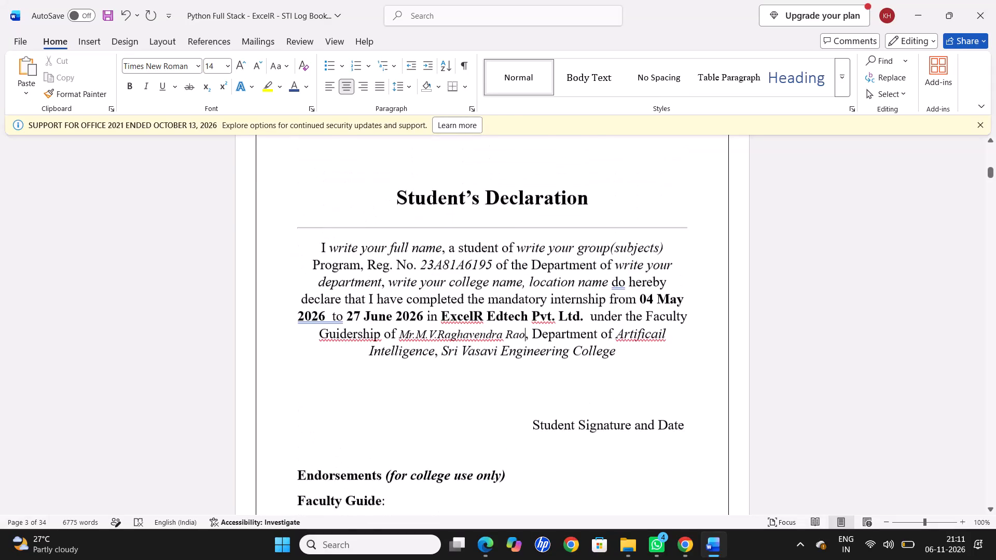
pyautogui.scroll(6, 472, 289)
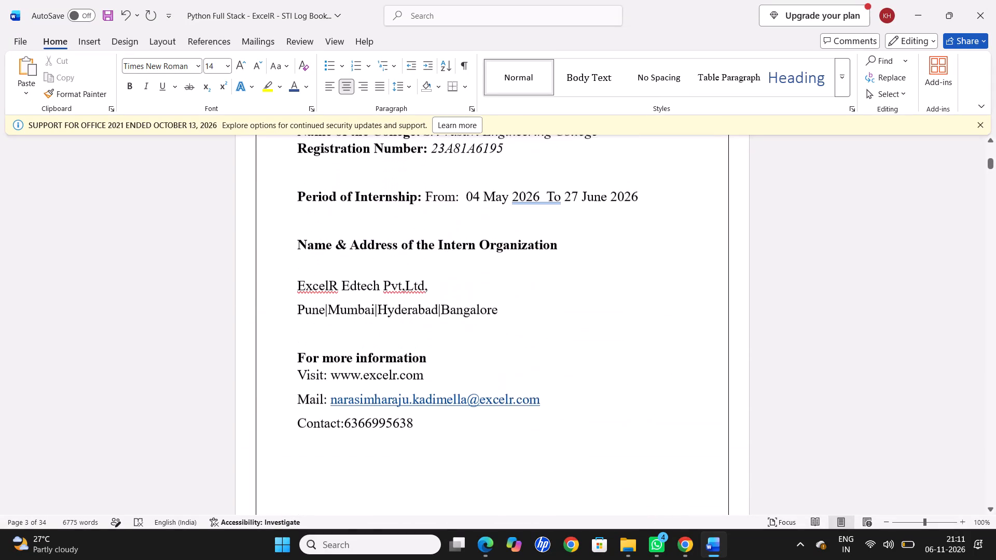
pyautogui.scroll(4, 472, 289)
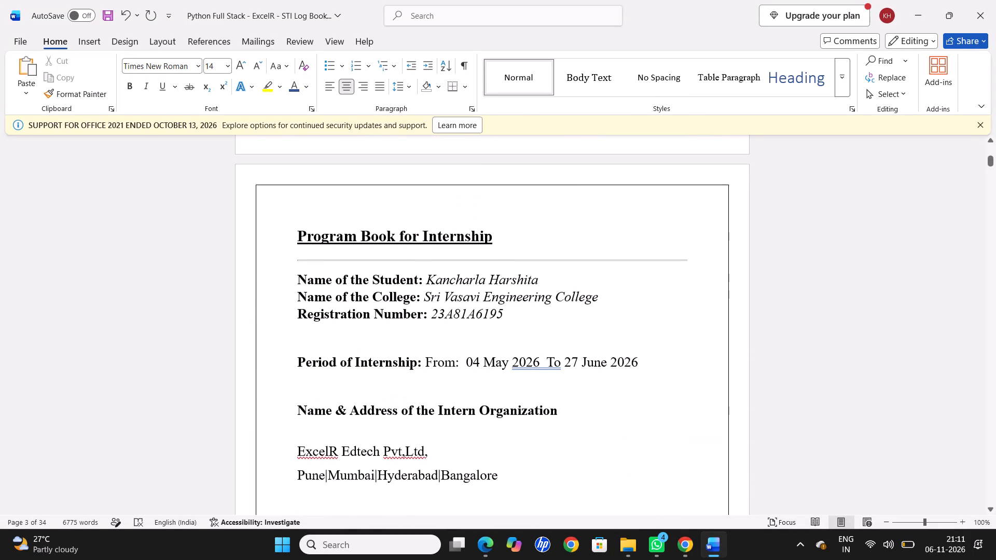
pyautogui.keyDown('ctrl'); pyautogui.scroll(1, 472, 289); pyautogui.keyUp('ctrl')
pyautogui.scroll(-4, 472, 289)
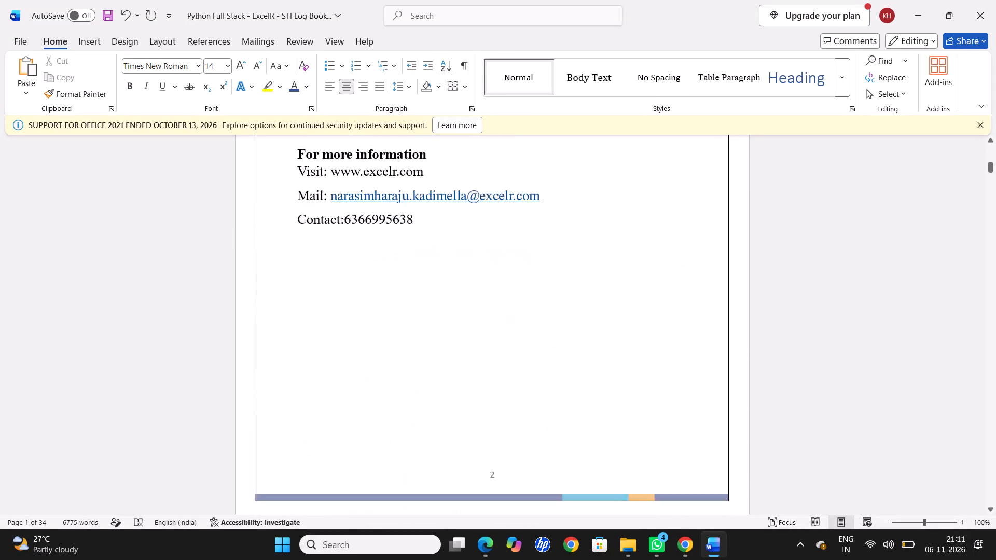
pyautogui.scroll(-3, 472, 289)
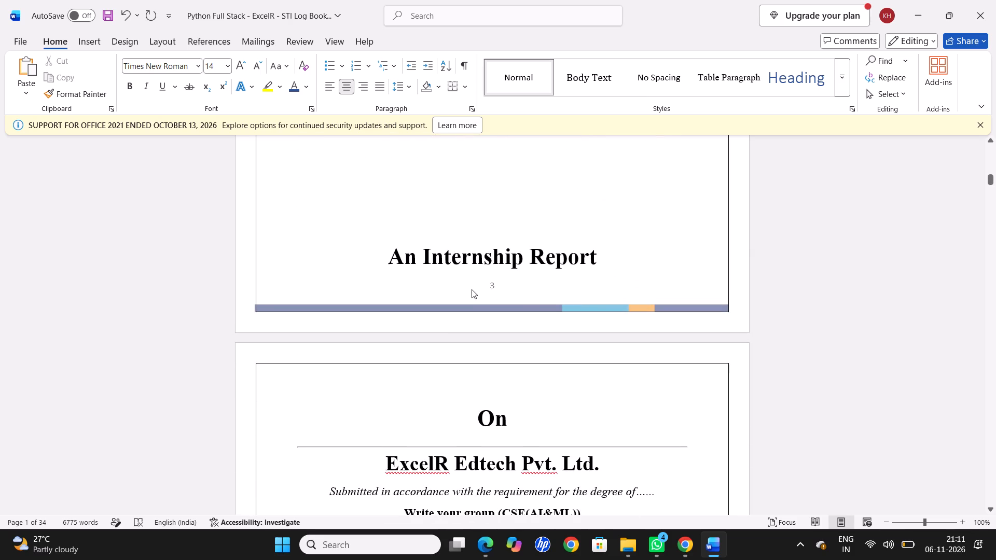
pyautogui.scroll(-1, 472, 289)
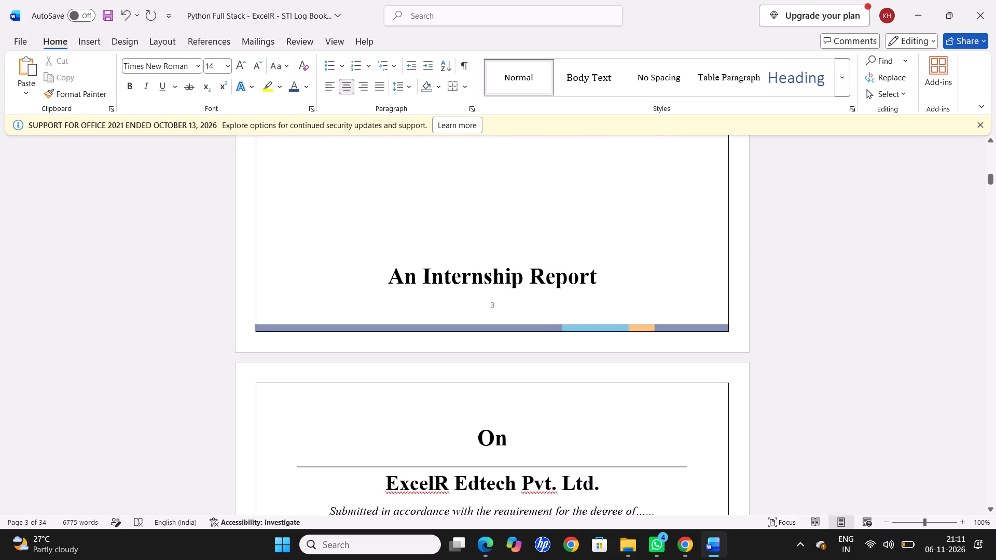
pyautogui.click(418, 246)
pyautogui.press('Return')
pyautogui.scroll(-2, 513, 366)
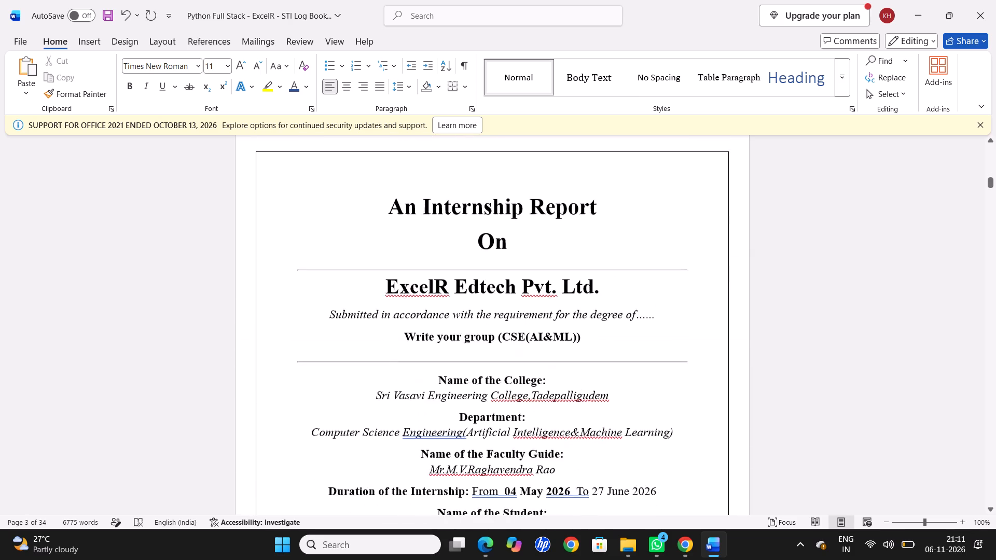
pyautogui.scroll(-2, 513, 366)
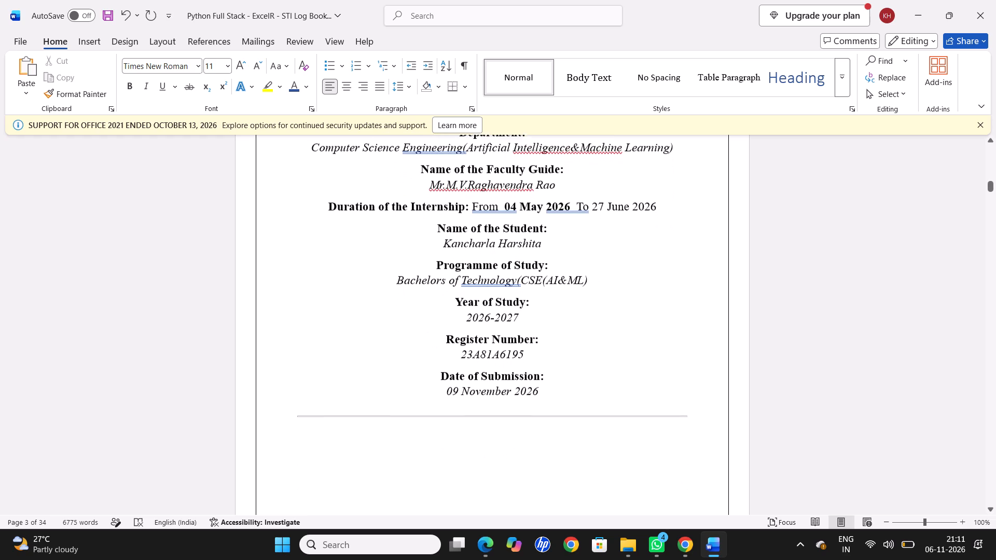
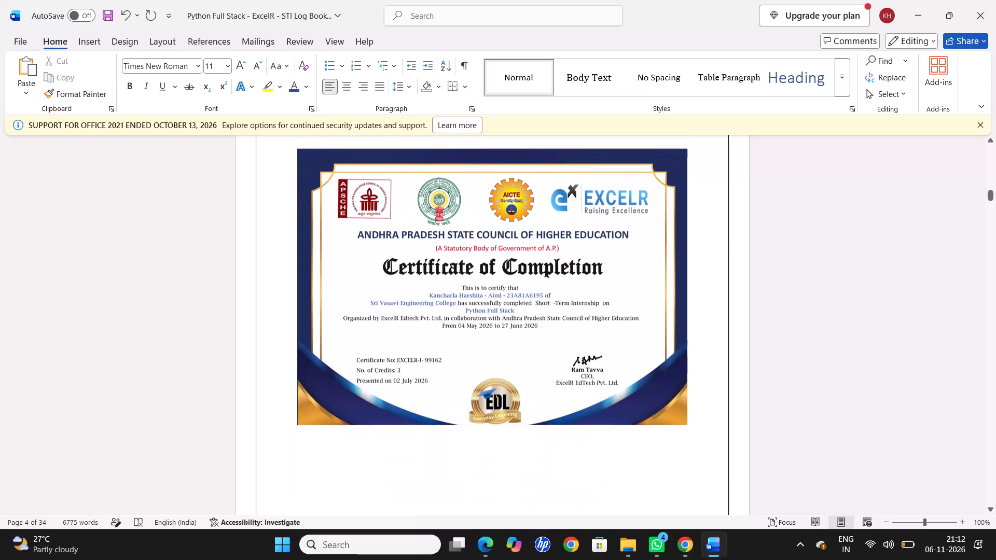
# Save the edited Python Full Stack ExcelR log book document.
pyautogui.scroll(1, 513, 366)
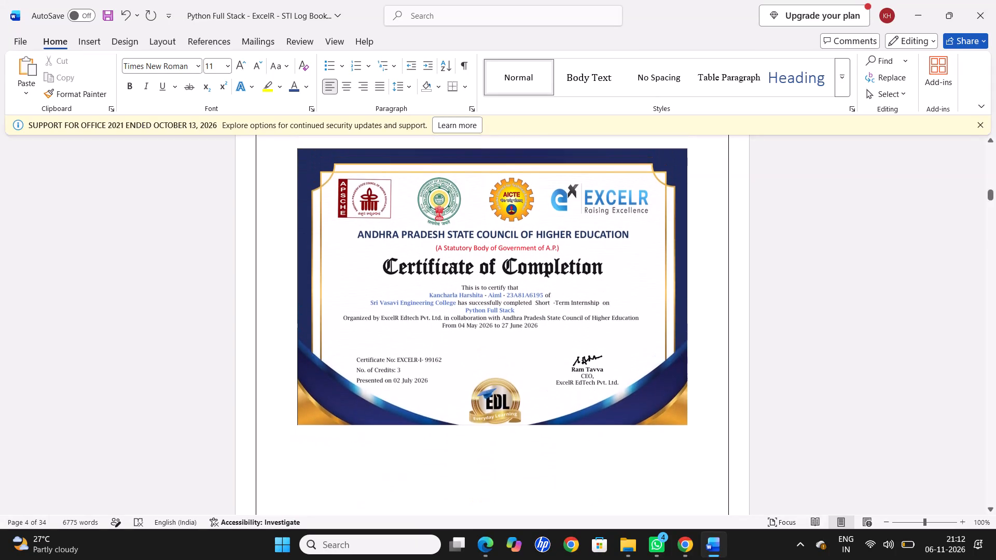
pyautogui.scroll(1, 513, 366)
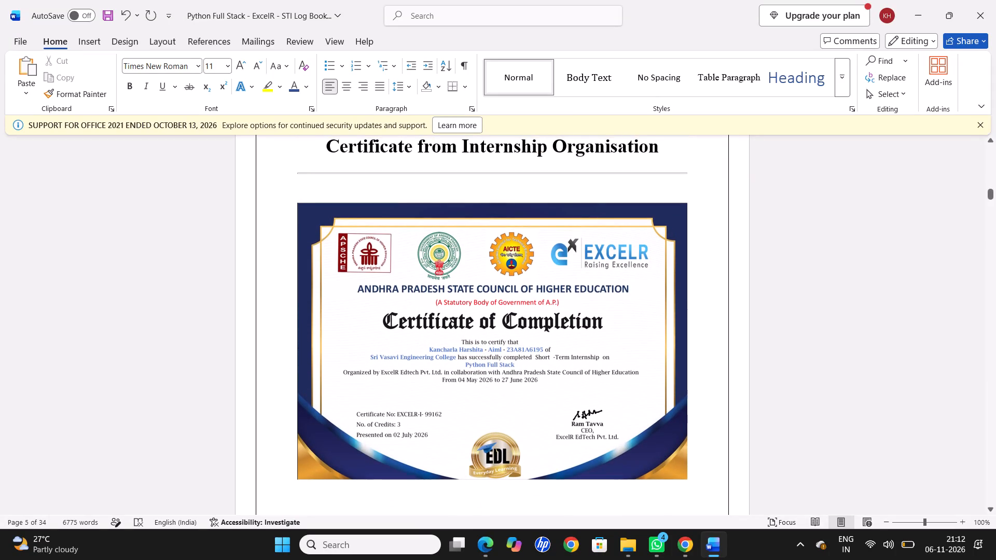
pyautogui.click(21, 39)
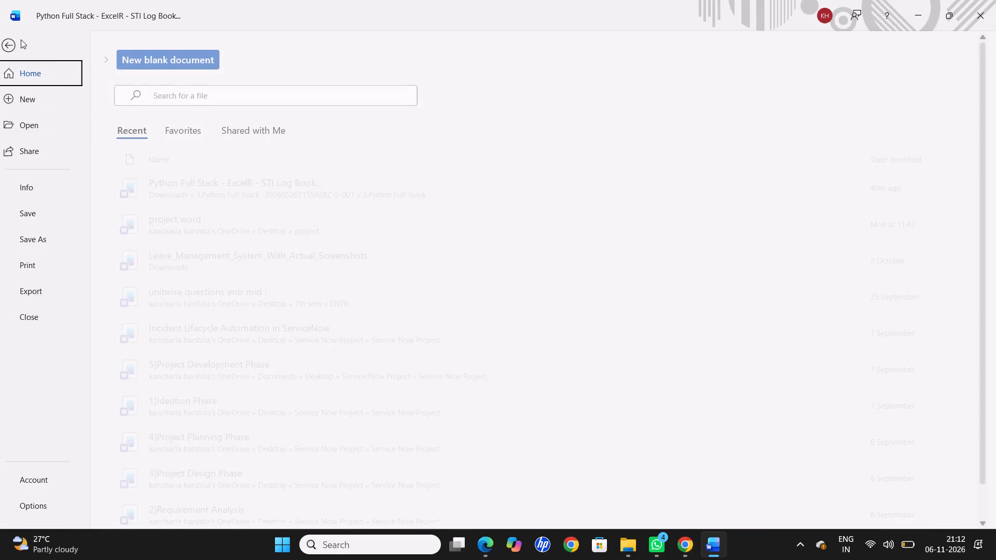
pyautogui.click(37, 213)
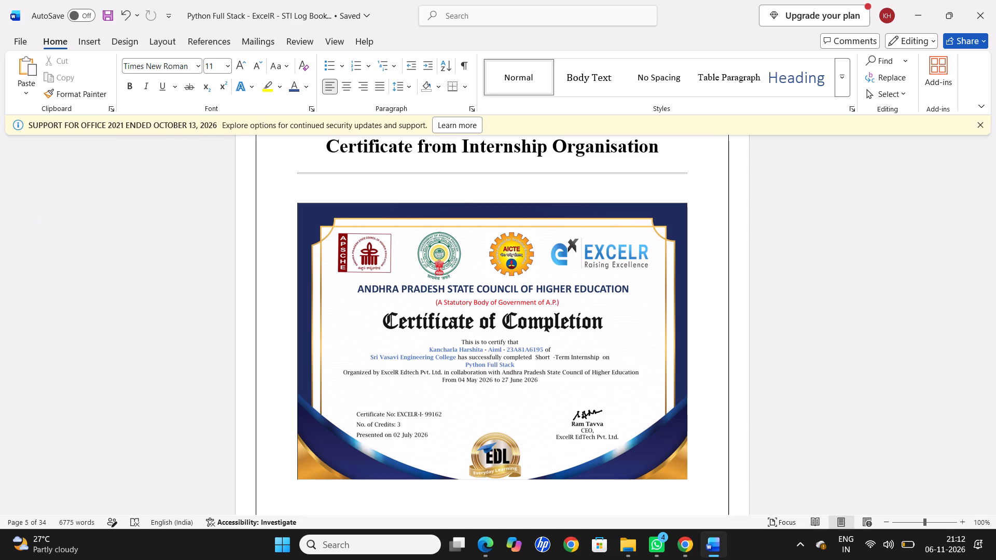
pyautogui.click(24, 43)
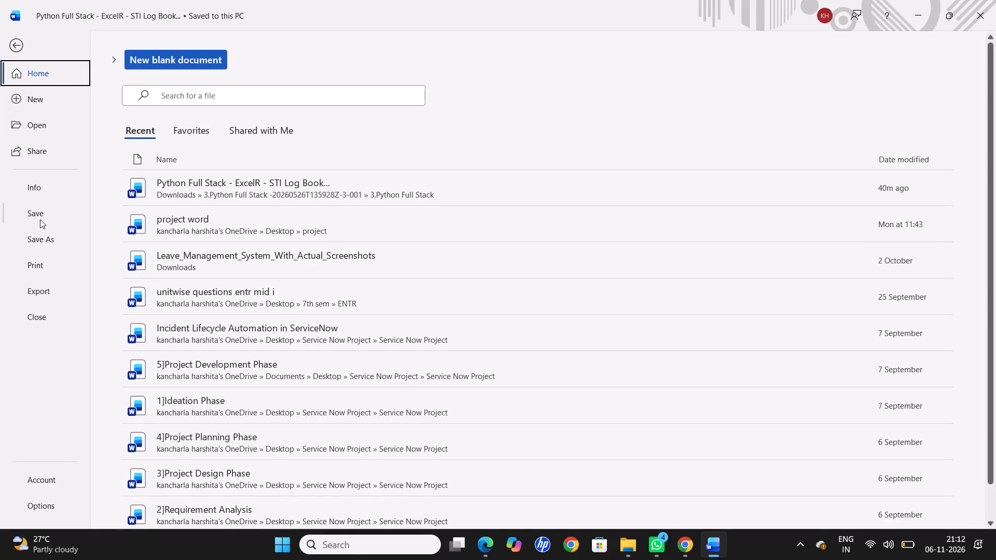
pyautogui.click(35, 212)
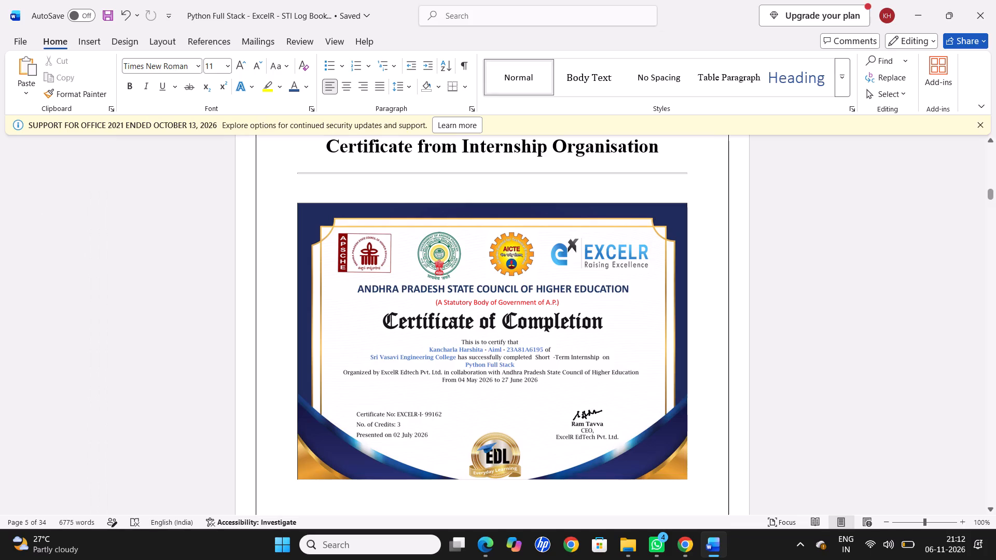
# Save a PDF copy of the log book in the "harshi's imp" folder on the Desktop, keeping its file name and standard optimization.
pyautogui.click(15, 38)
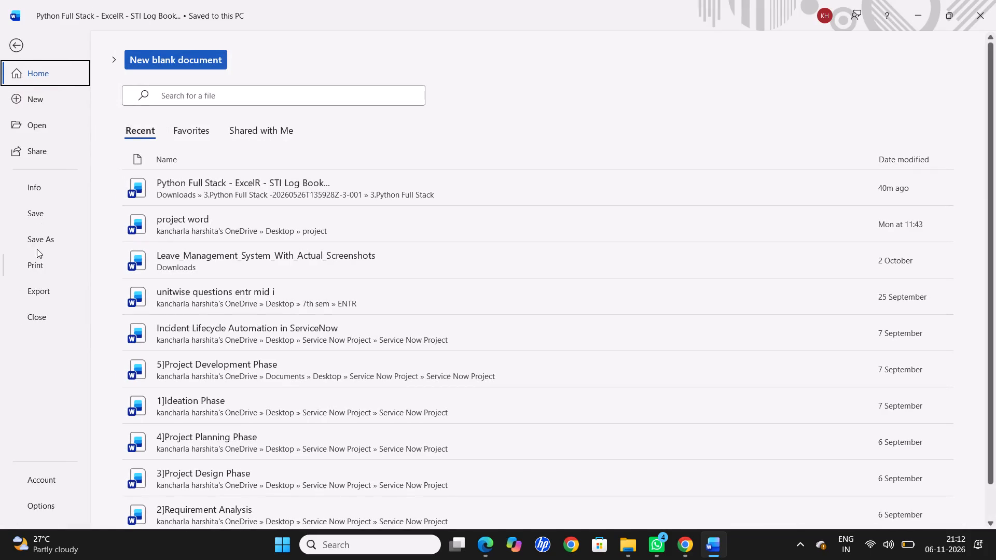
pyautogui.click(39, 240)
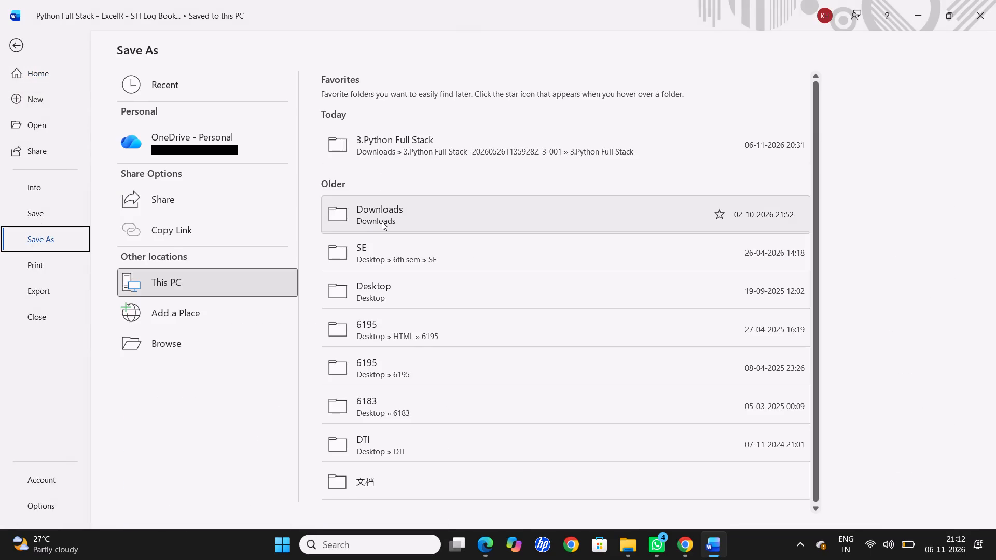
pyautogui.click(377, 276)
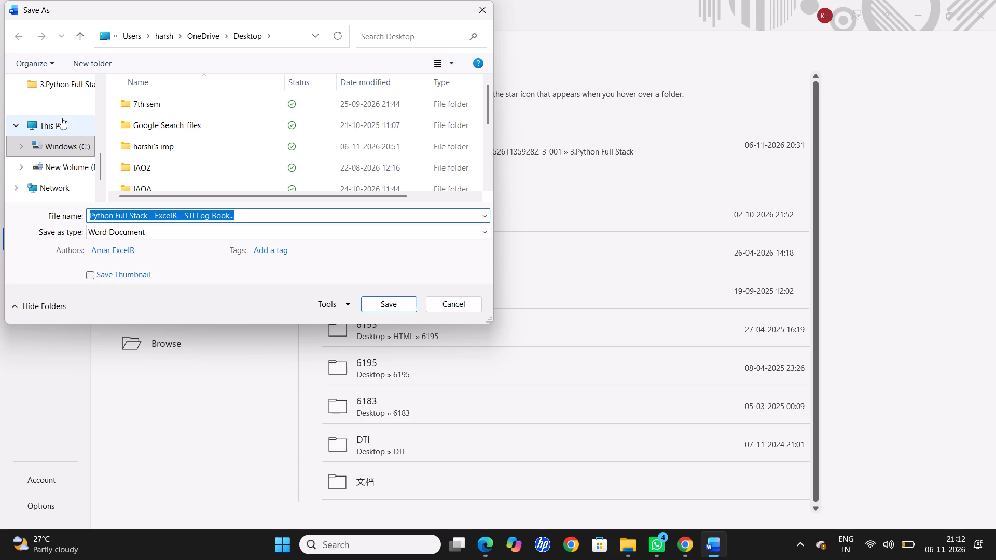
pyautogui.doubleClick(146, 149)
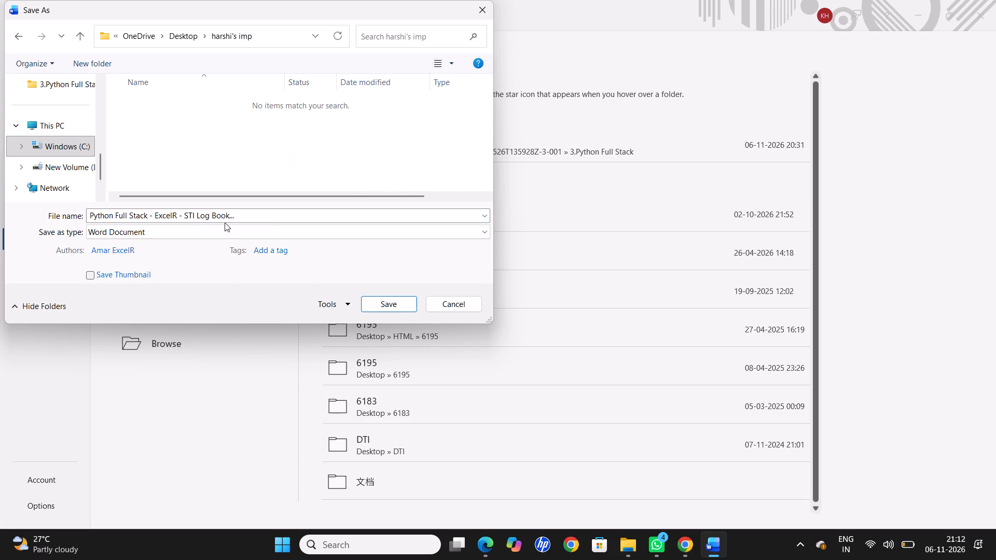
pyautogui.click(271, 231)
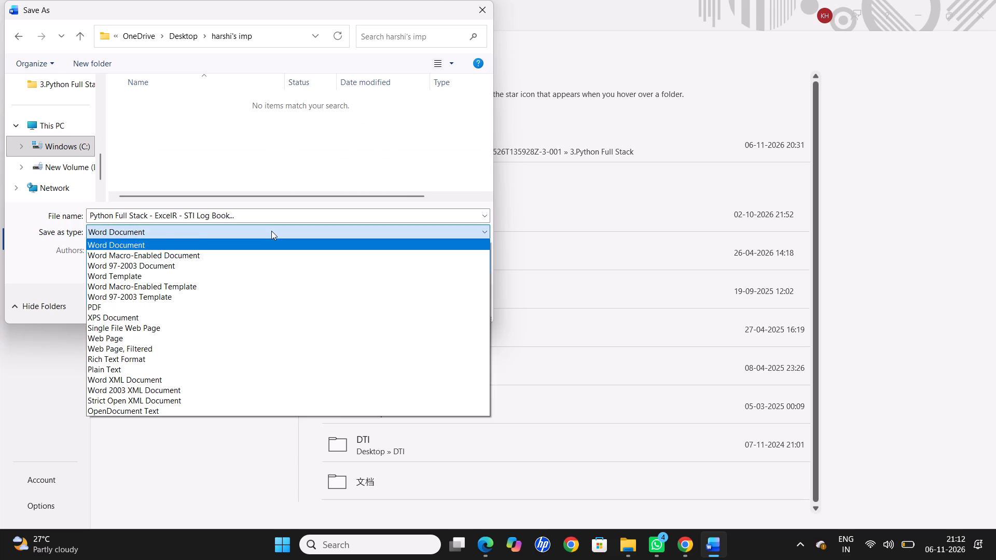
pyautogui.click(165, 306)
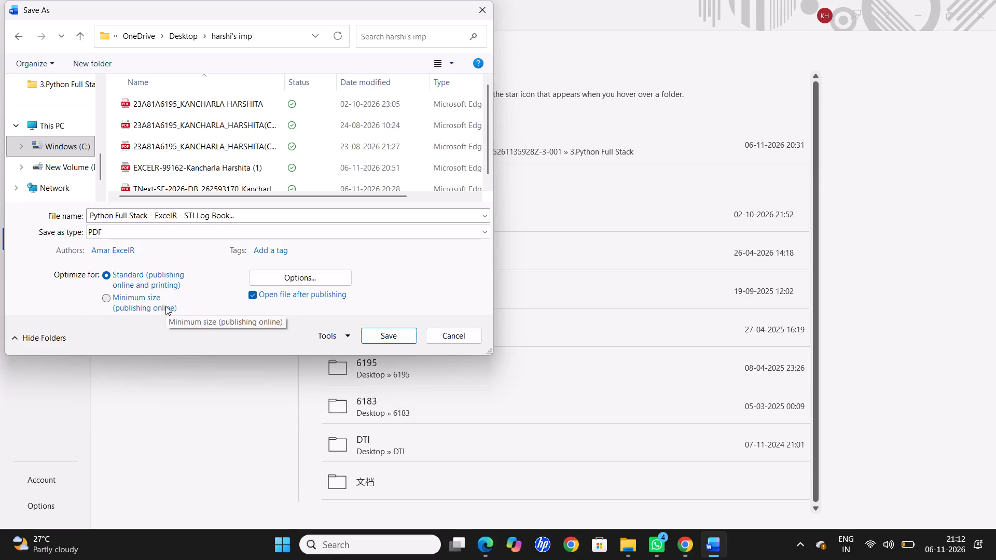
pyautogui.click(385, 338)
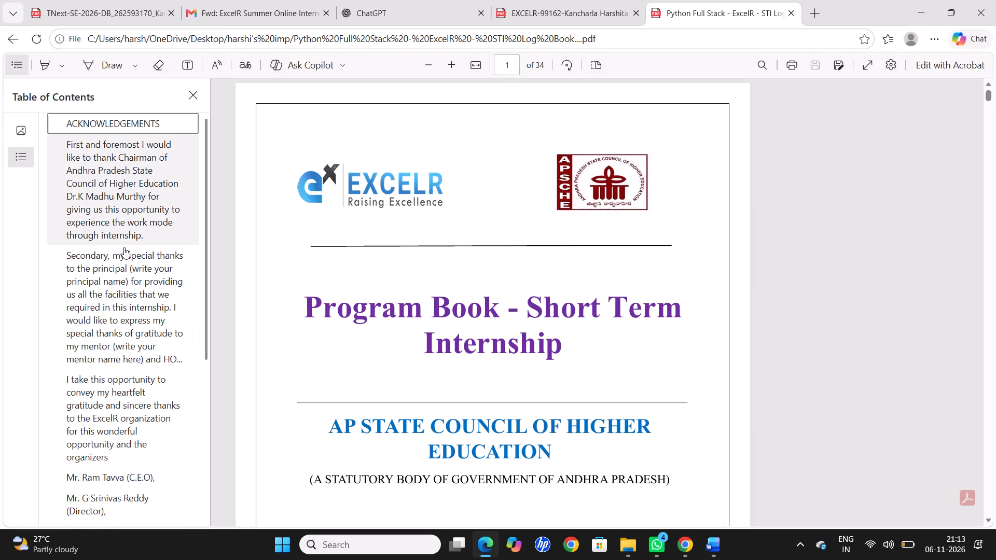
# Close the browser window showing the exported PDF and close the log book in Word.
pyautogui.scroll(10, 123, 247)
pyautogui.scroll(-4, 123, 247)
pyautogui.scroll(8, 123, 247)
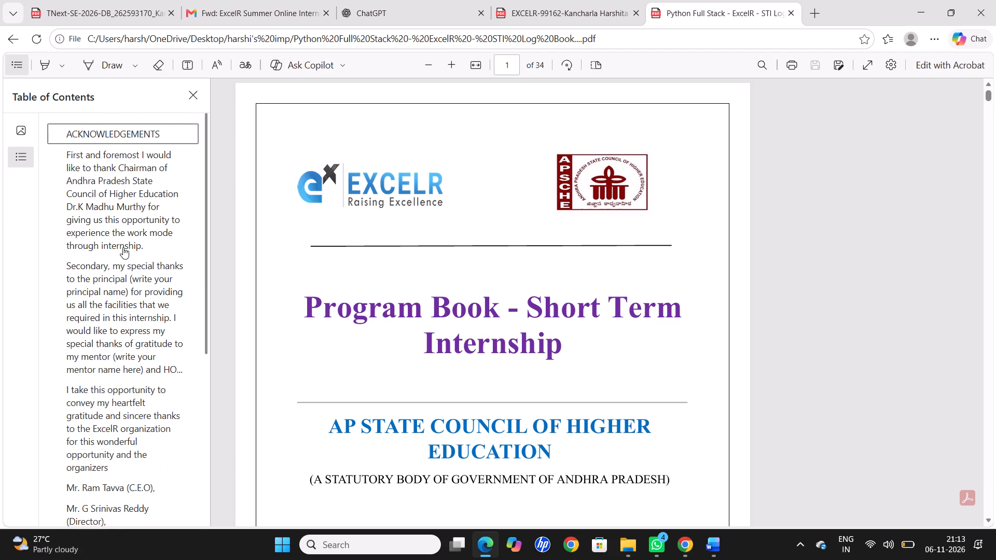
pyautogui.click(989, 0)
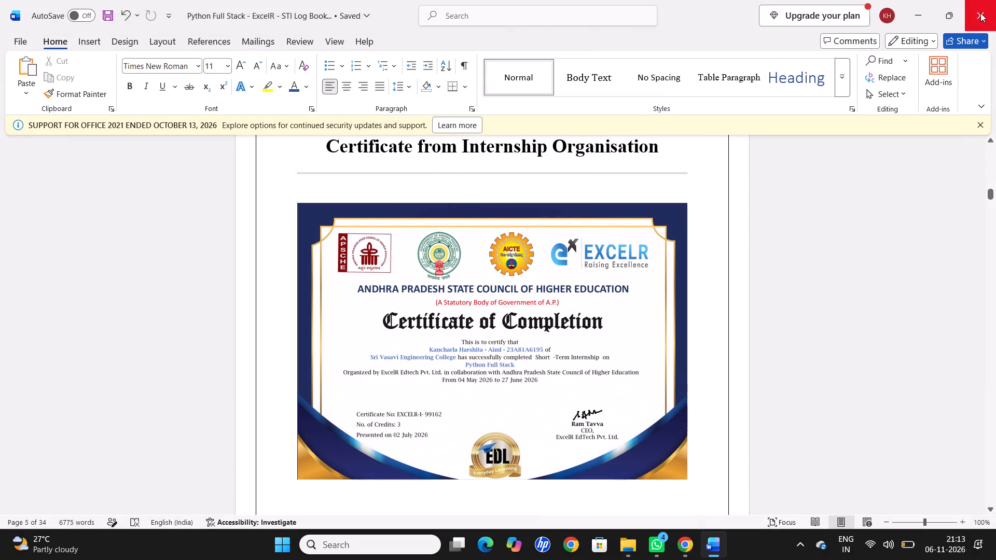
pyautogui.click(980, 13)
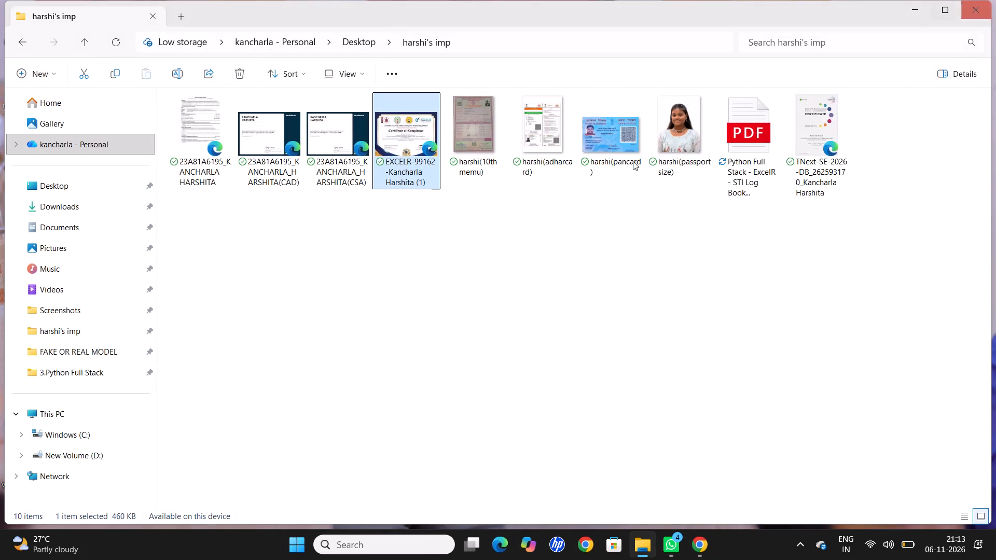
# Switch to the "harshi's imp" folder, view the ExcelR completion certificate PDF, and close it.
pyautogui.click(487, 321)
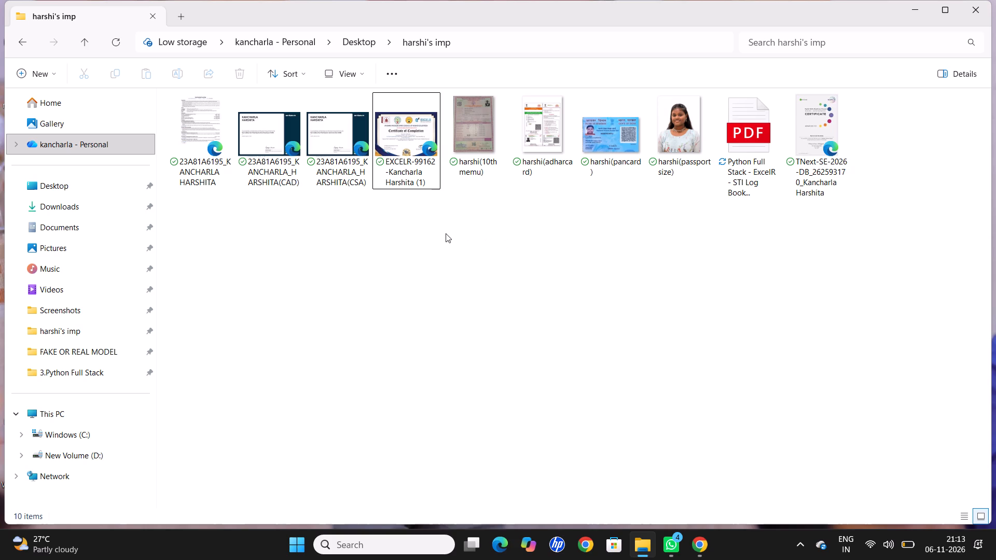
pyautogui.doubleClick(407, 137)
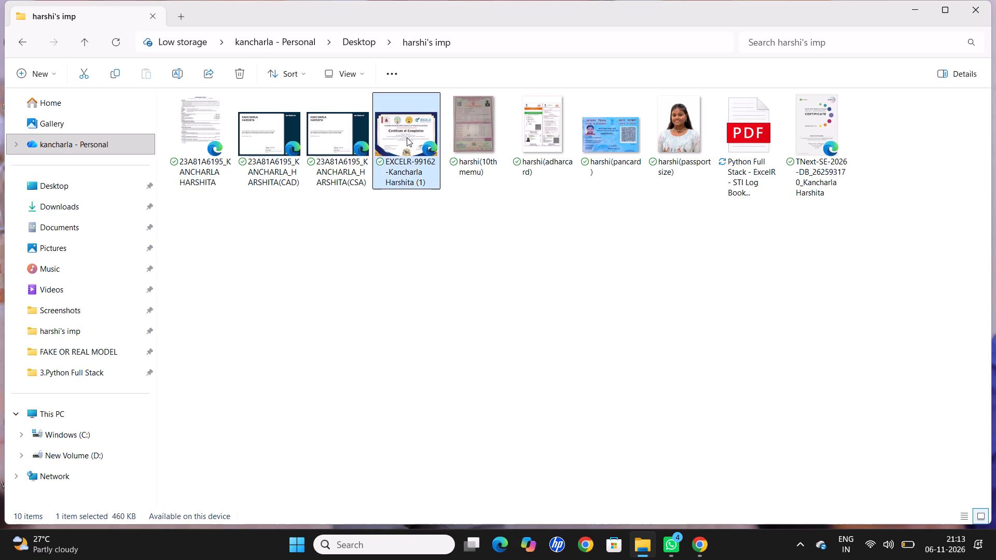
pyautogui.scroll(-4, 506, 268)
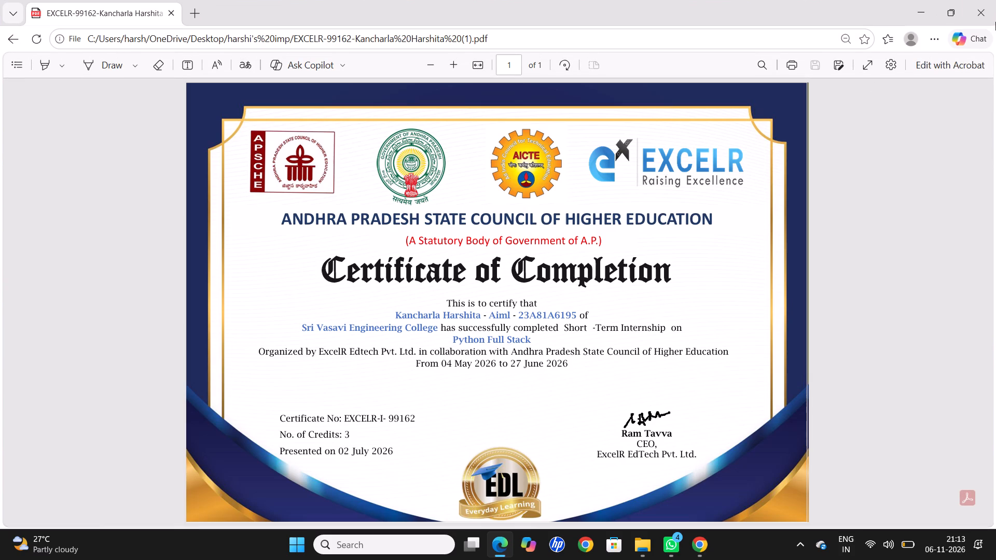
pyautogui.click(986, 8)
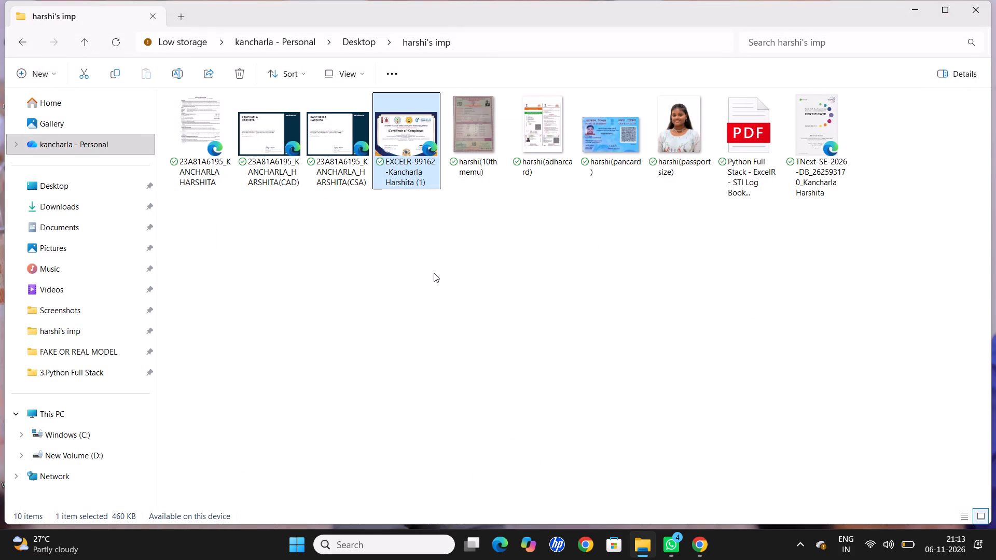
# Open the exported log book PDF from the folder and examine its front-matter pages from the cover through the internship report title page.
pyautogui.doubleClick(760, 158)
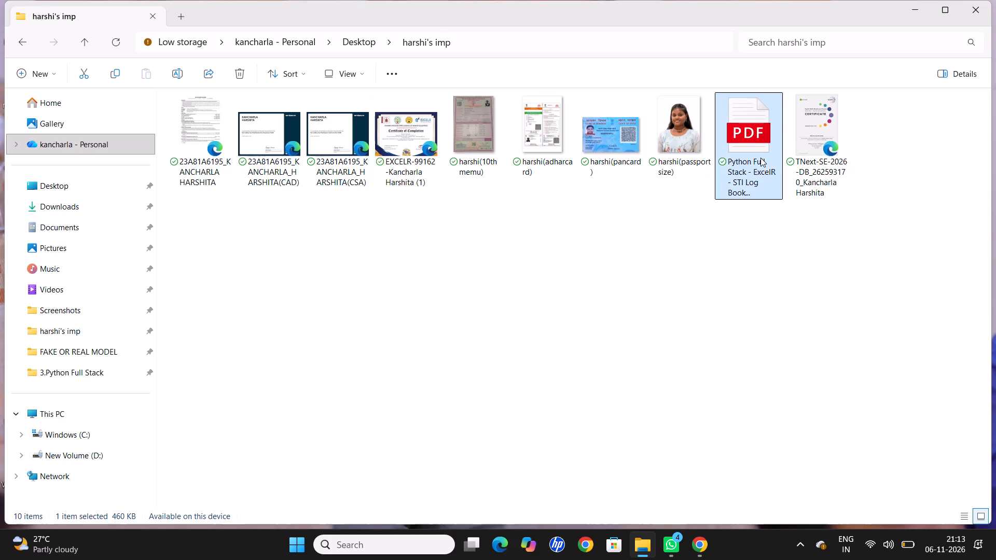
pyautogui.scroll(-1, 473, 227)
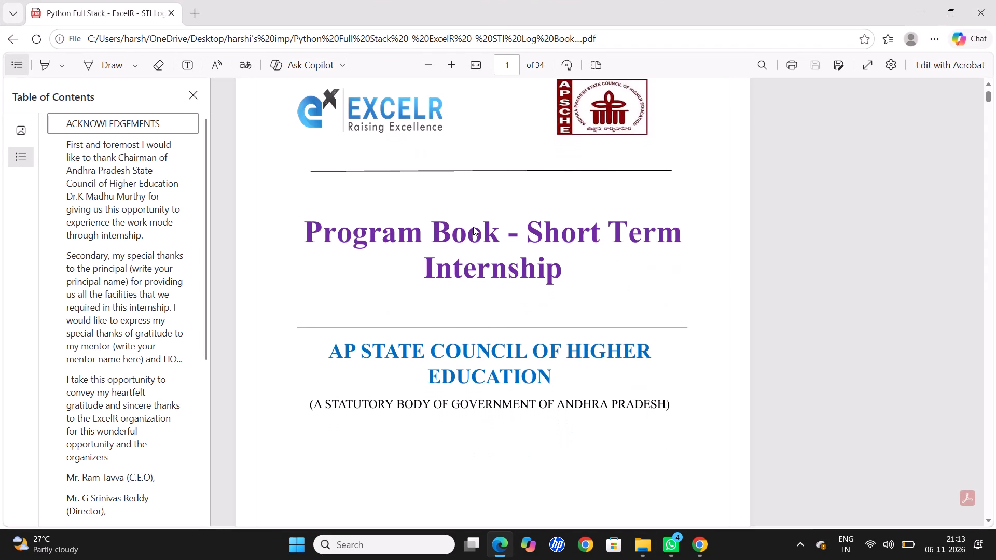
pyautogui.scroll(-1, 473, 227)
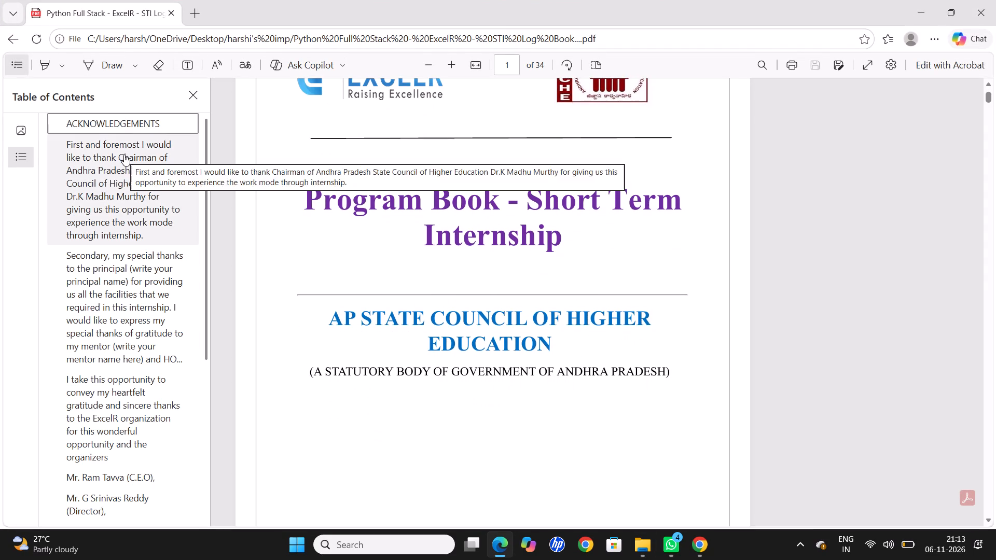
pyautogui.scroll(-5, 427, 381)
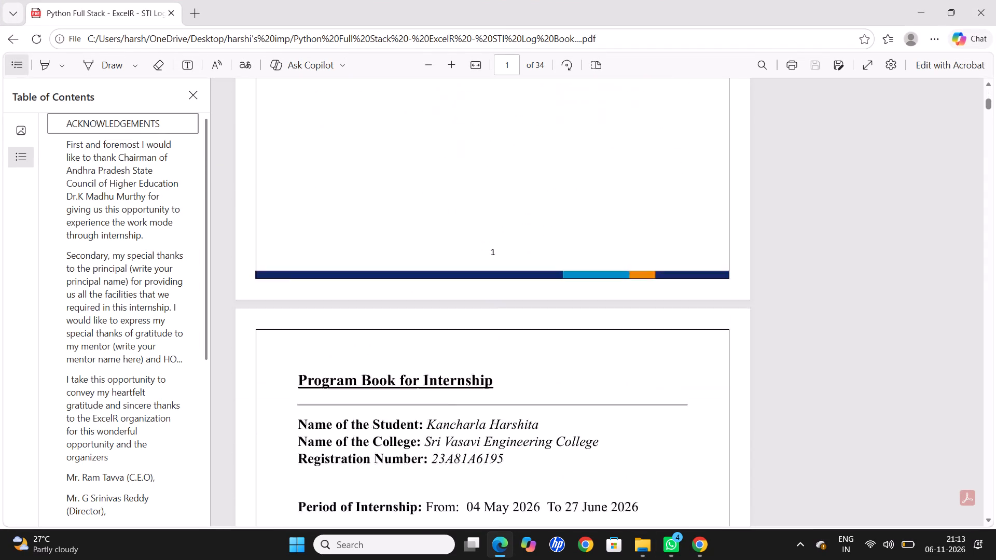
pyautogui.scroll(-3, 427, 381)
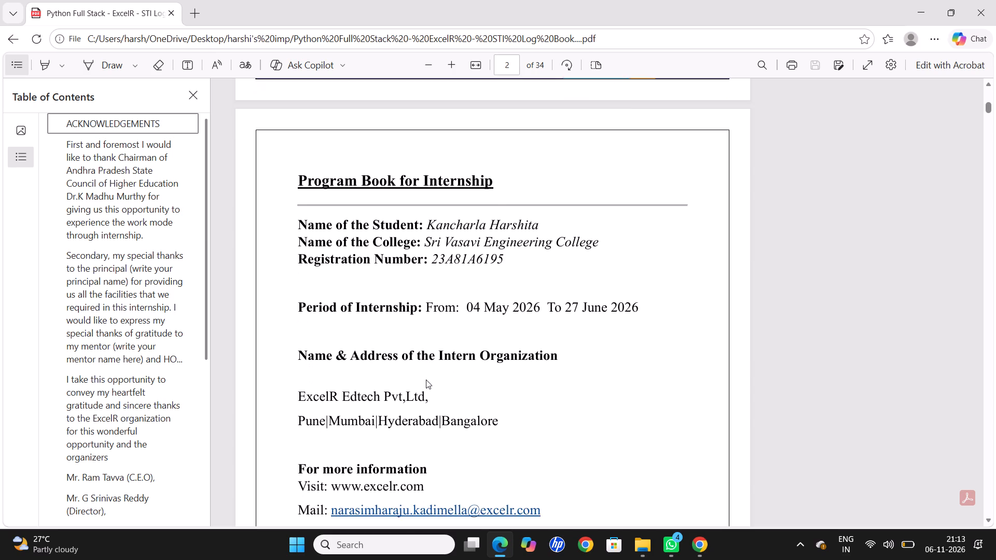
pyautogui.scroll(-9, 426, 380)
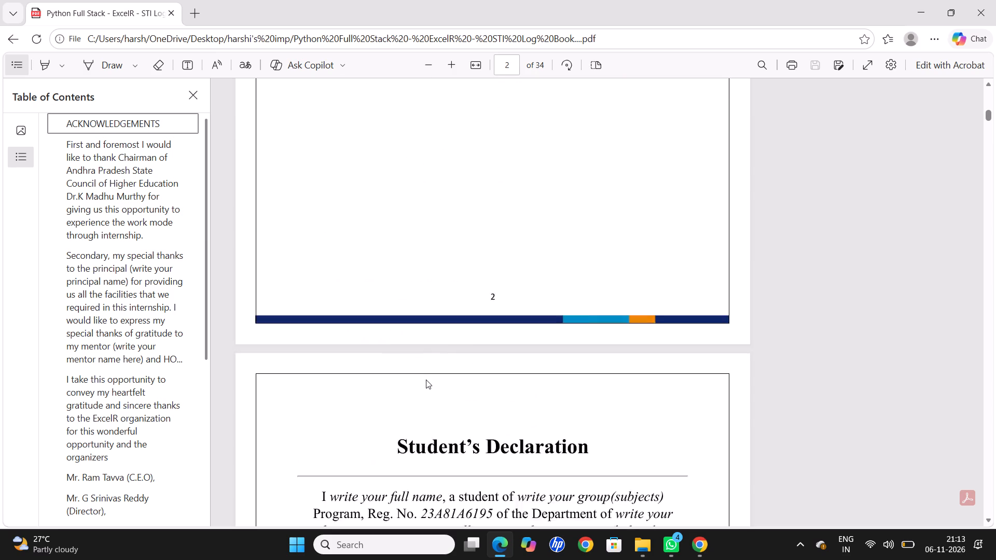
pyautogui.scroll(-1, 426, 380)
pyautogui.scroll(-1, 428, 329)
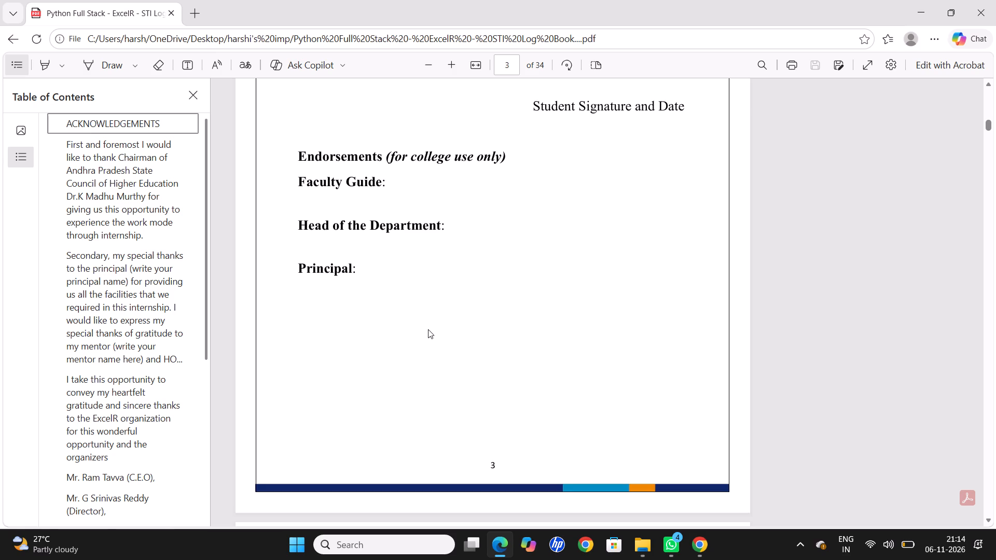
pyautogui.scroll(-6, 428, 329)
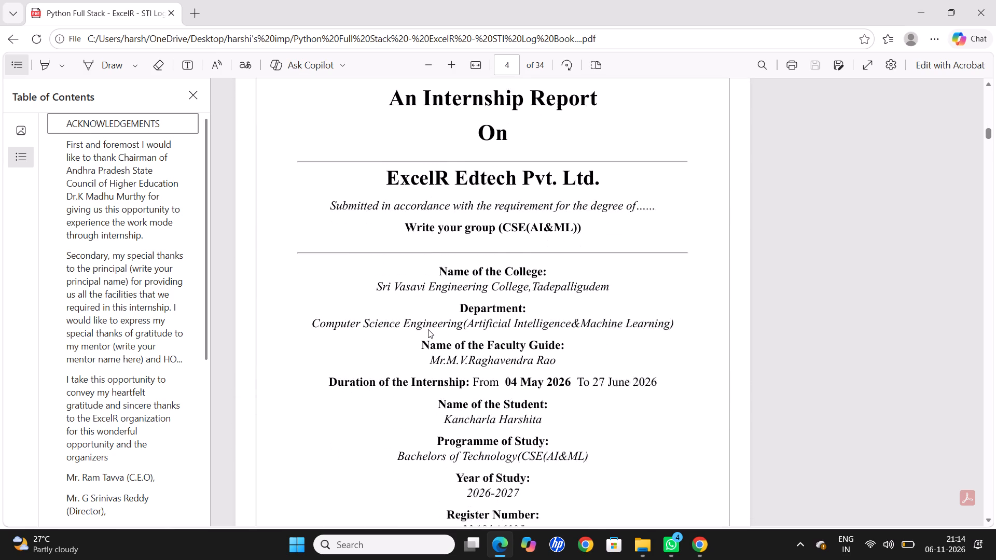
pyautogui.scroll(-1, 428, 329)
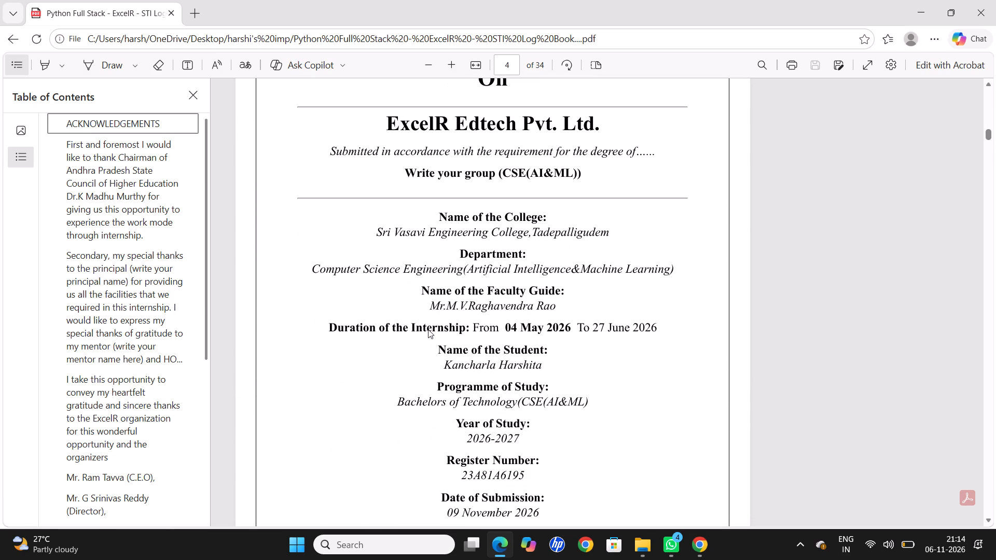
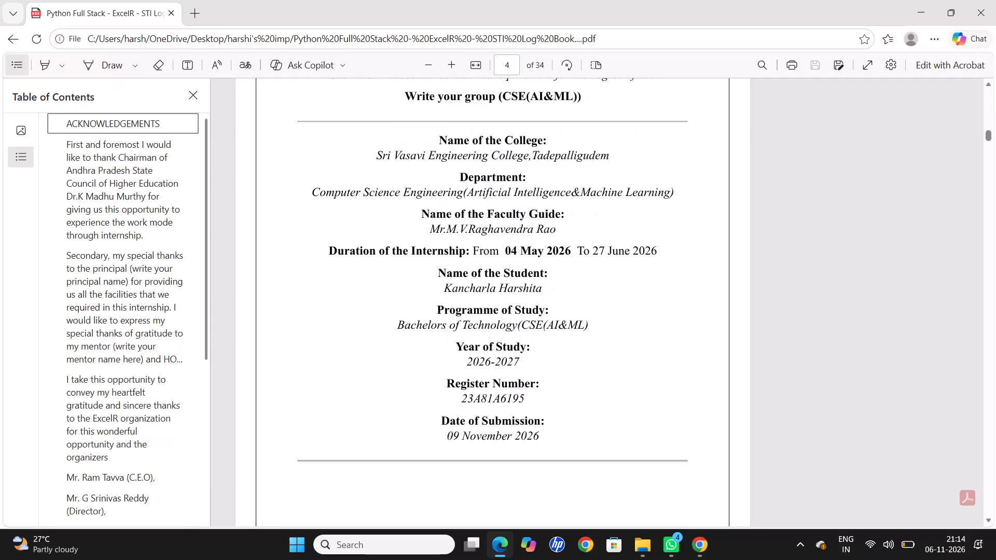
# Examine the log book PDF from the internship details through the certificate from the internship organisation and the acknowledgements page.
pyautogui.scroll(-1, 521, 382)
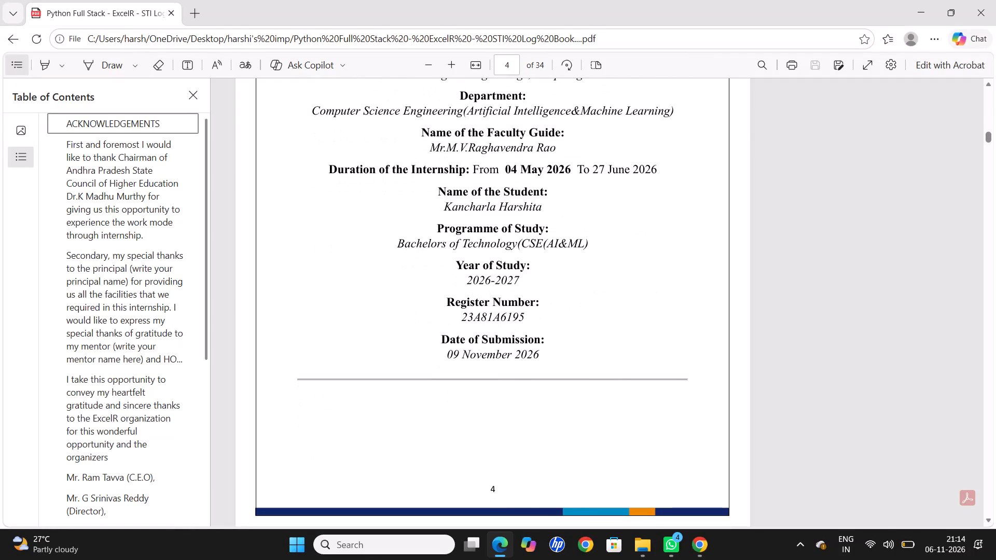
pyautogui.scroll(-4, 521, 382)
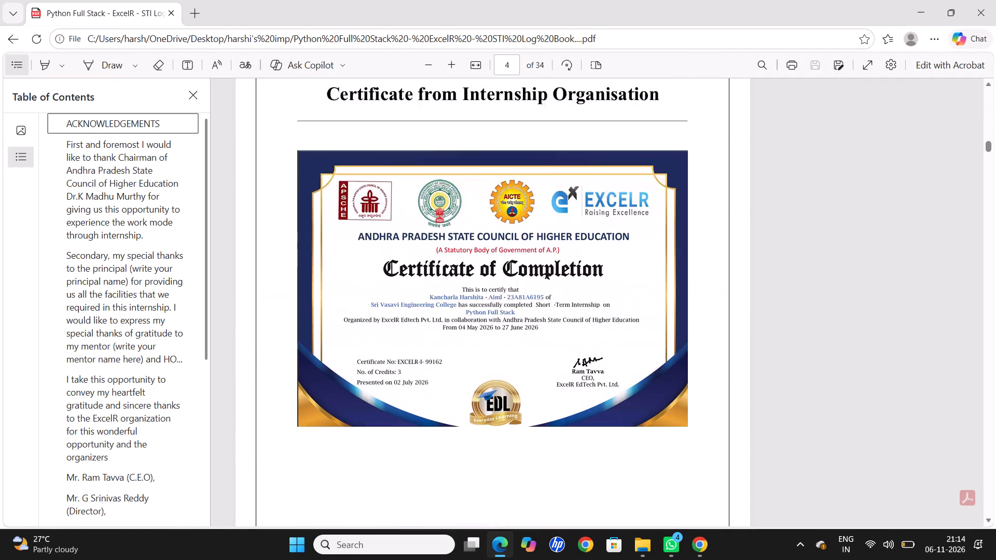
pyautogui.scroll(-1, 521, 382)
pyautogui.scroll(4, 521, 382)
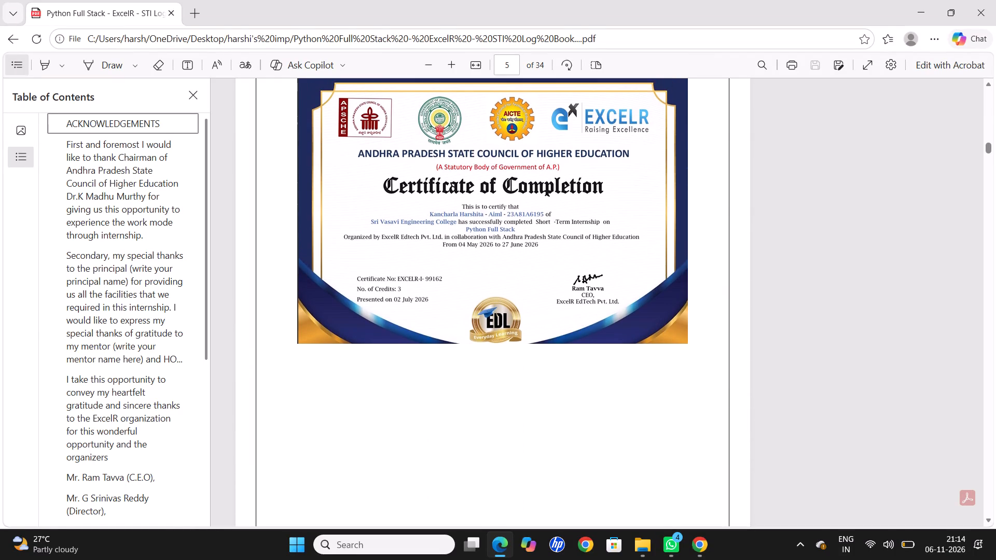
pyautogui.scroll(1, 521, 382)
pyautogui.scroll(-1, 521, 382)
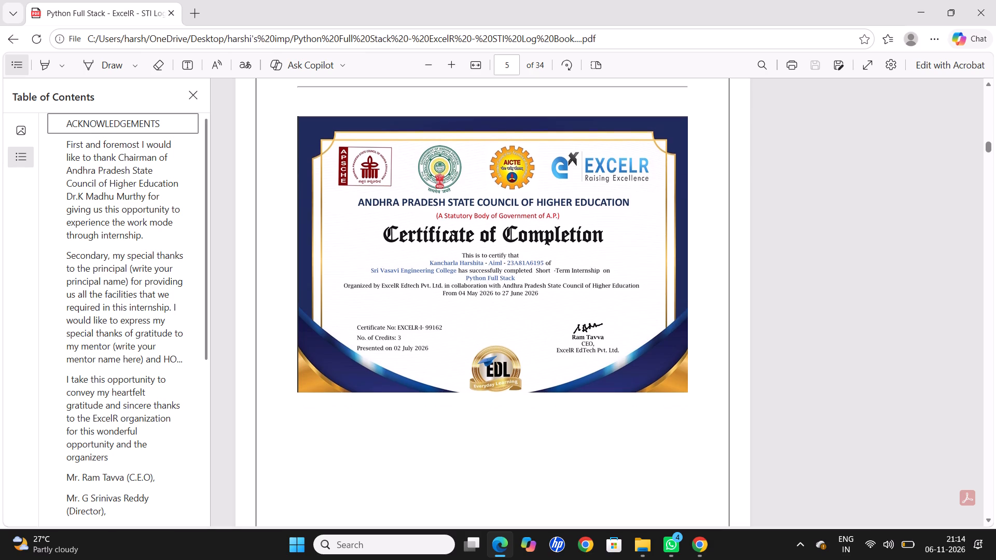
pyautogui.scroll(-2, 521, 382)
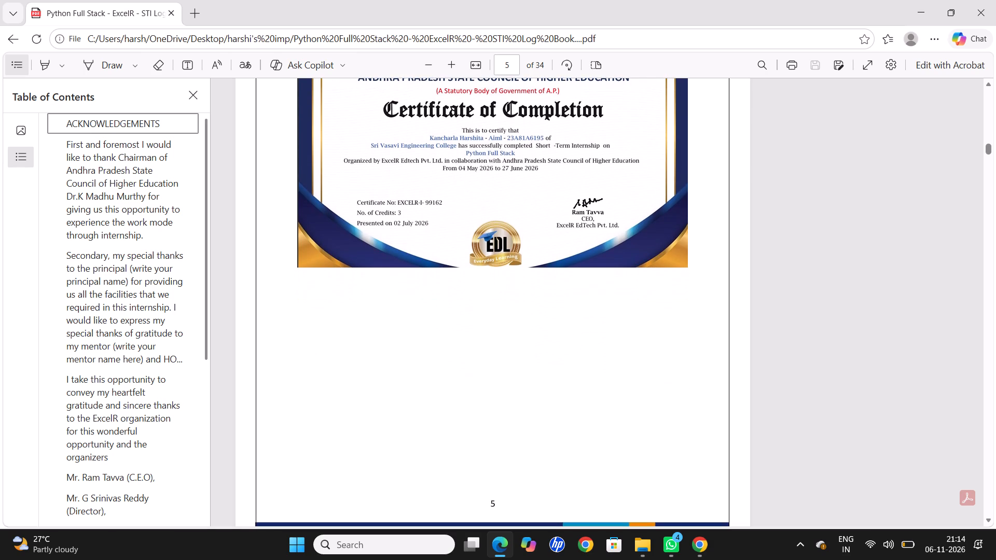
pyautogui.scroll(-4, 521, 382)
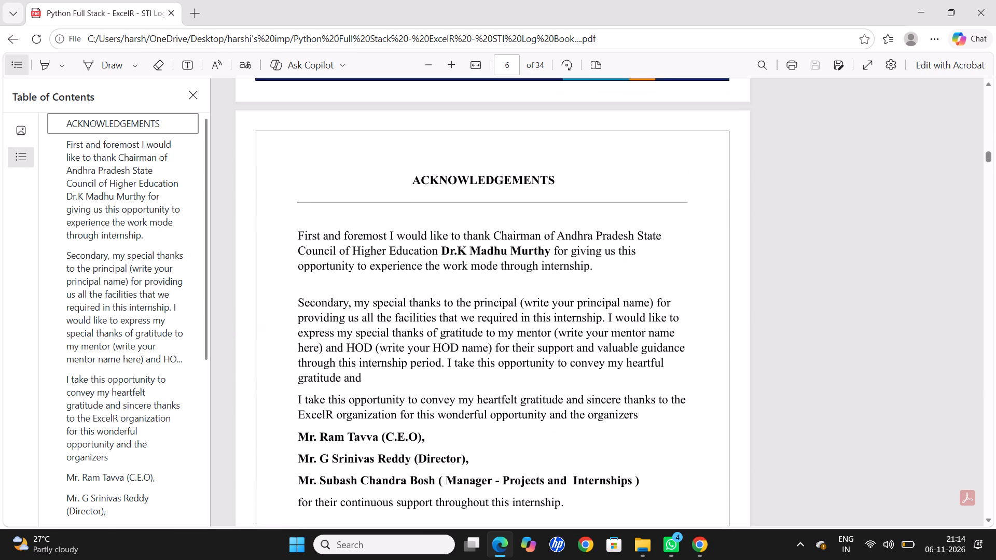
pyautogui.scroll(-6, 521, 382)
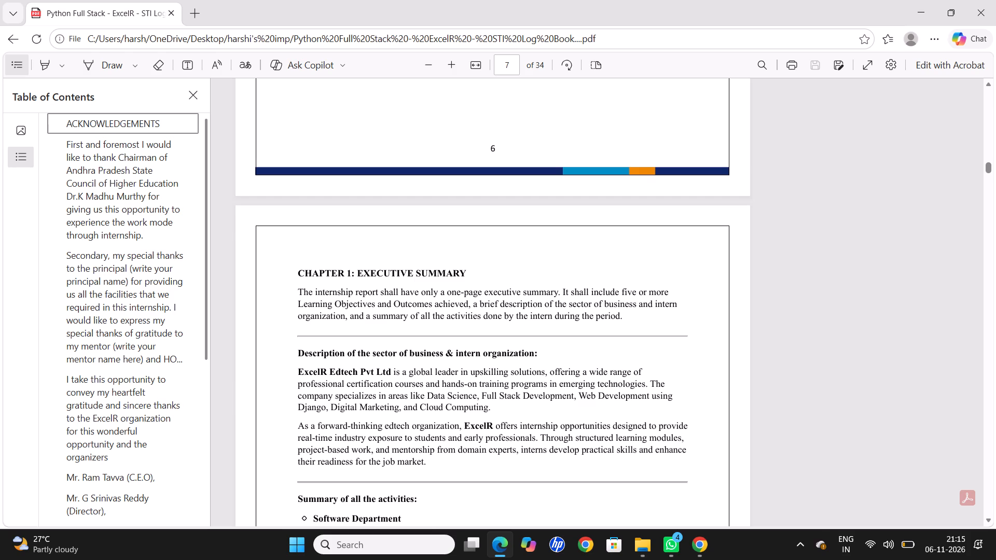
# Examine the remaining log book pages, from the Chapter 1 executive summary through the weekly reports to the supervisor's evaluation form.
pyautogui.scroll(-9, 521, 382)
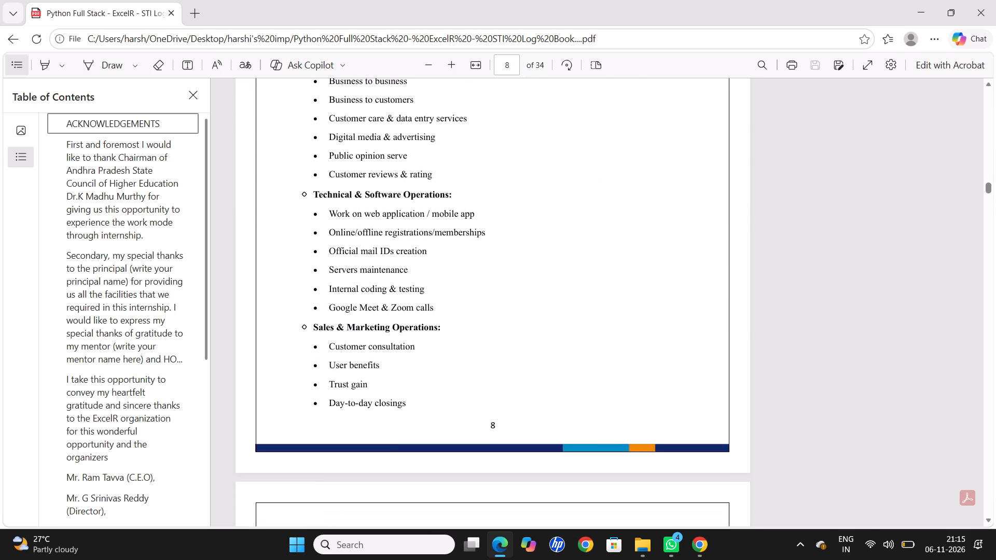
pyautogui.scroll(-7, 521, 382)
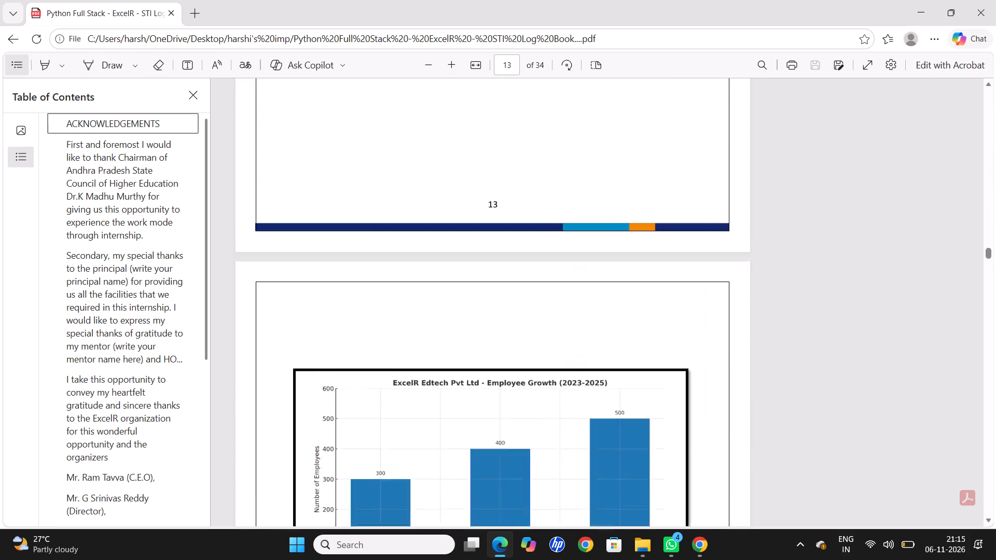
pyautogui.scroll(-8, 521, 382)
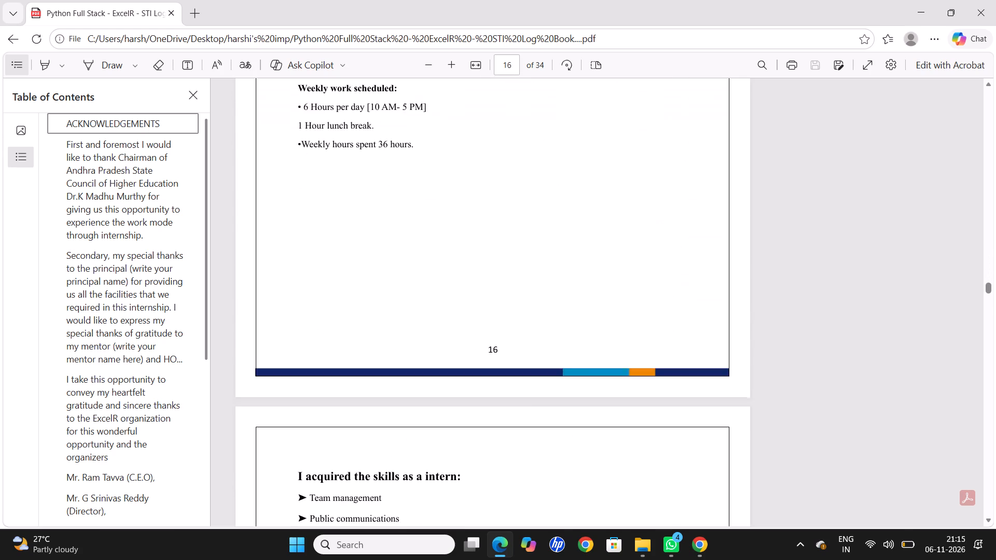
pyautogui.scroll(-12, 521, 382)
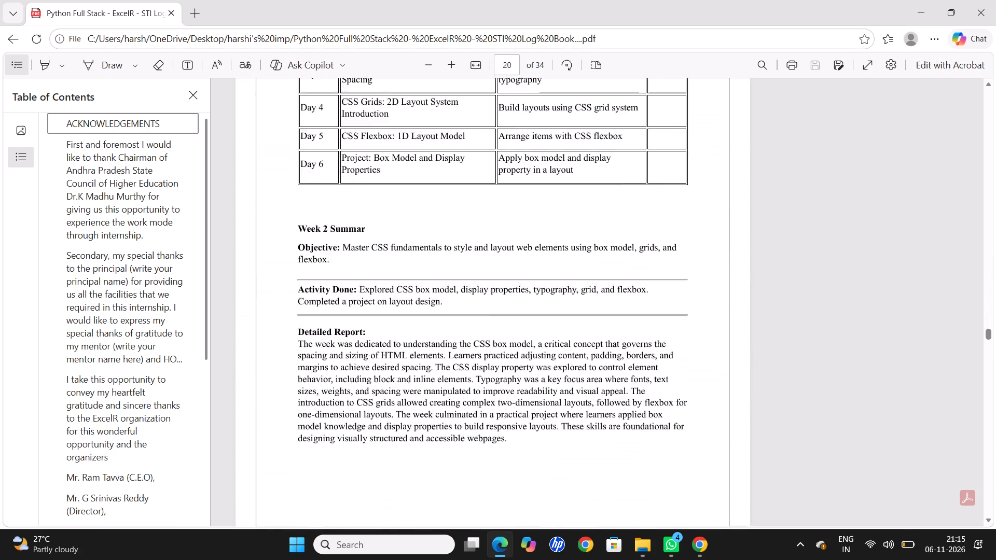
pyautogui.scroll(-16, 521, 382)
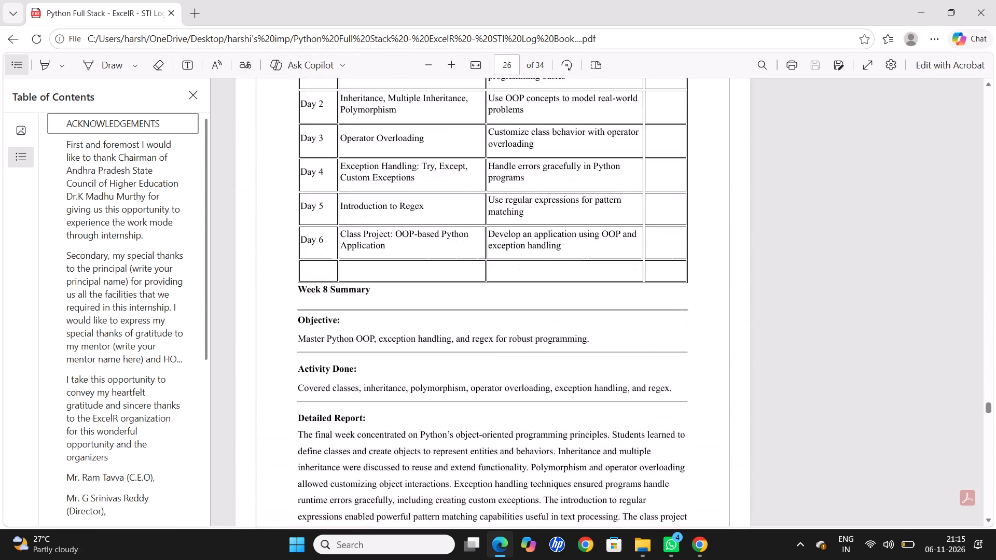
pyautogui.scroll(-18, 521, 382)
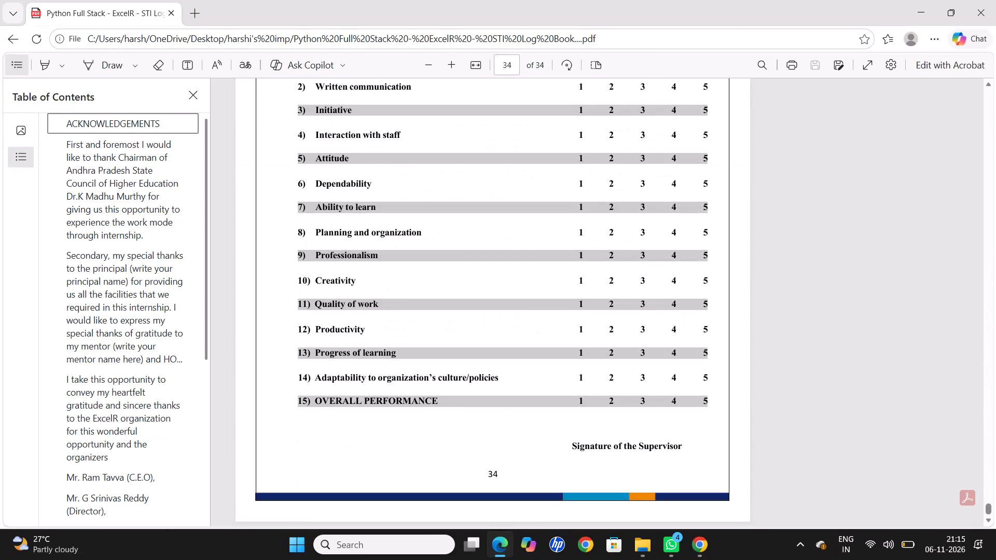
pyautogui.scroll(-3, 521, 382)
pyautogui.scroll(5, 521, 382)
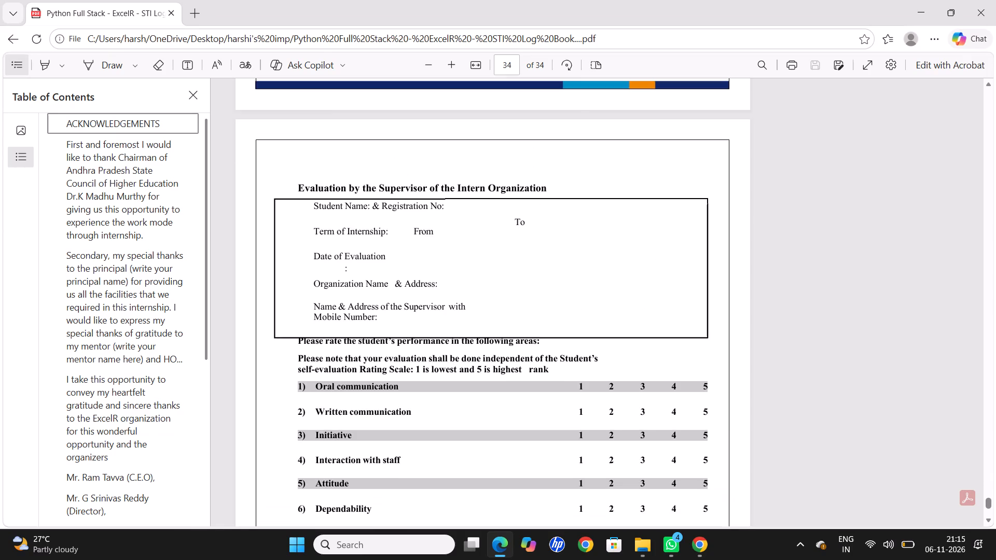
pyautogui.scroll(17, 521, 382)
pyautogui.scroll(12, 521, 382)
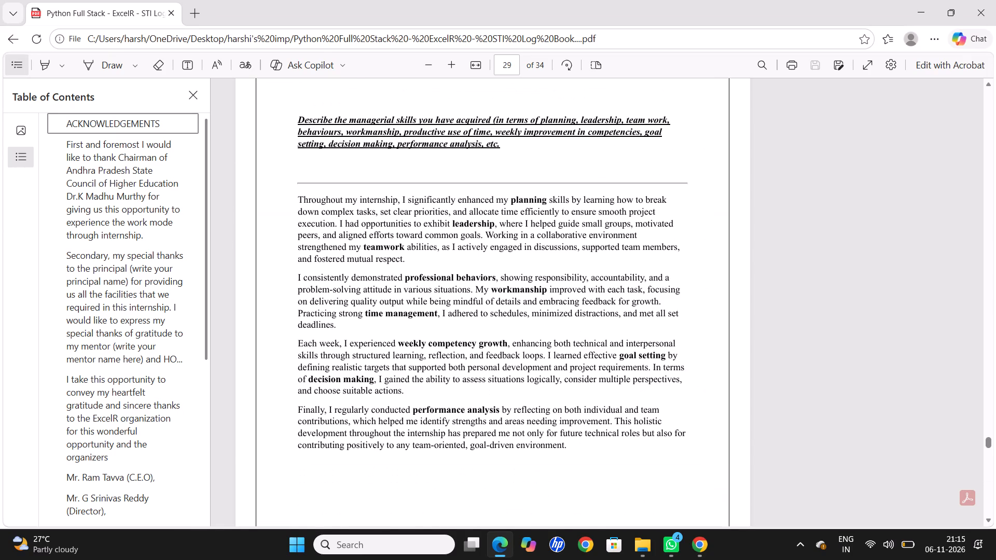
# Close the log book PDF and the "harshi's imp" folder window.
pyautogui.click(988, 12)
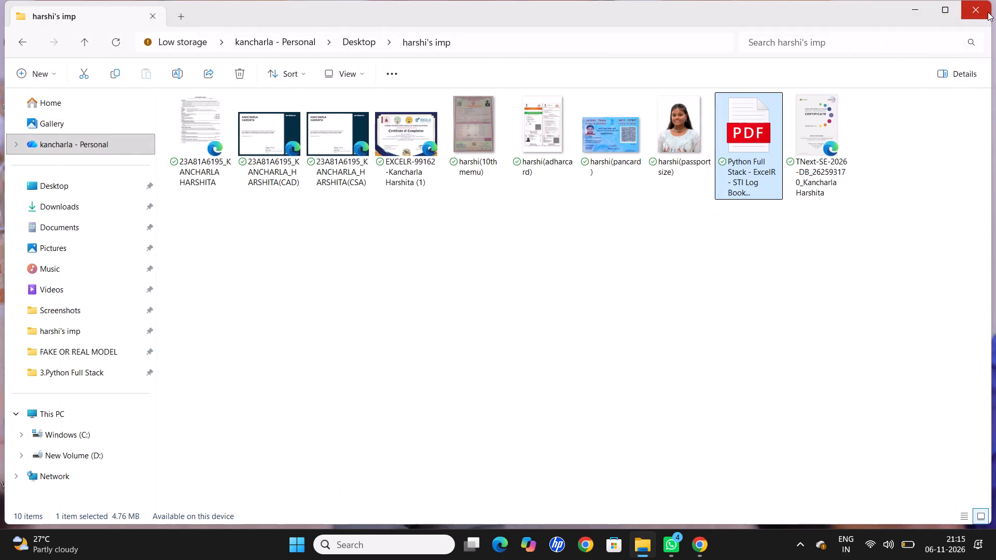
pyautogui.click(988, 12)
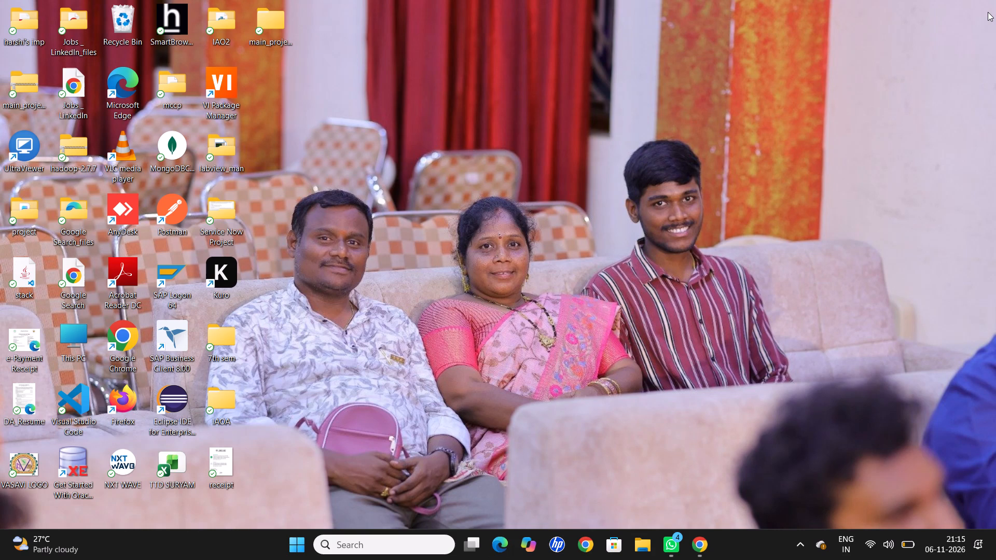